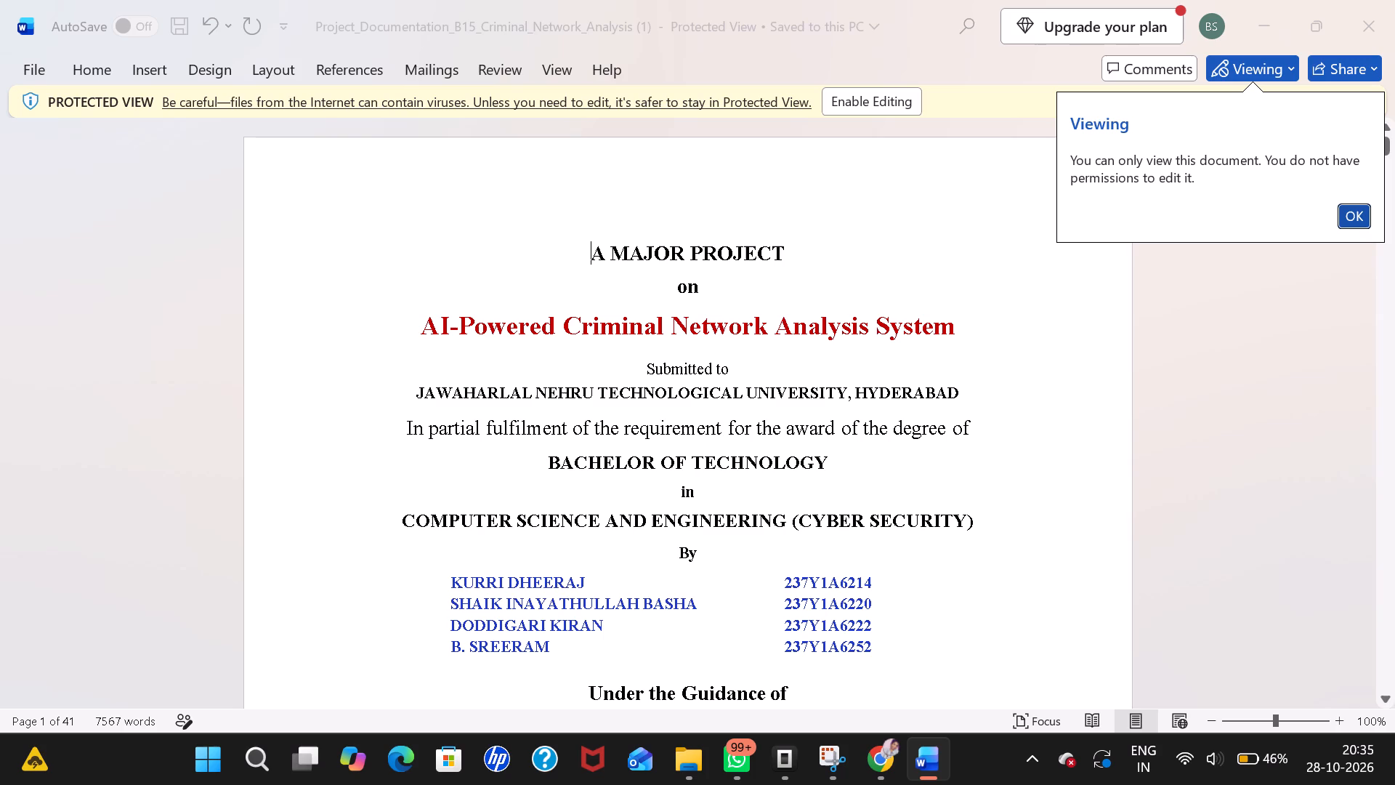
Enable editing for the protected Criminal Network Analysis project documentation so its cover page title can be changed.
click(531, 331)
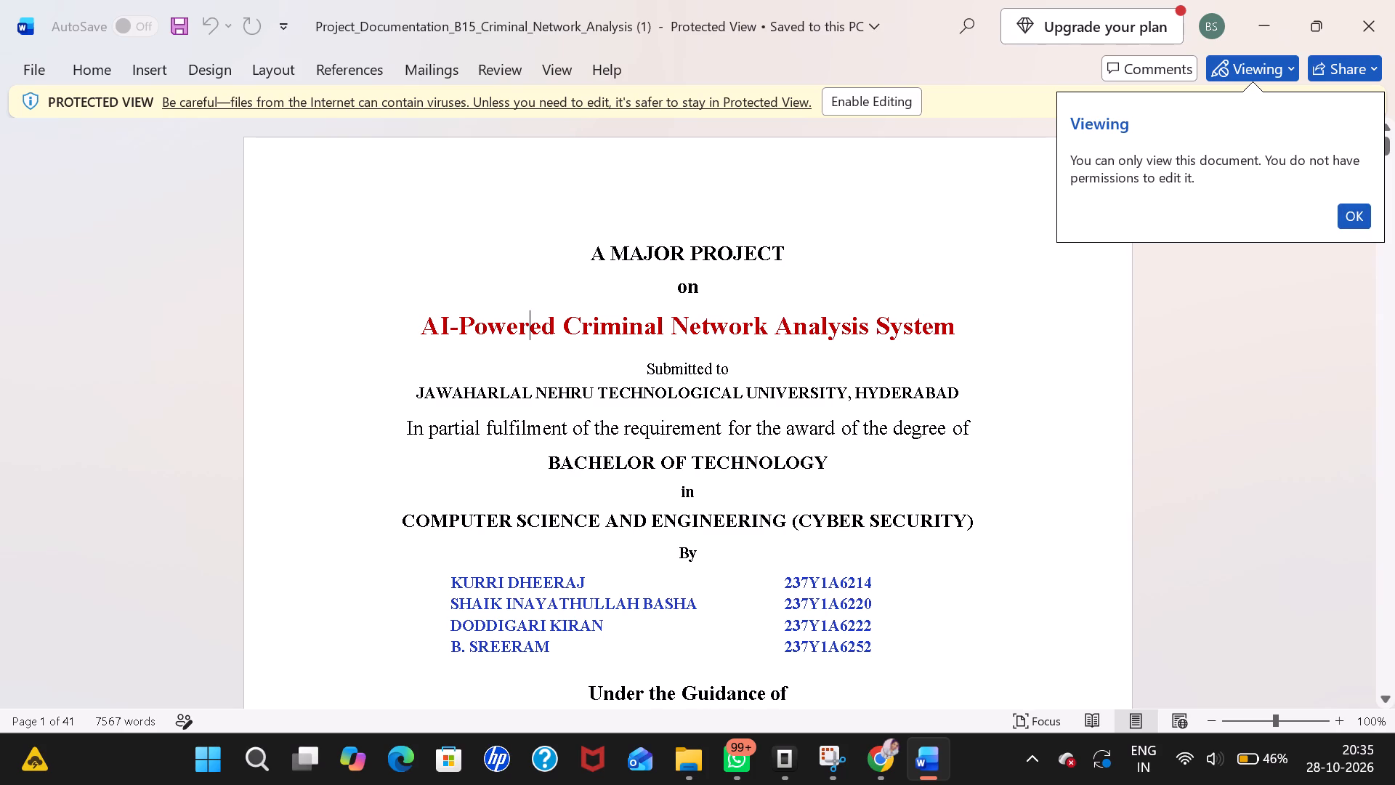
key(BackSpace)
key(BackSpace)
key(BackSpace)
key(BackSpace)
key(BackSpace)
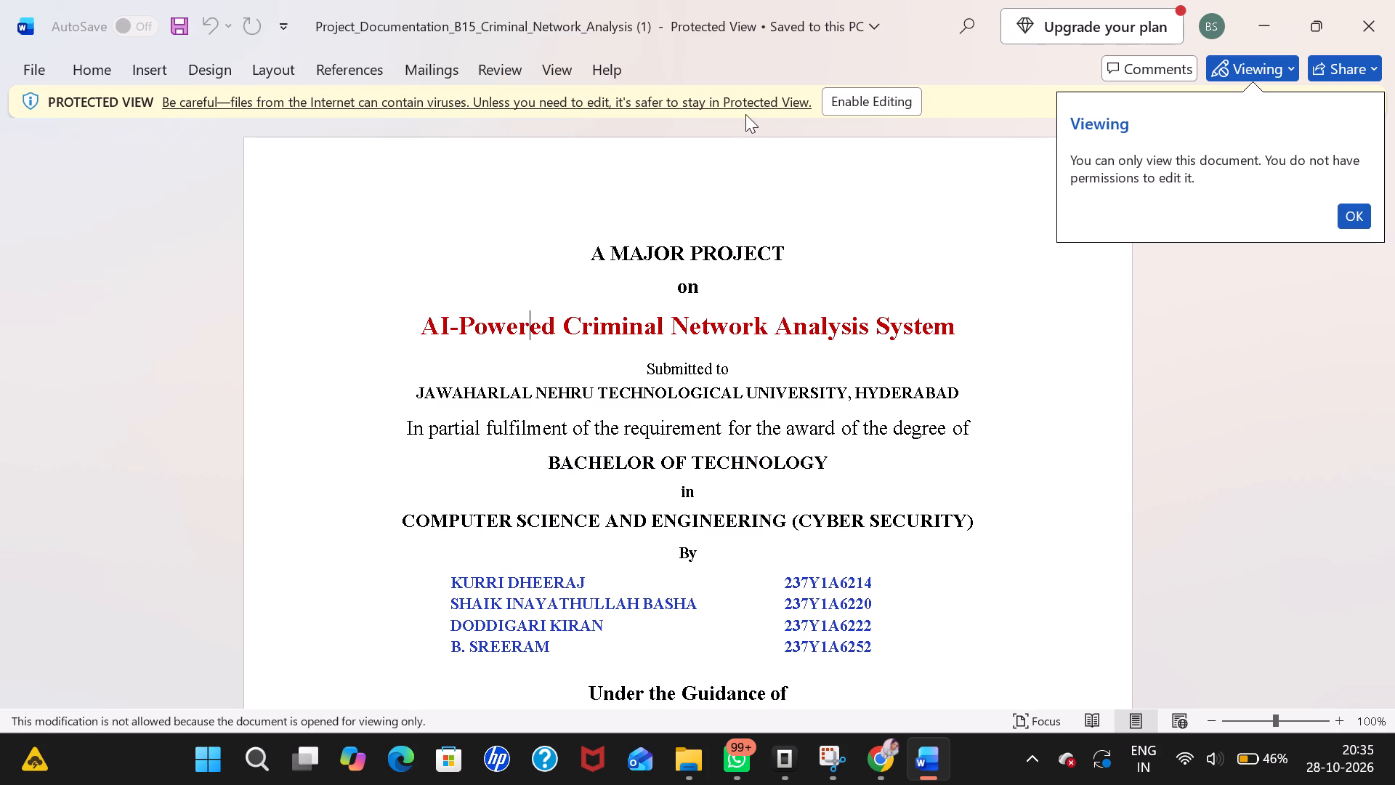
click(840, 98)
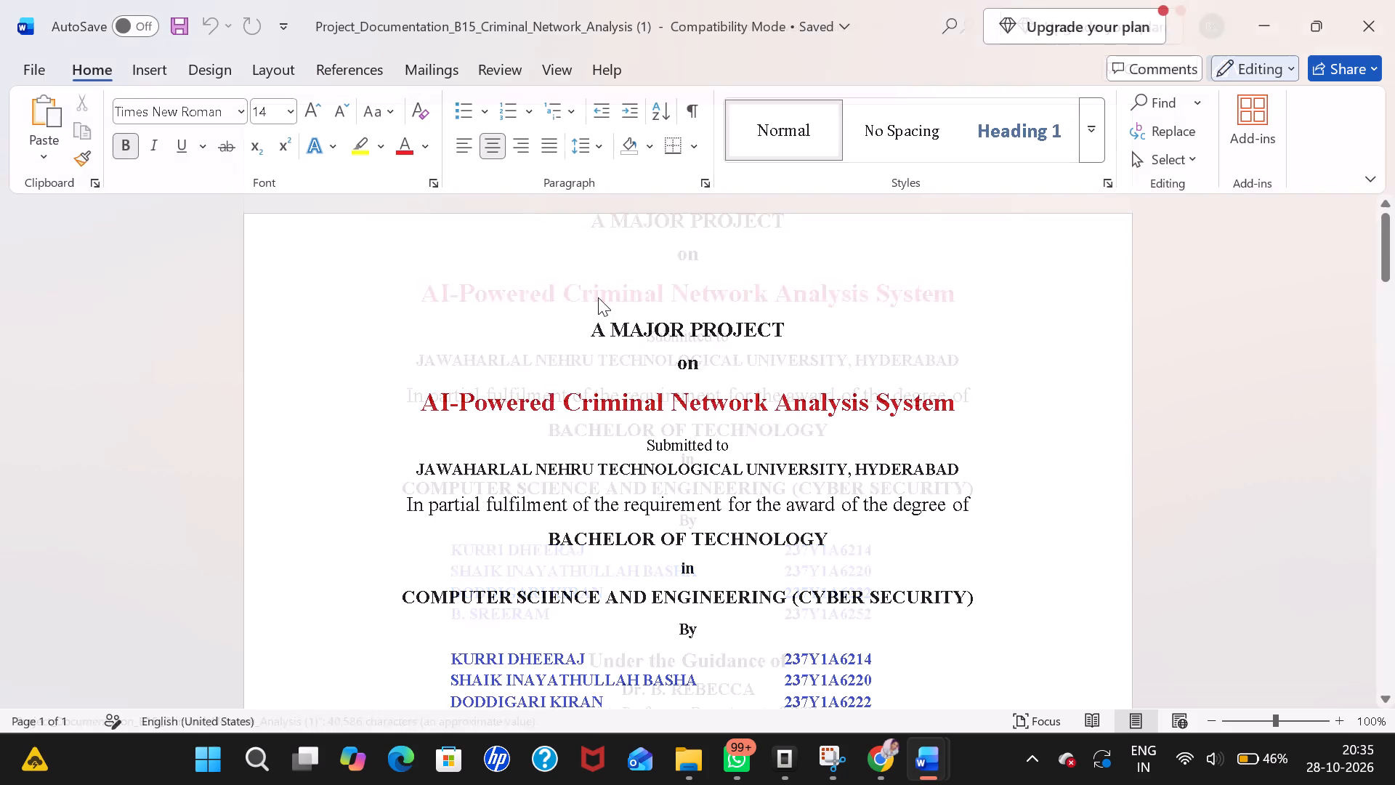
Replace "Powered" with "Based" in the red project title on the cover page.
click(554, 403)
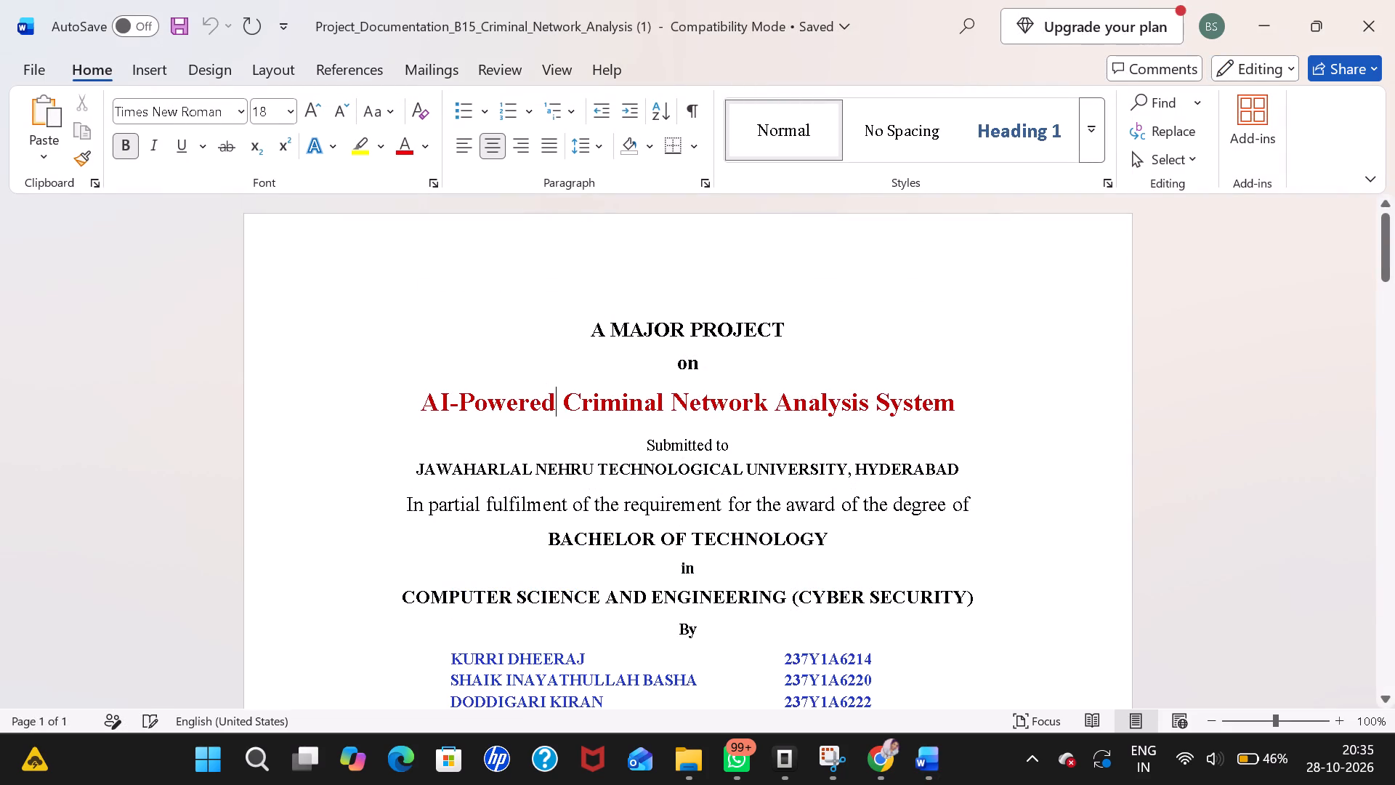
key(BackSpace)
key(BackSpace)
key(BackSpace)
key(BackSpace)
key(BackSpace)
key(BackSpace)
key(BackSpace)
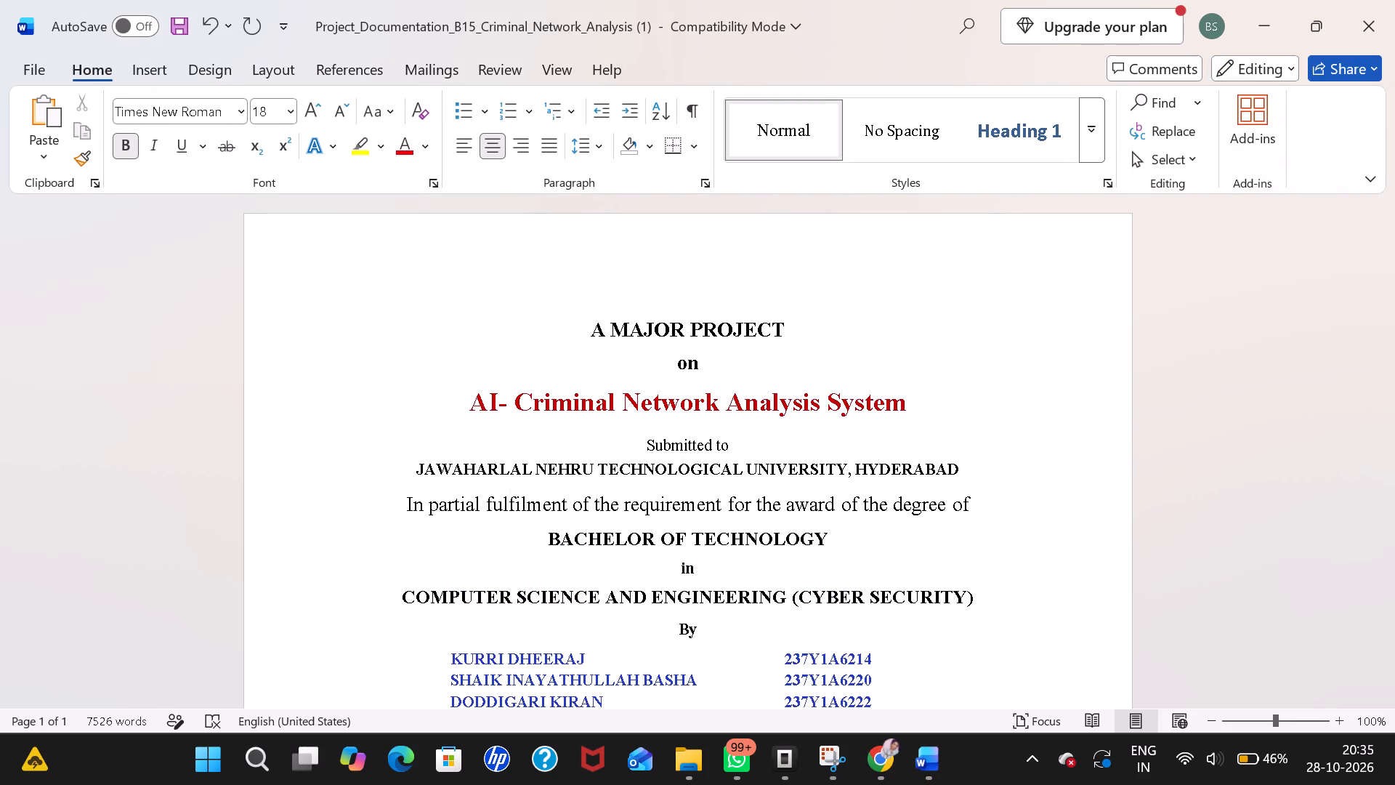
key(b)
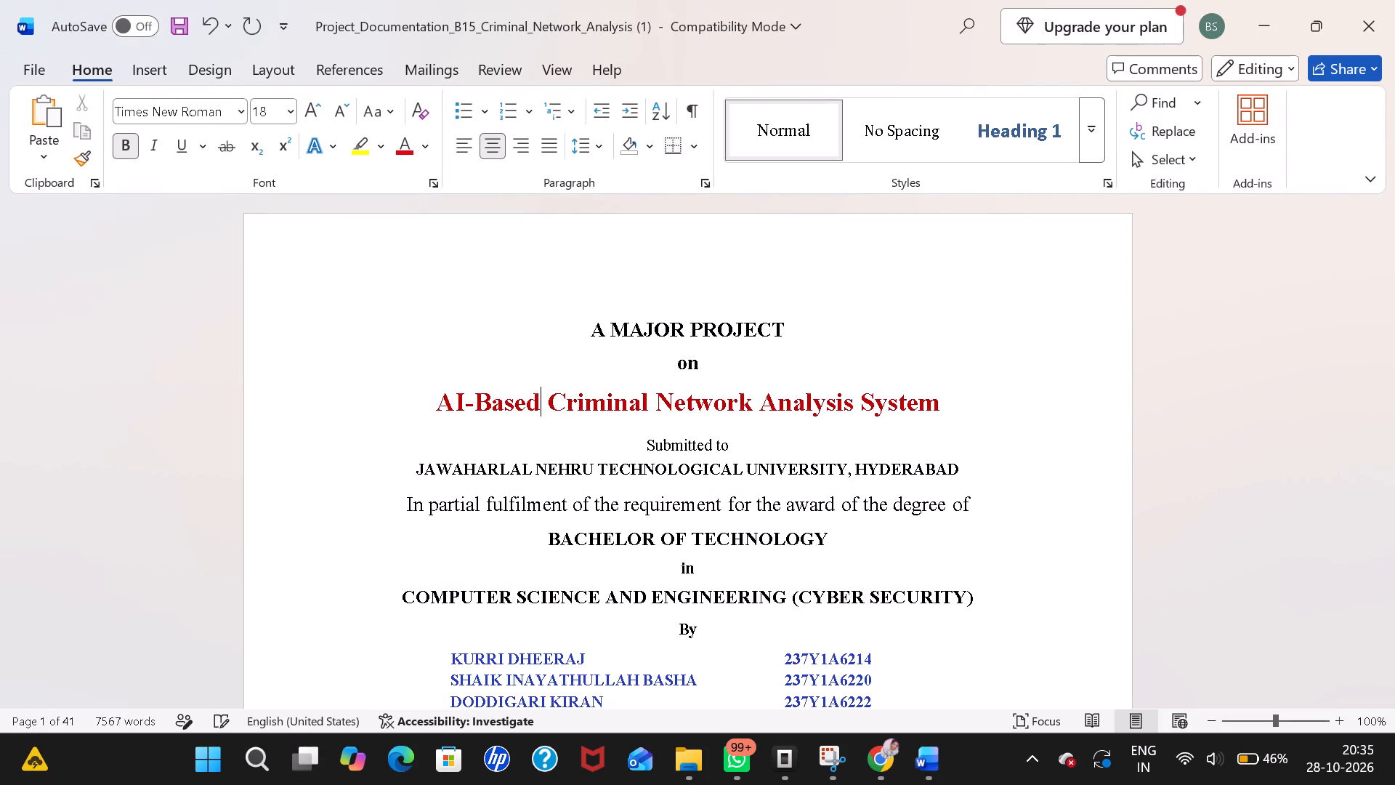
Insert "Fake Identity &Document Screening System" after "AI-Based" in the project title.
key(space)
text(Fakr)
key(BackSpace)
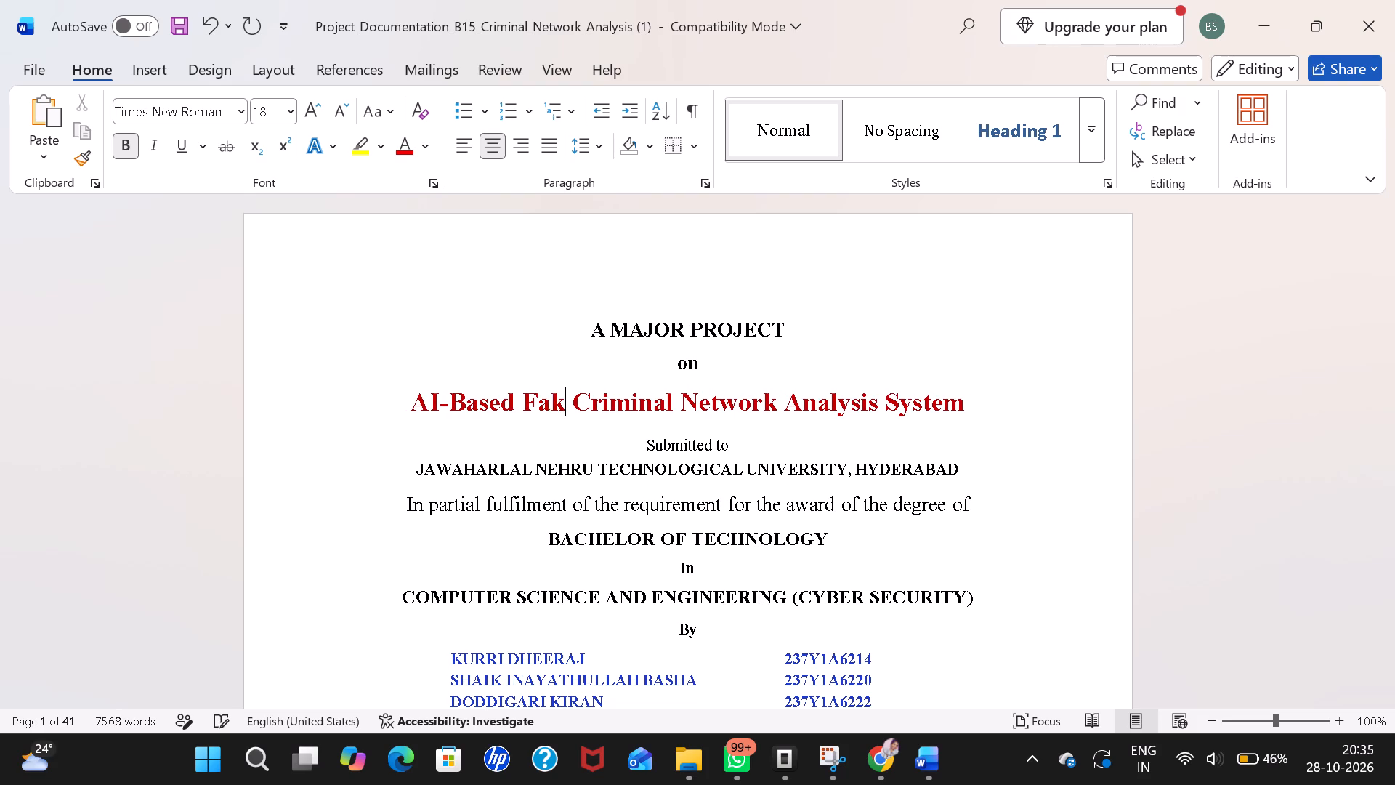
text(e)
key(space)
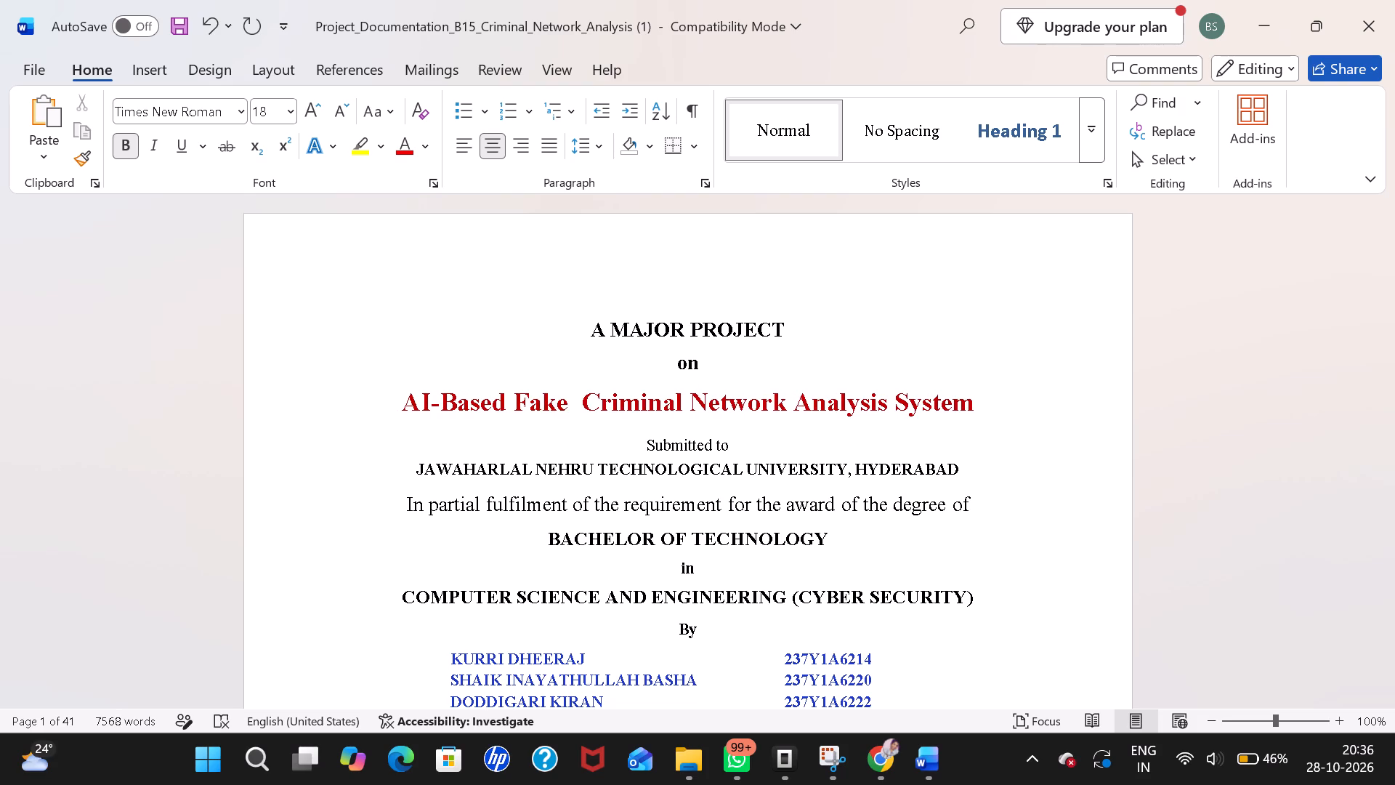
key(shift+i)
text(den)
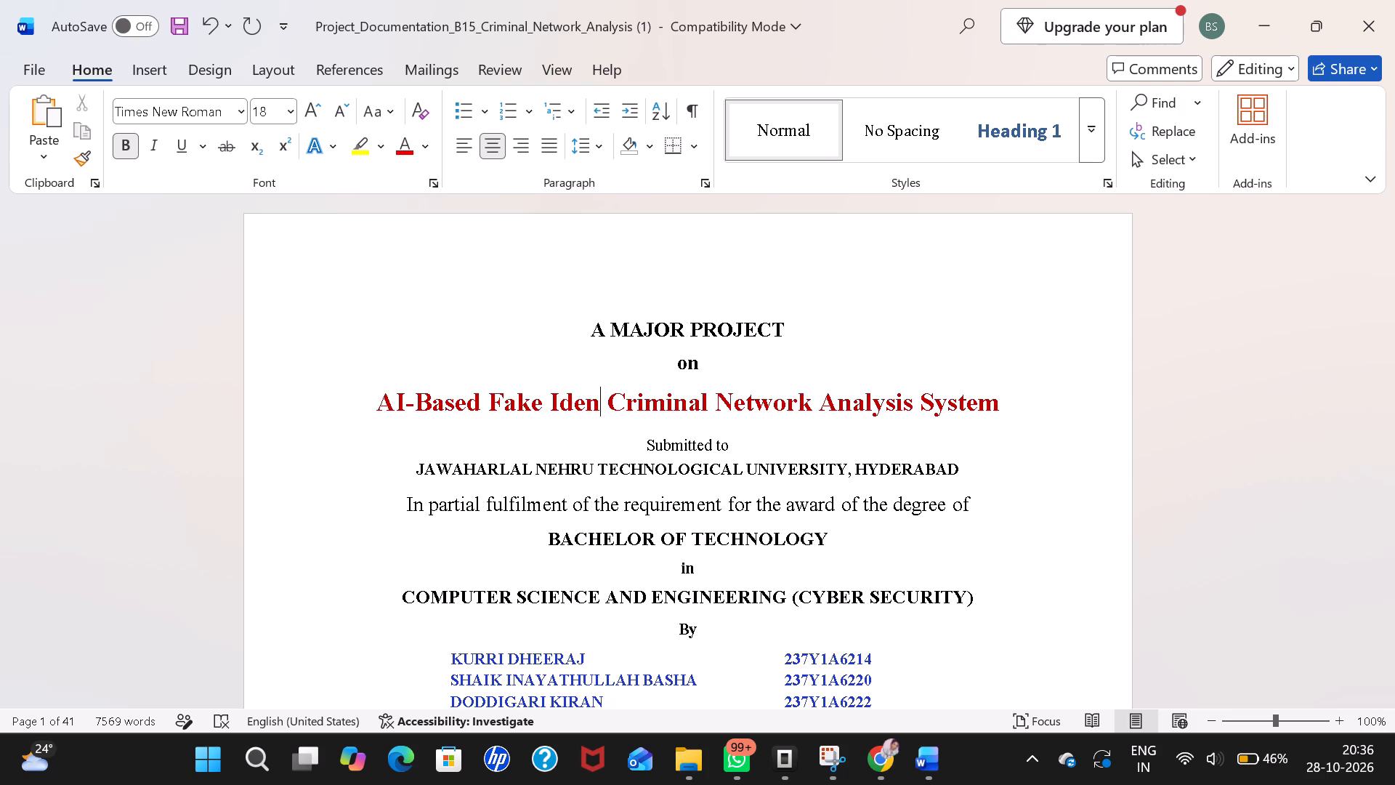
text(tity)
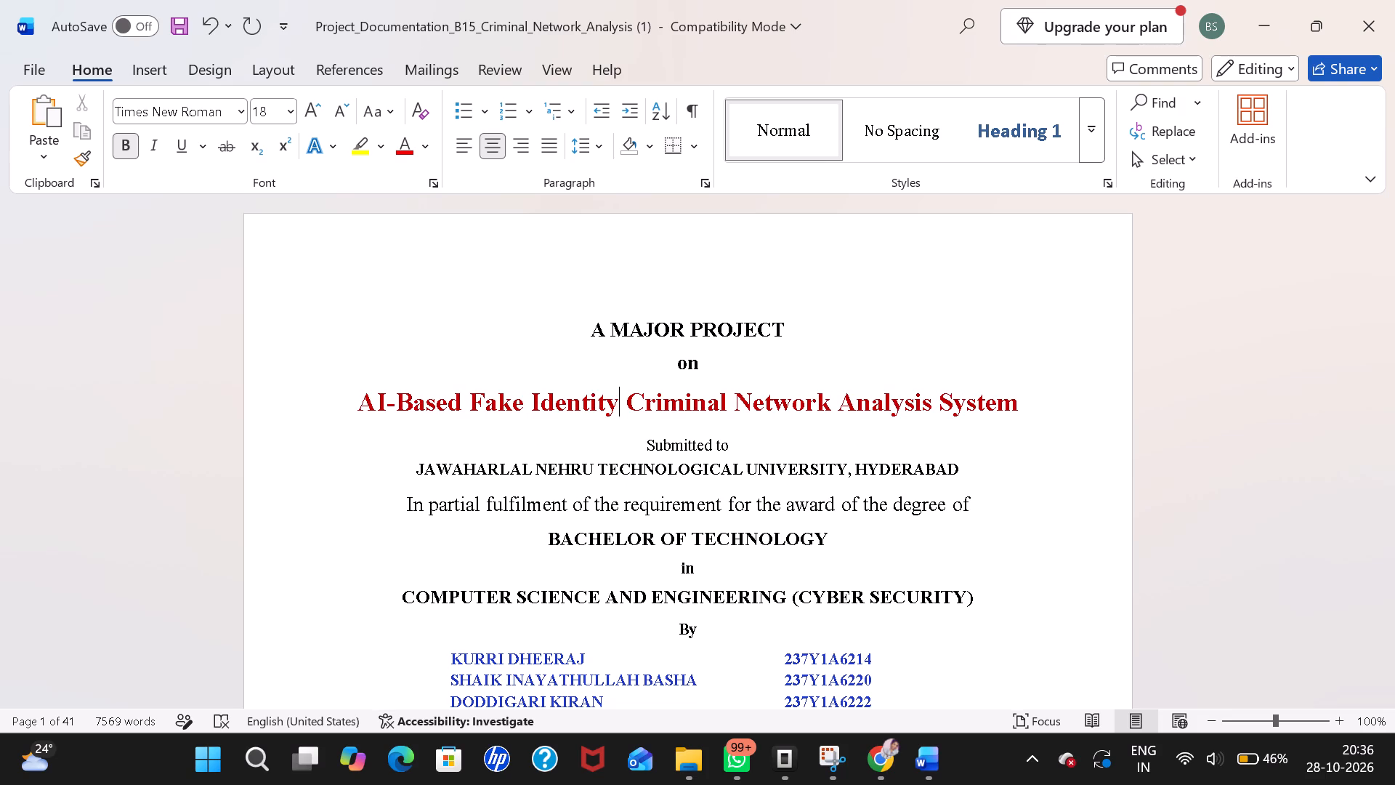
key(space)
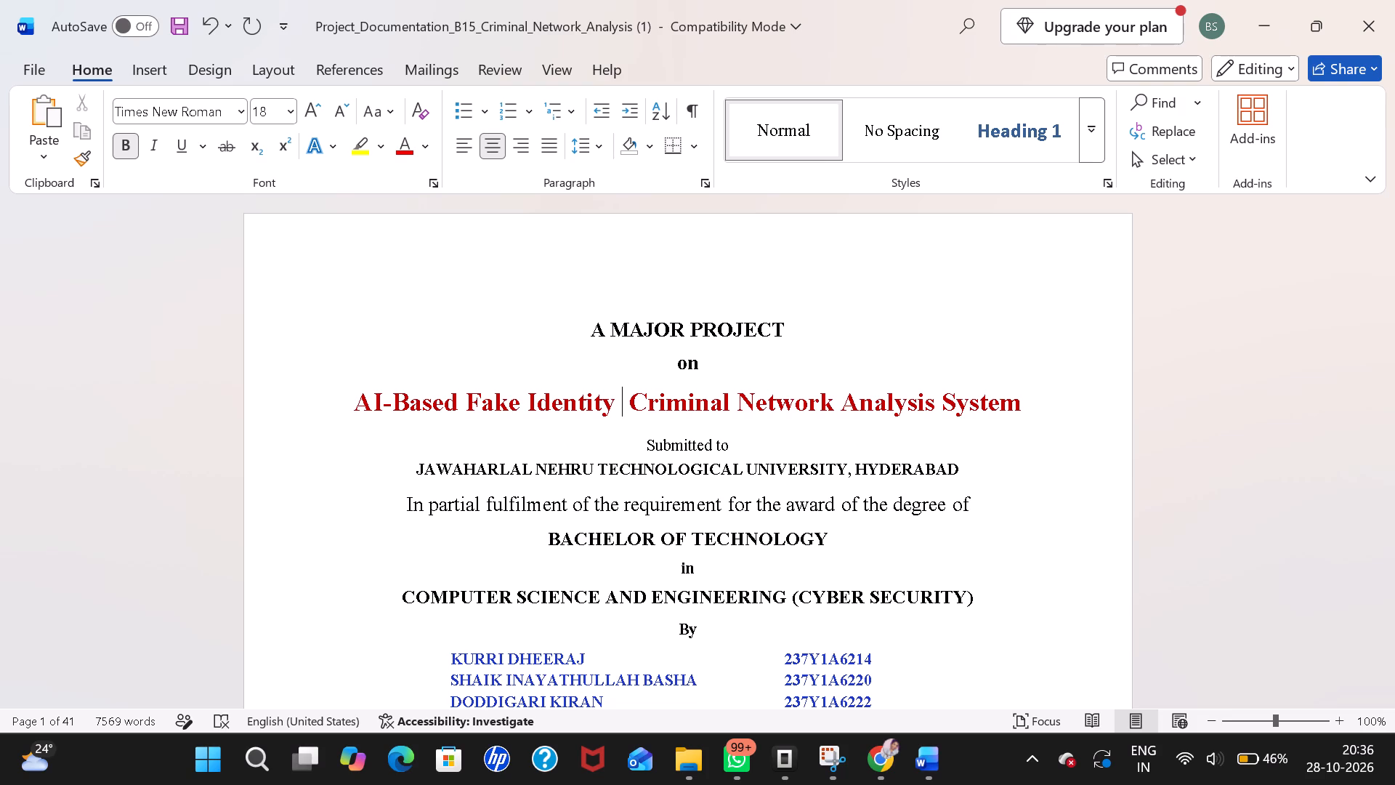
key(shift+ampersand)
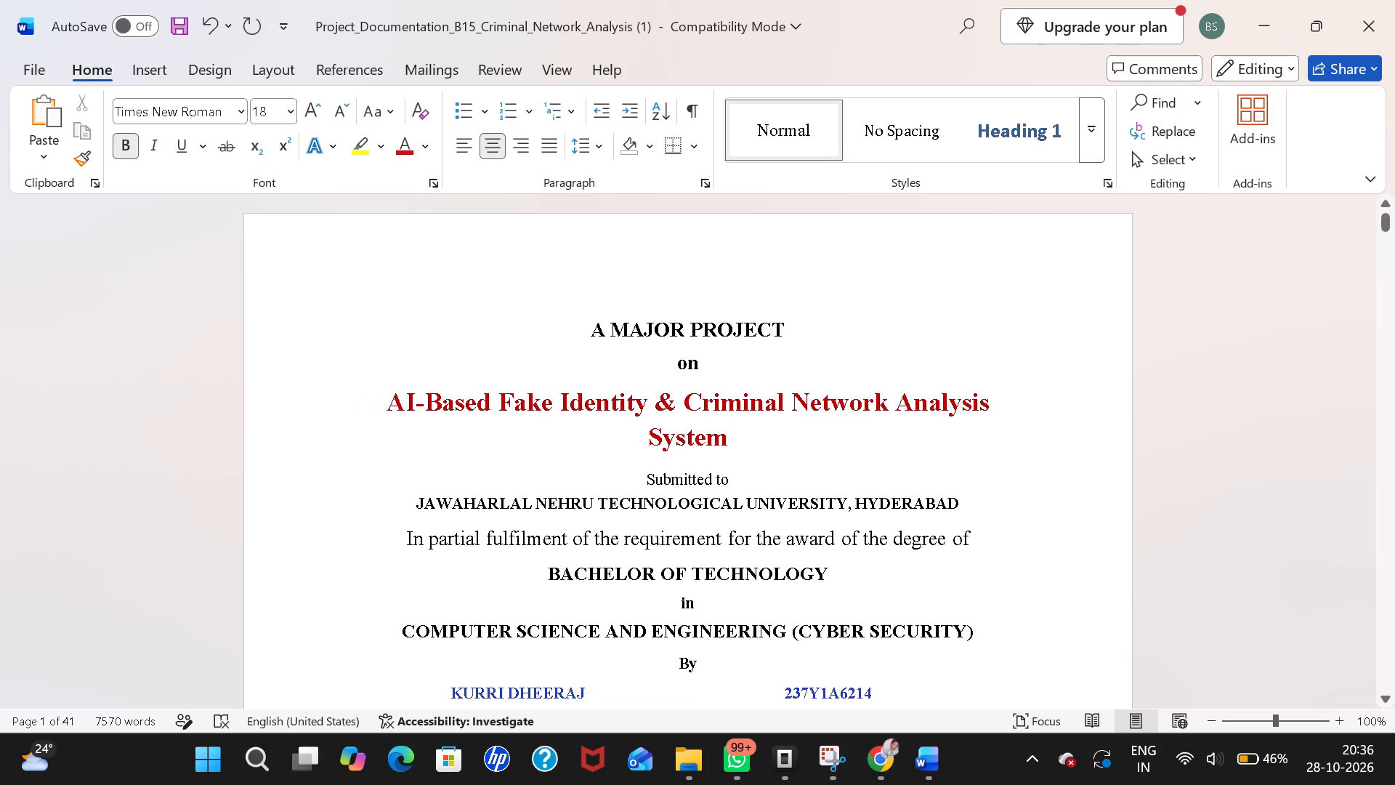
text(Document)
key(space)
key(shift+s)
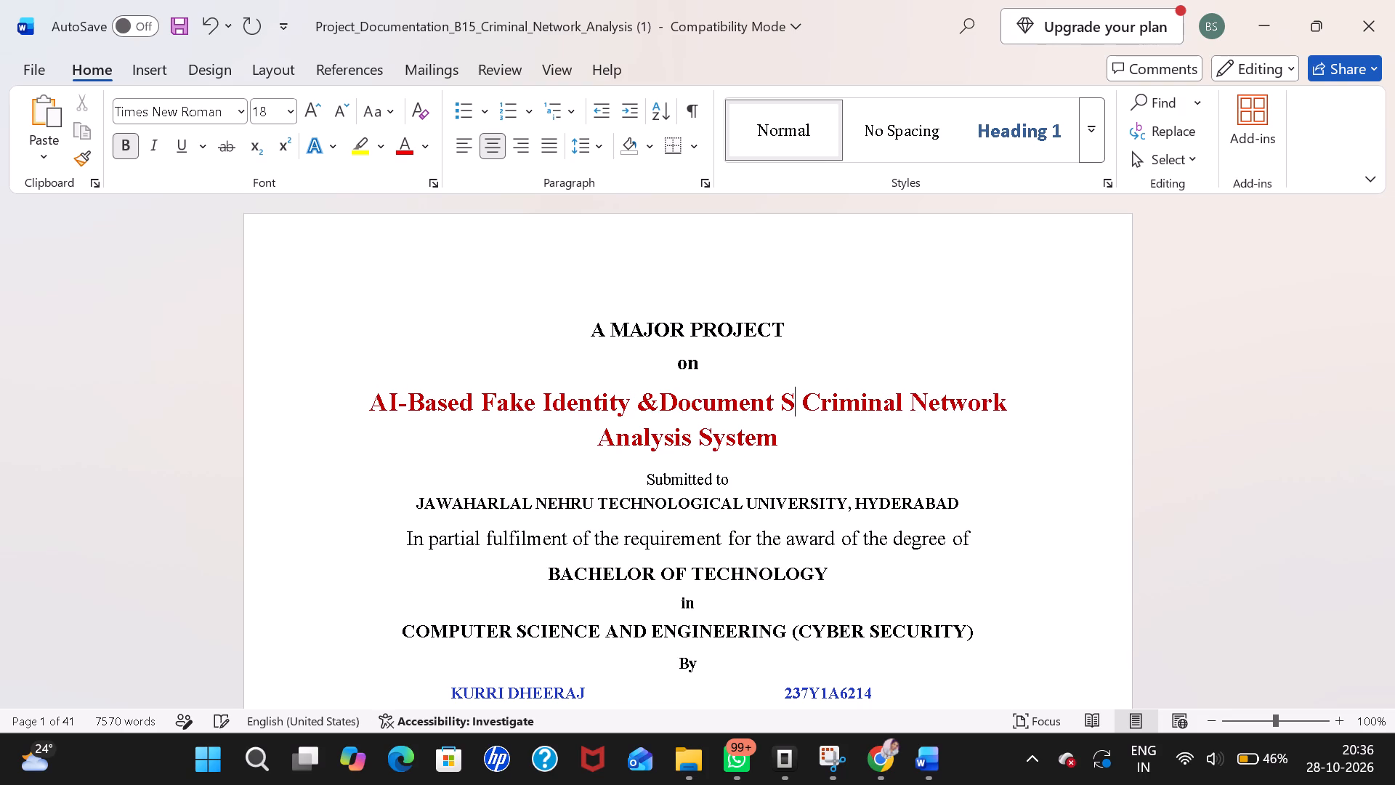
scroll(549, 386, left, 1)
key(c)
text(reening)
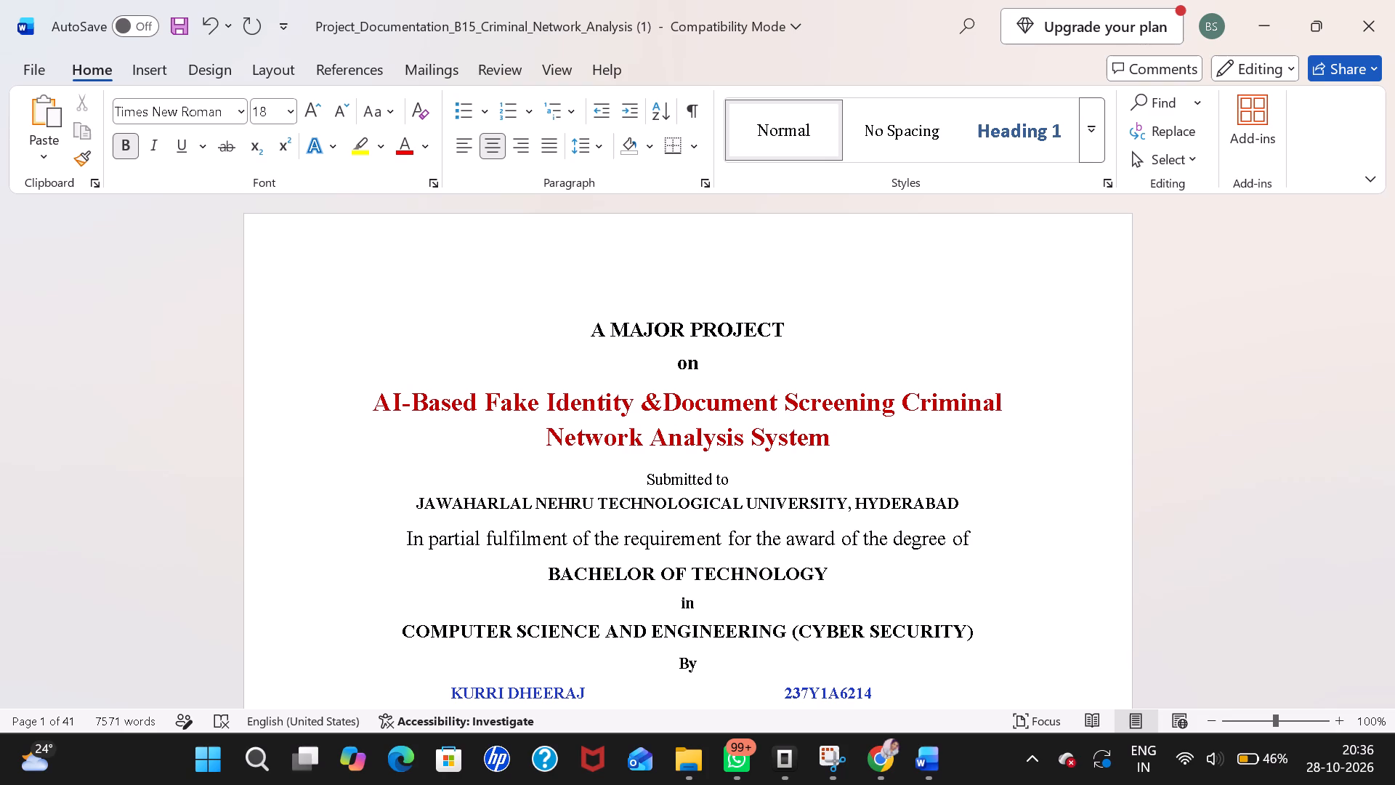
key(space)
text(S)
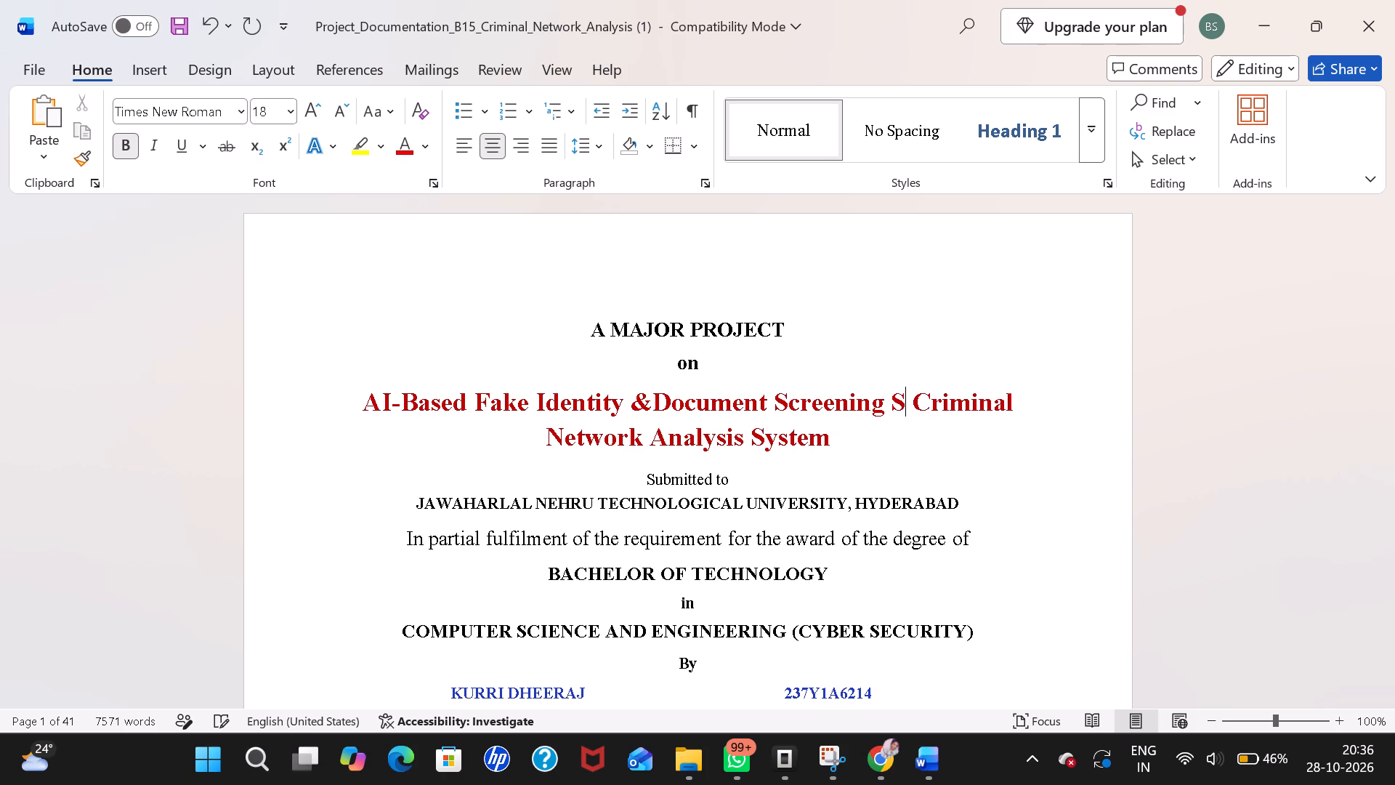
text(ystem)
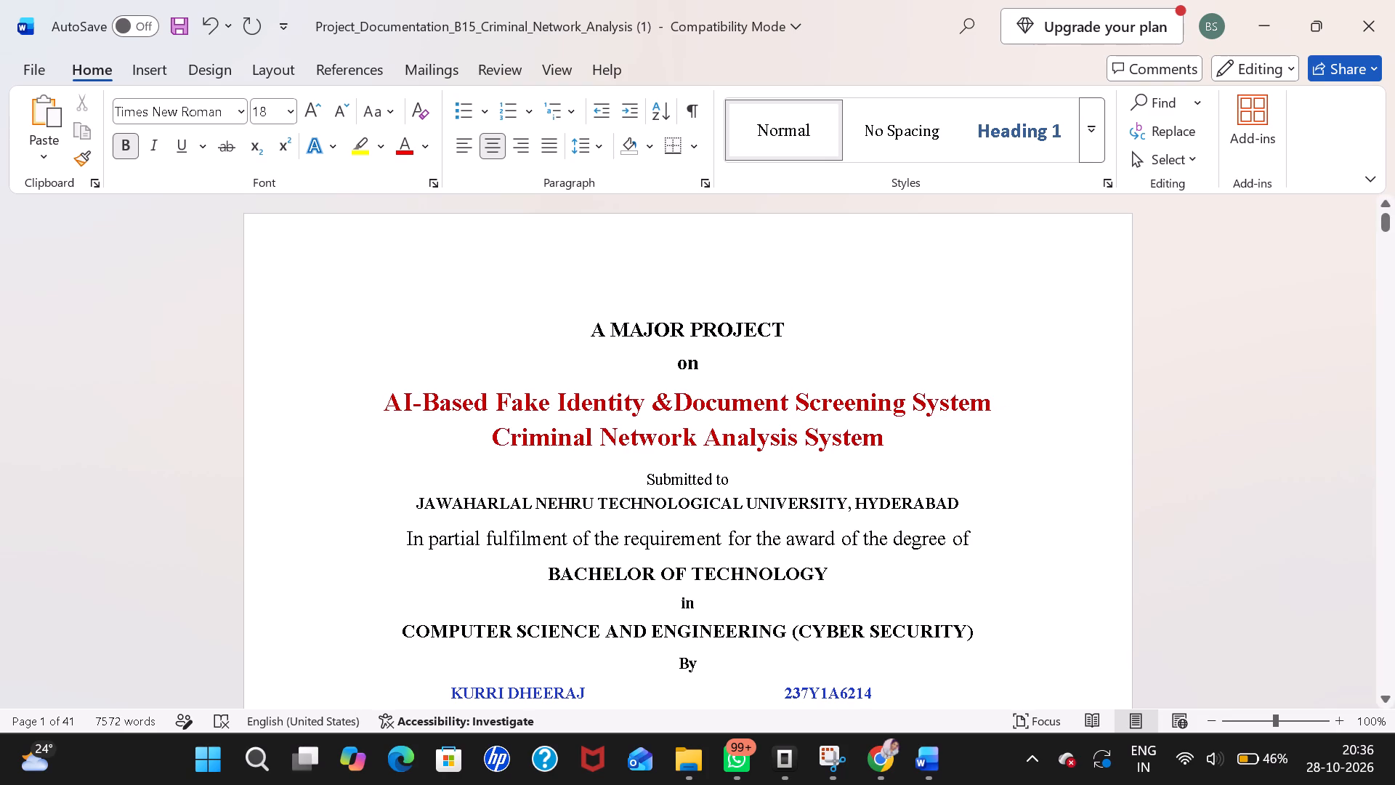
Delete the leftover "Criminal Network Analysis System" wording from the end of the project title.
click(896, 440)
key(BackSpace)
key(BackSpace)
key(BackSpace)
key(BackSpace)
key(BackSpace)
key(BackSpace)
key(BackSpace)
key(BackSpace)
key(BackSpace)
key(BackSpace)
key(BackSpace)
key(BackSpace)
key(BackSpace)
key(BackSpace)
key(BackSpace)
key(BackSpace)
key(BackSpace)
key(BackSpace)
key(BackSpace)
key(BackSpace)
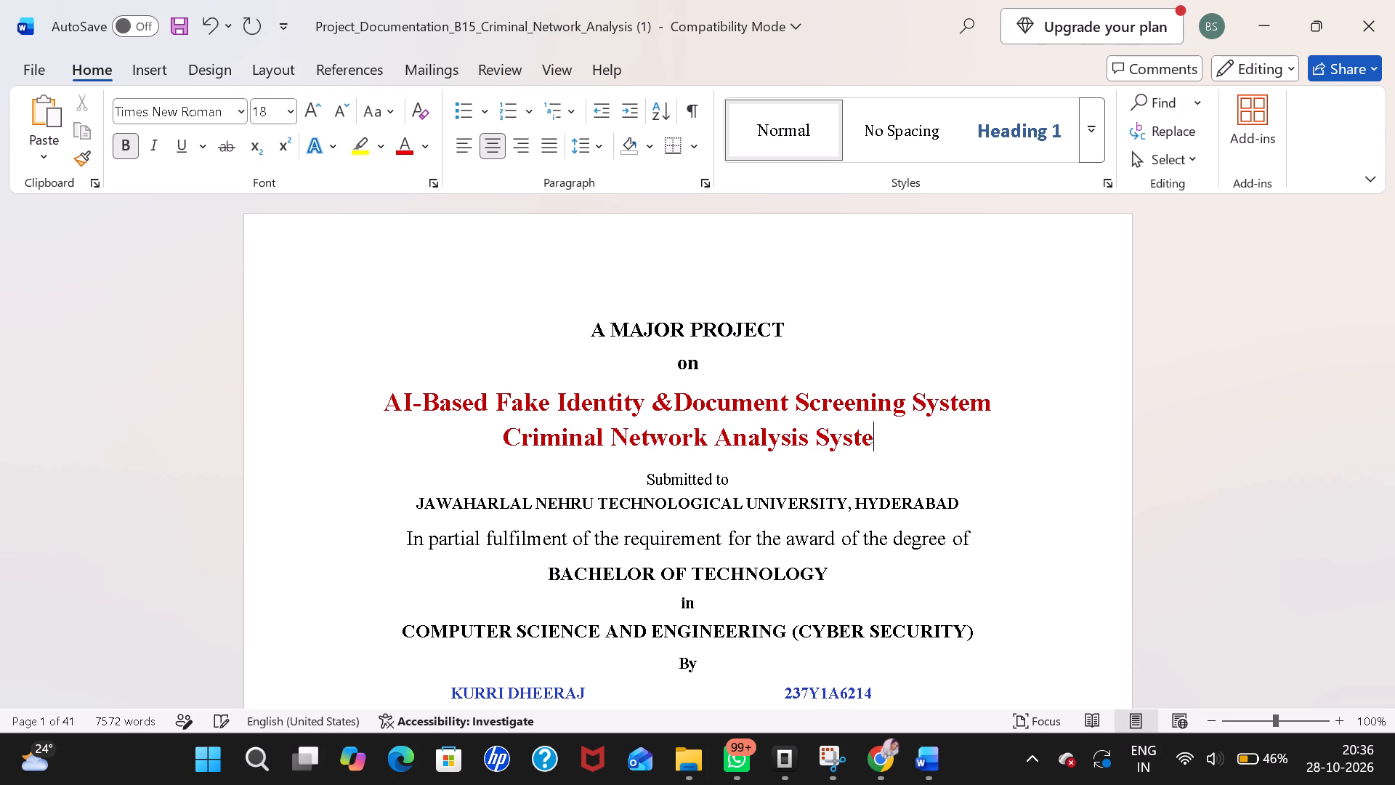
key(BackSpace)
key(BackSpace)
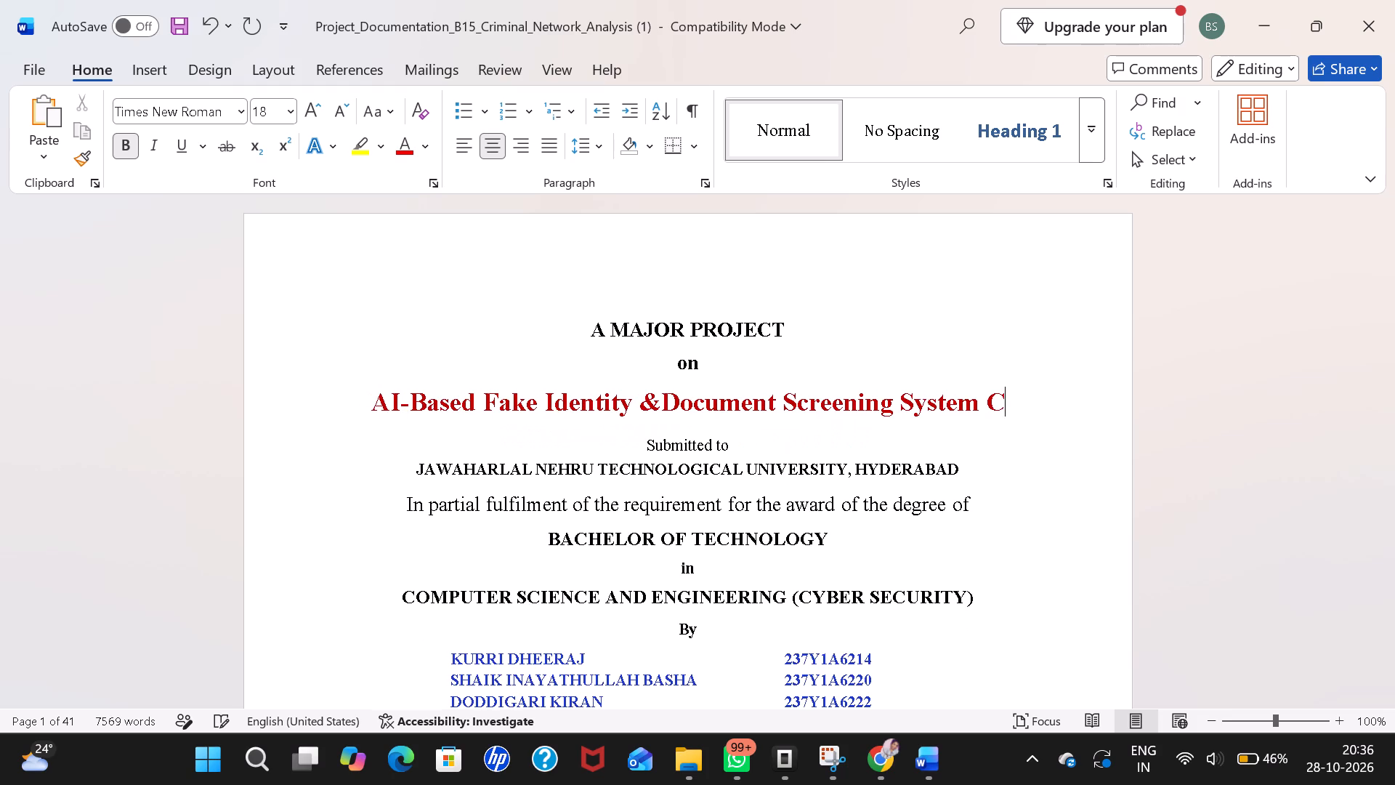
key(BackSpace)
key(BackSpace)
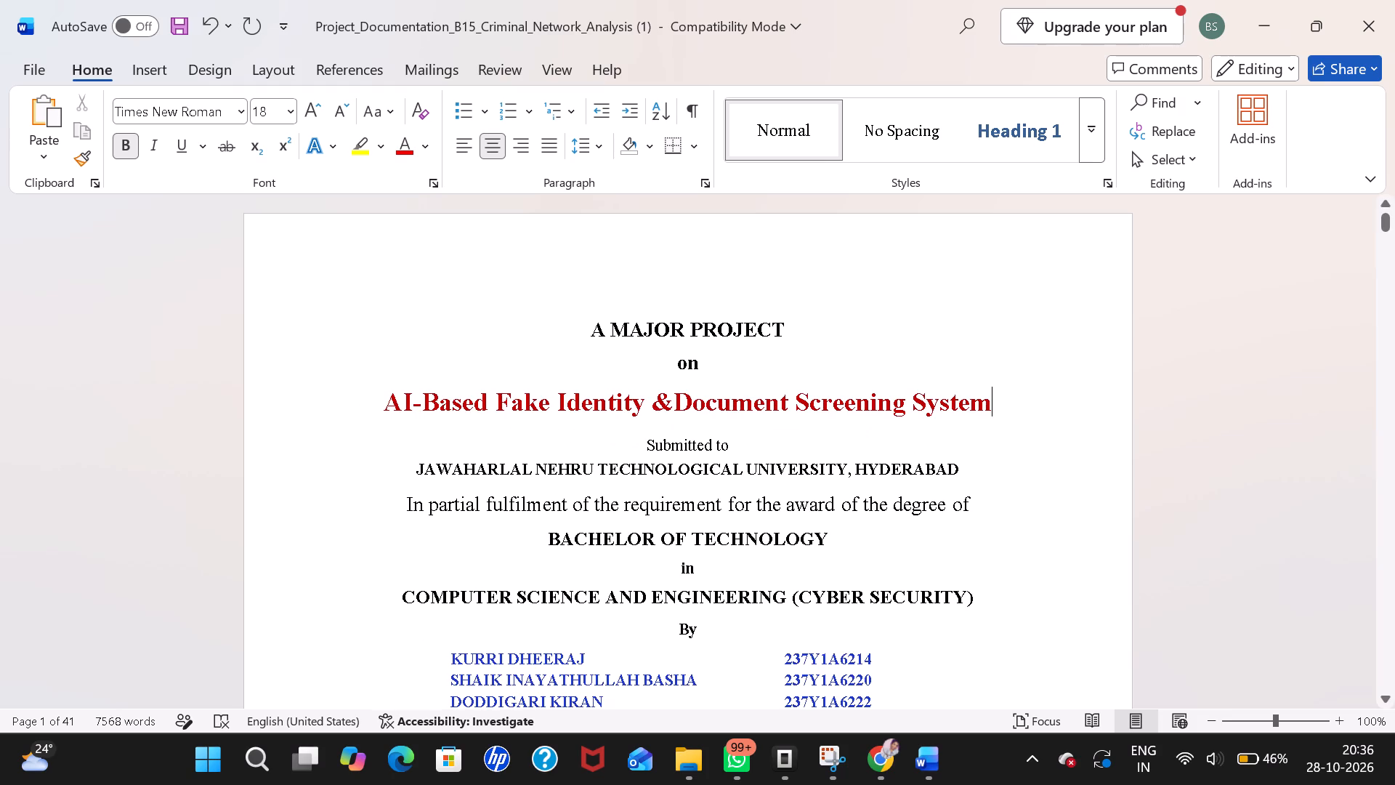
Add the missing space between "&" and "Document" in the project title.
click(671, 394)
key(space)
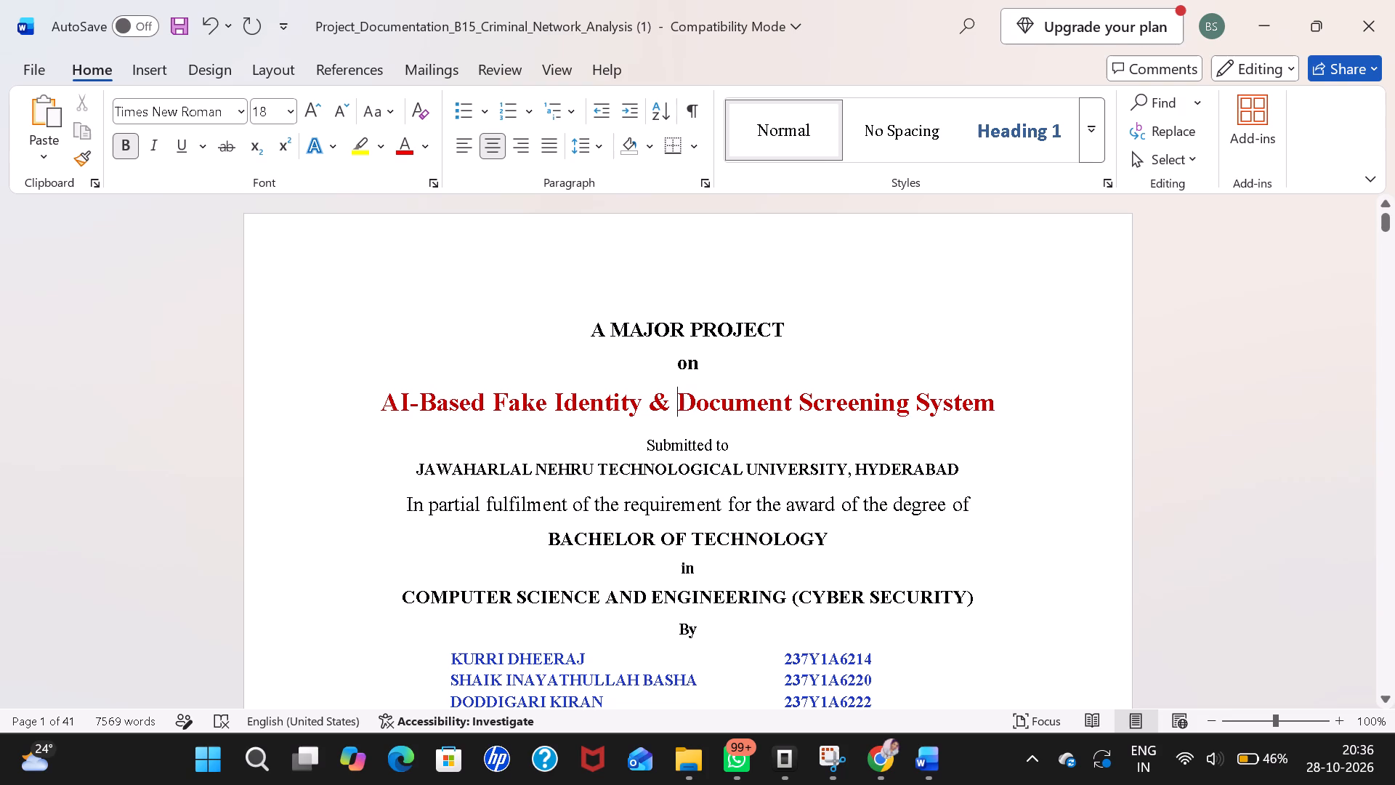
Replace the first student's name in the cover page's author table with the new team member's name in capitals.
scroll(707, 520, down, 2)
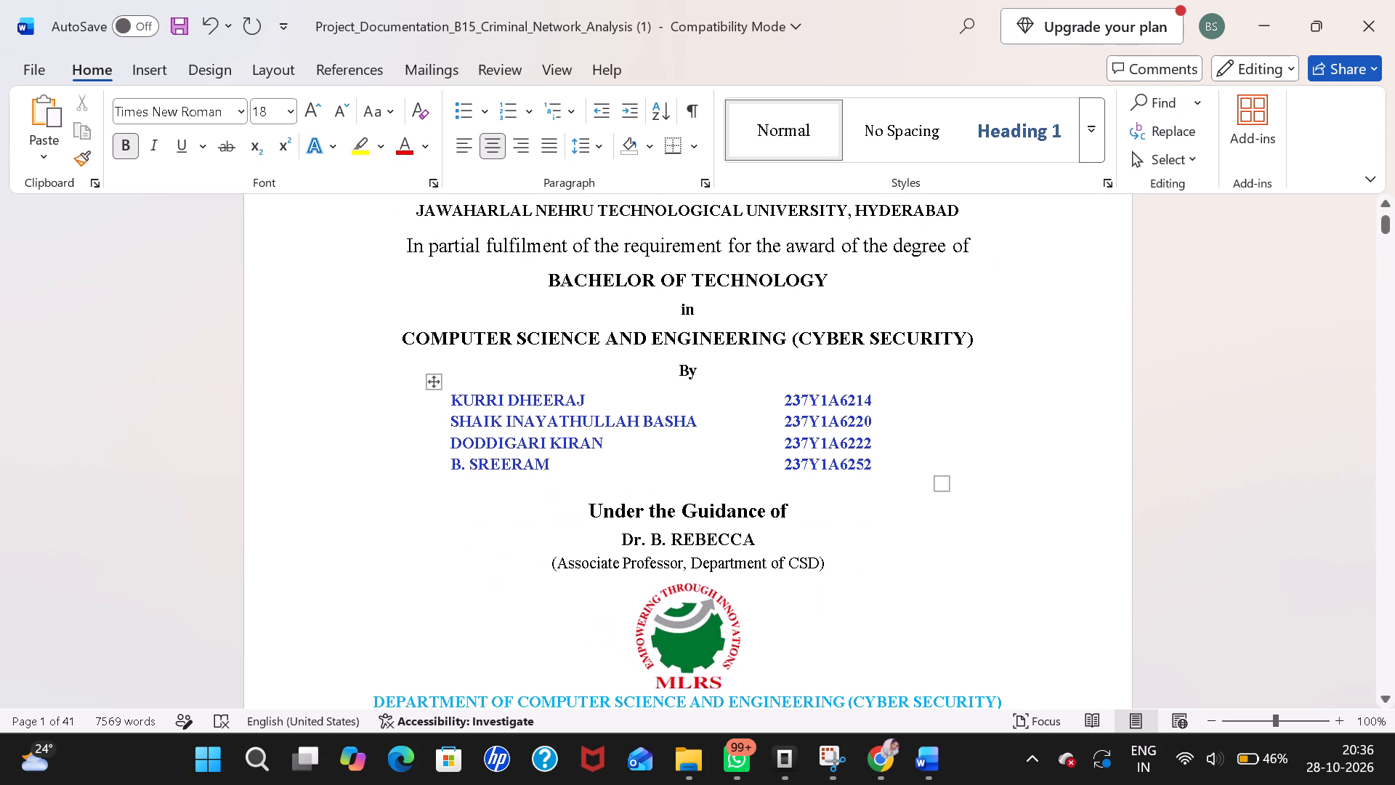
click(589, 402)
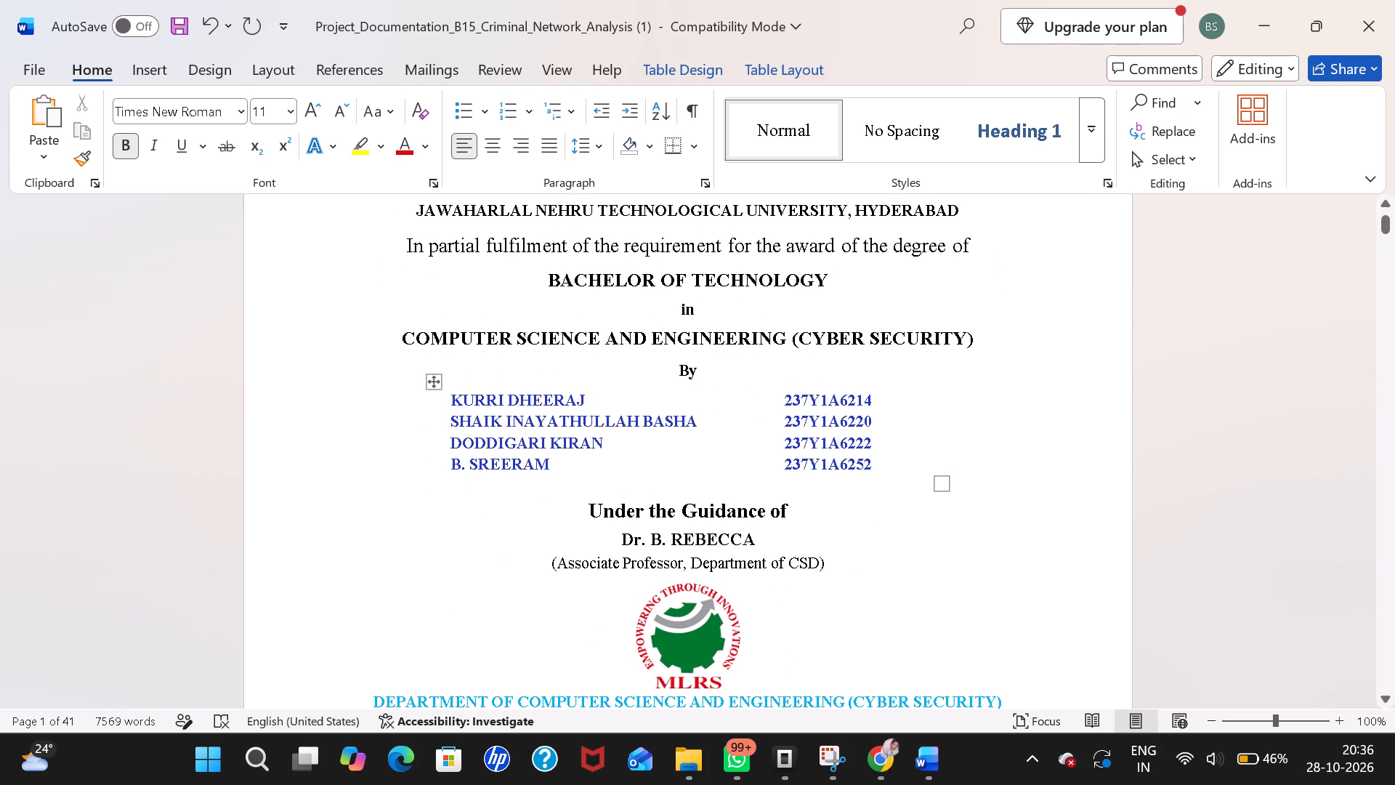
key(BackSpace)
key(BackSpace)
key(BackSpace)
key(BackSpace)
key(BackSpace)
key(BackSpace)
key(BackSpace)
key(BackSpace)
key(BackSpace)
key(BackSpace)
key(BackSpace)
key(BackSpace)
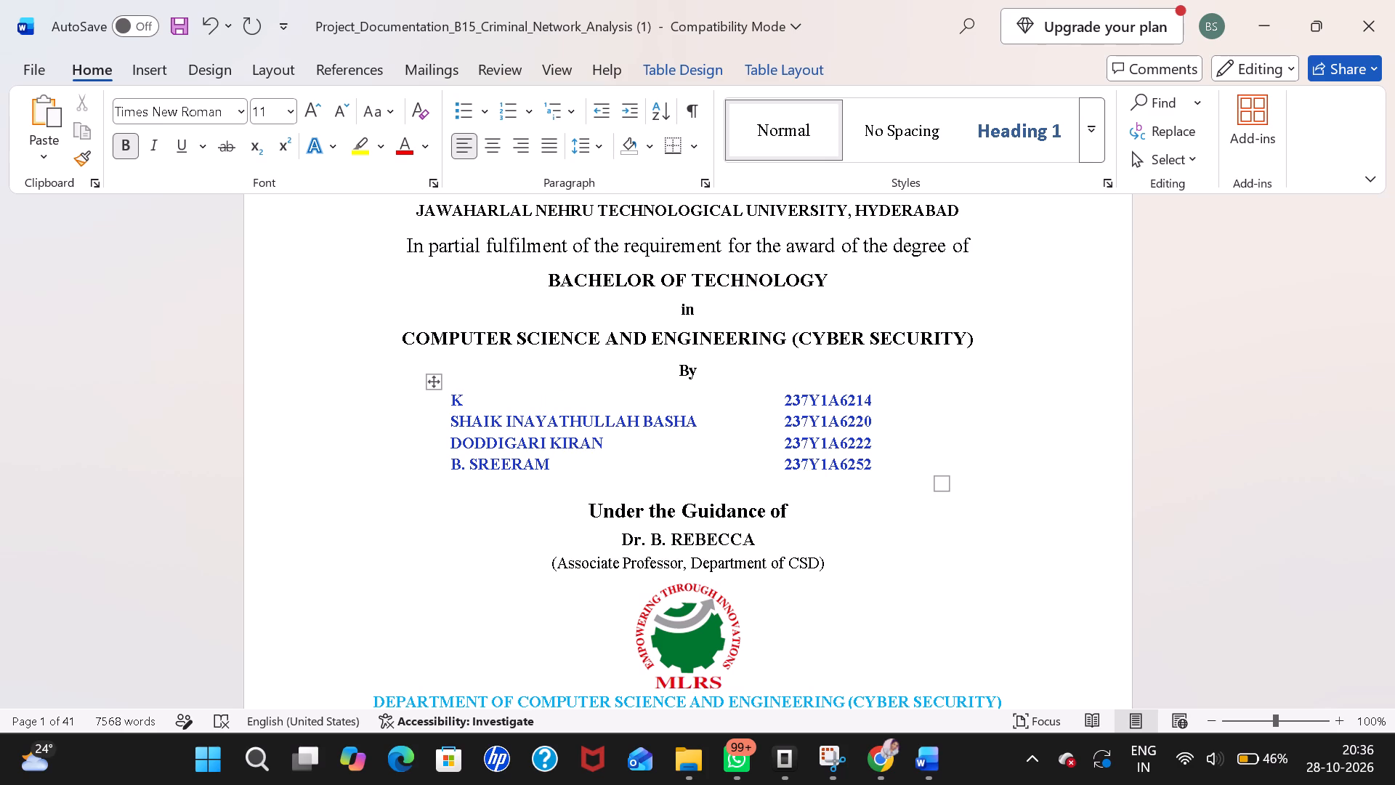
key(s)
key(BackSpace)
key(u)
key(BackSpace)
key(BackSpace)
key(Left)
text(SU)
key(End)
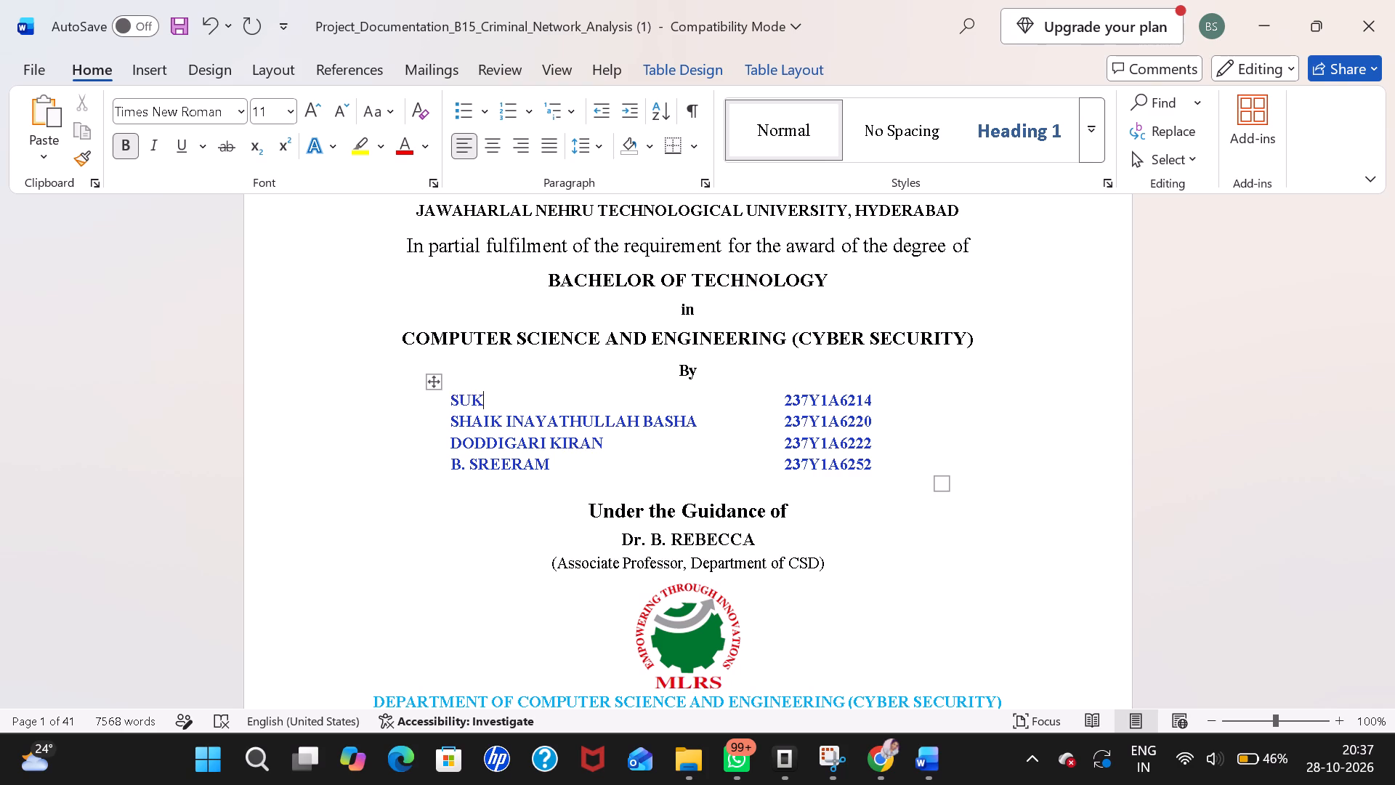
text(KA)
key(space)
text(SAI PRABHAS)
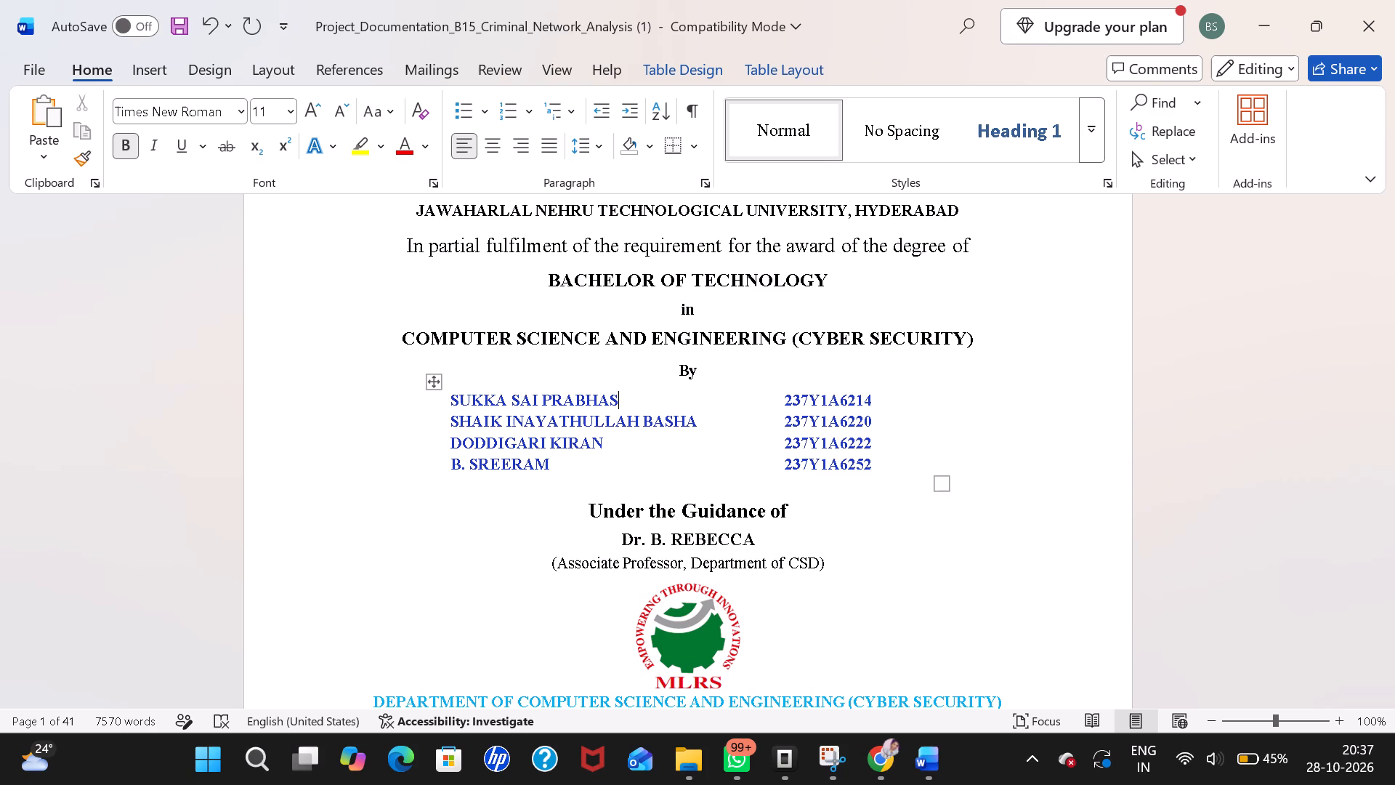
Replace the second student's name in the cover page's author table with the new team member's name in capitals.
click(694, 419)
key(BackSpace)
key(BackSpace)
key(BackSpace)
key(BackSpace)
key(BackSpace)
key(BackSpace)
key(BackSpace)
key(BackSpace)
key(BackSpace)
key(BackSpace)
key(BackSpace)
key(BackSpace)
key(BackSpace)
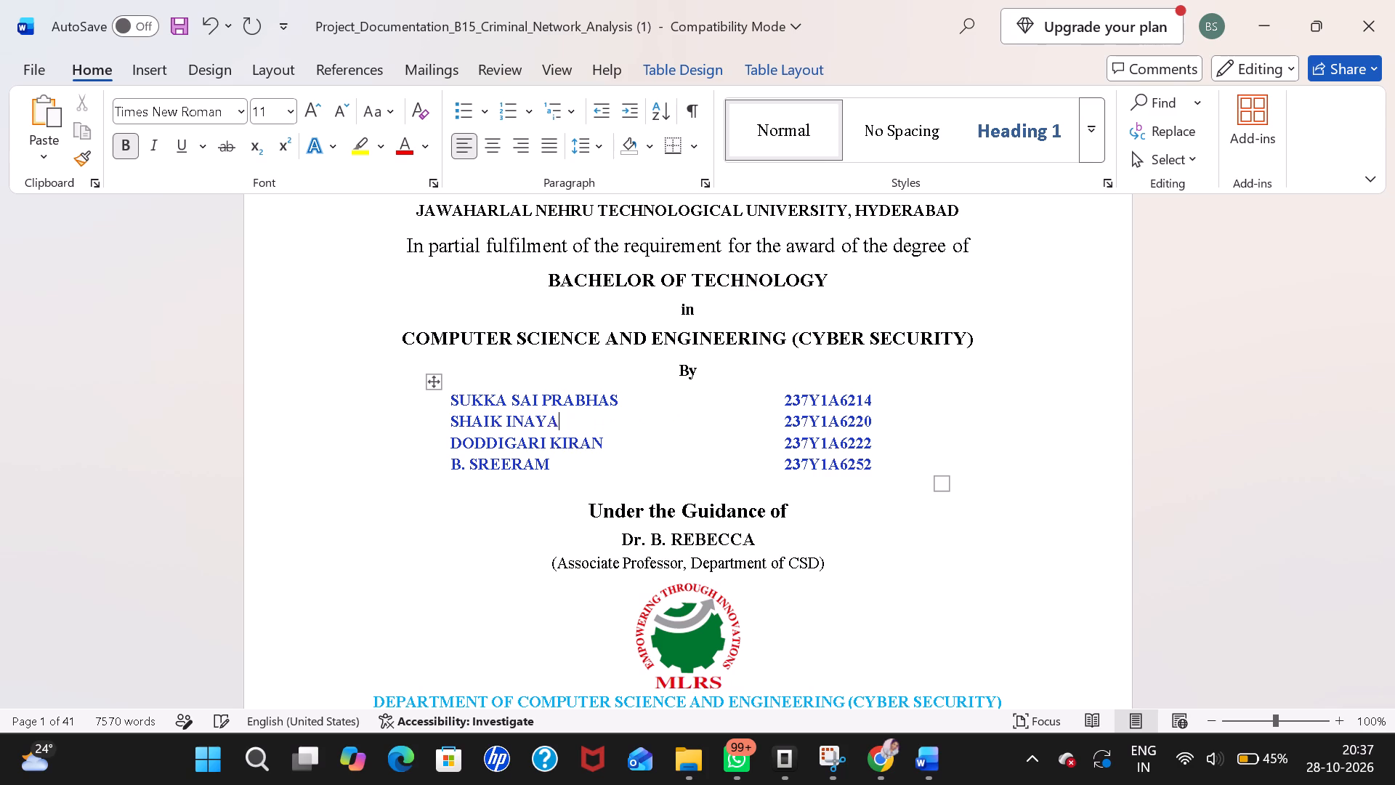
key(BackSpace)
key(BackSpace)
key(BackSpace)
key(BackSpace)
key(BackSpace)
key(BackSpace)
key(BackSpace)
key(BackSpace)
key(Home)
key(Right)
key(Right)
key(BackSpace)
key(BackSpace)
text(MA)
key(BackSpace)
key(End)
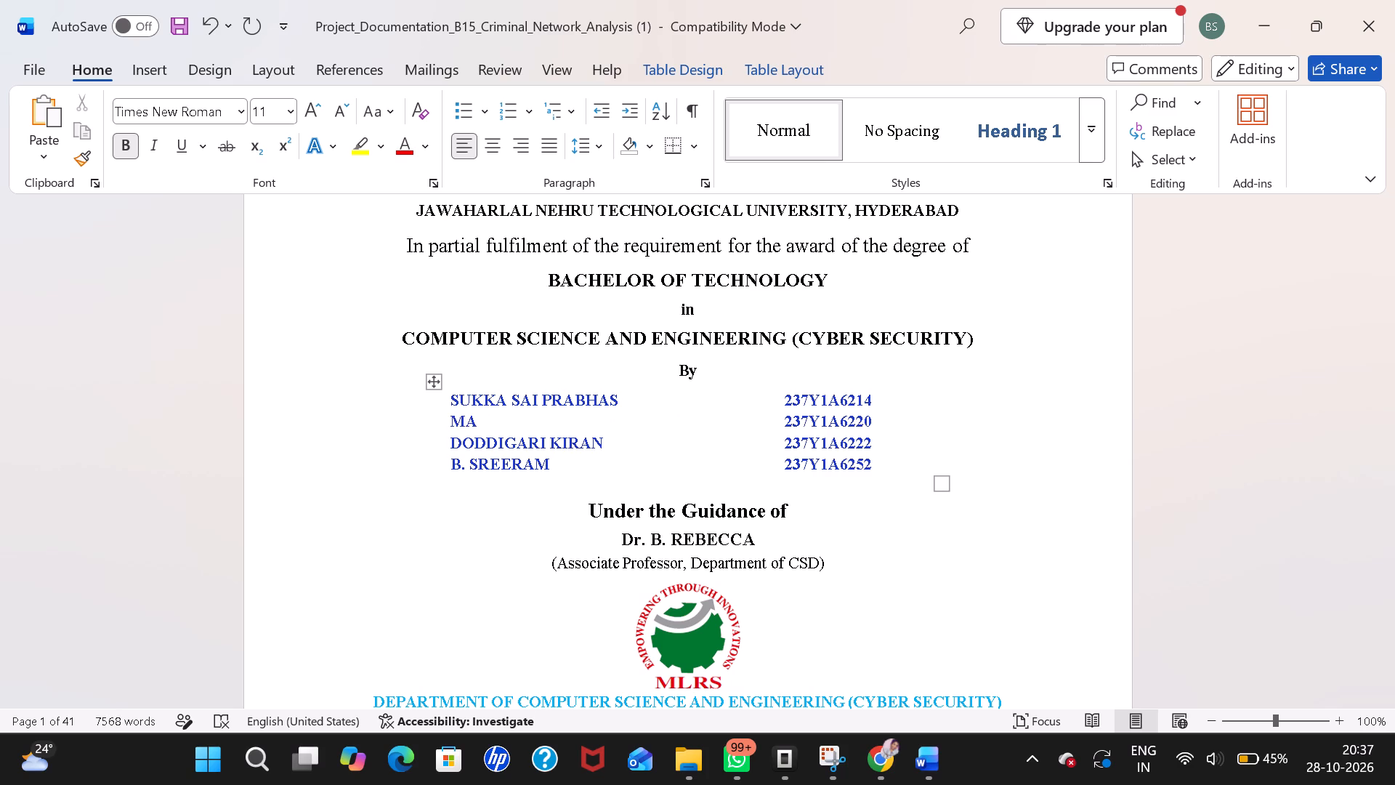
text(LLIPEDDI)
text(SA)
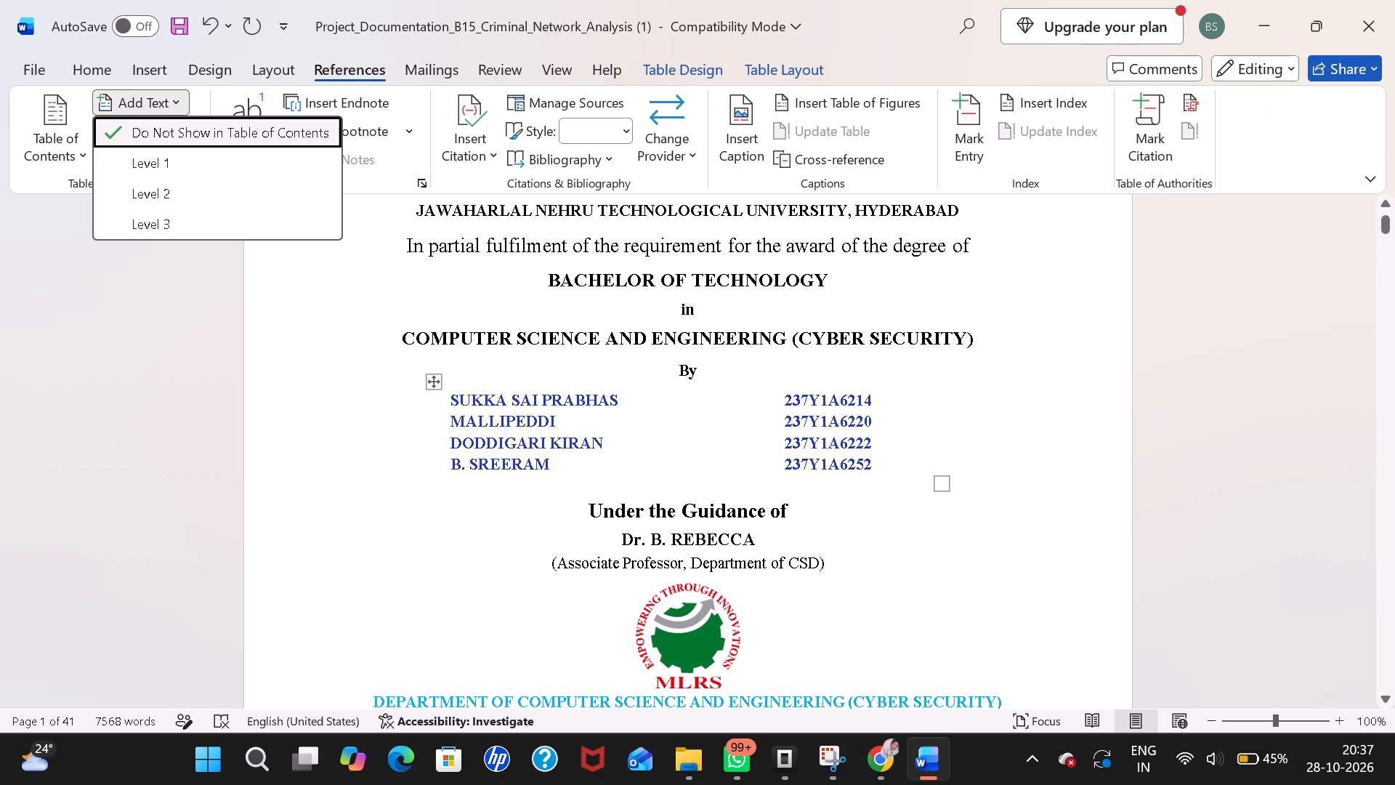
click(586, 419)
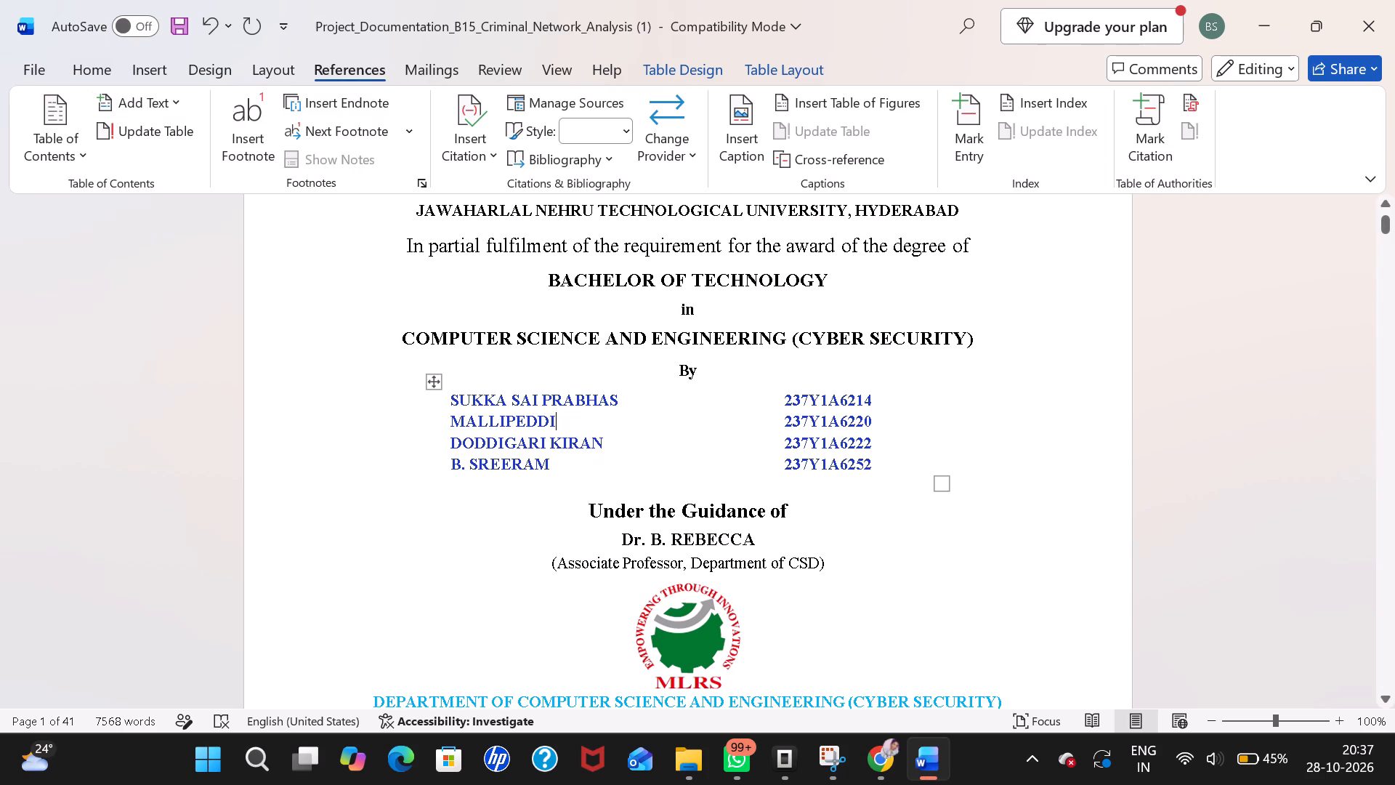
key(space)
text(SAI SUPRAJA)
Replace the third student's name in the author table with the new team member's name in capitals.
click(514, 447)
key(BackSpace)
key(BackSpace)
key(BackSpace)
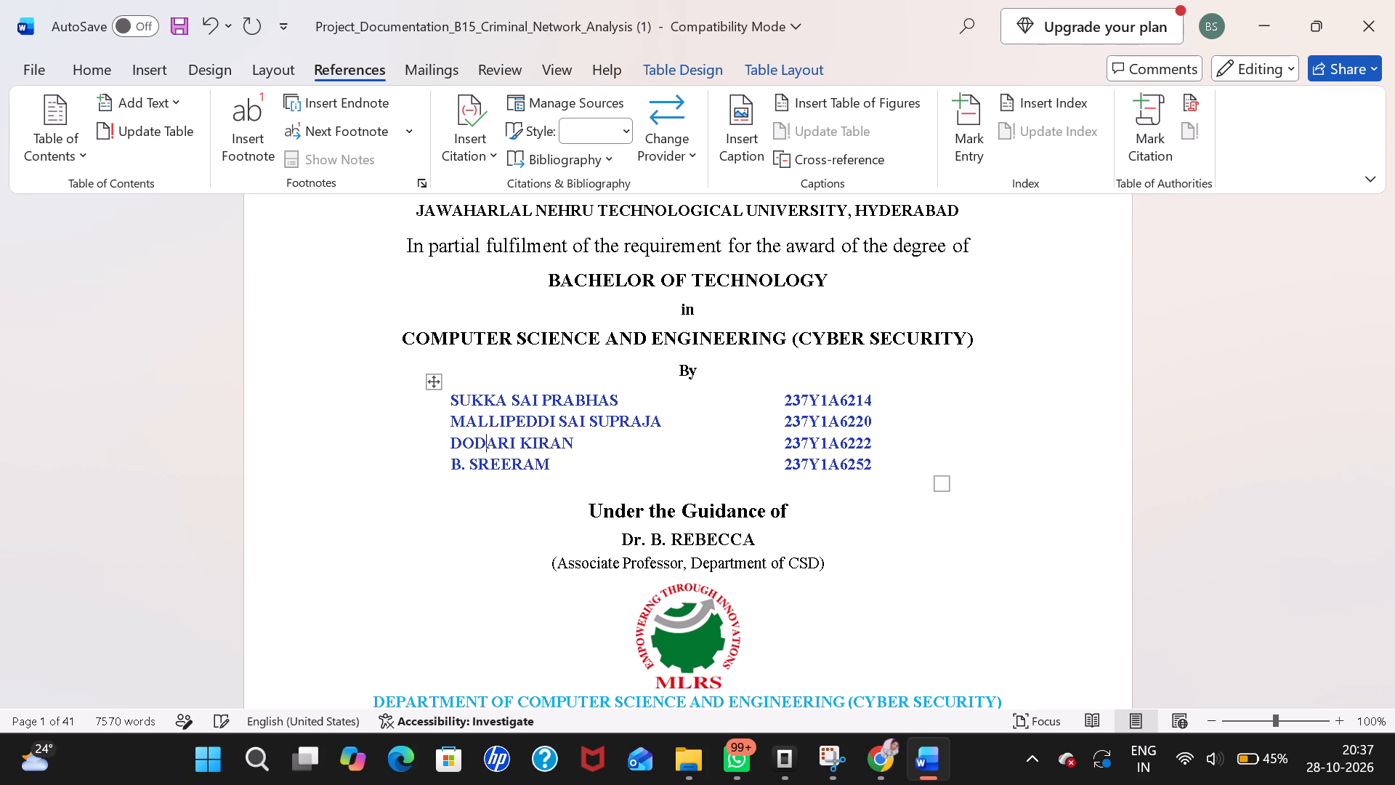
key(BackSpace)
key(BackSpace)
key(BackSpace)
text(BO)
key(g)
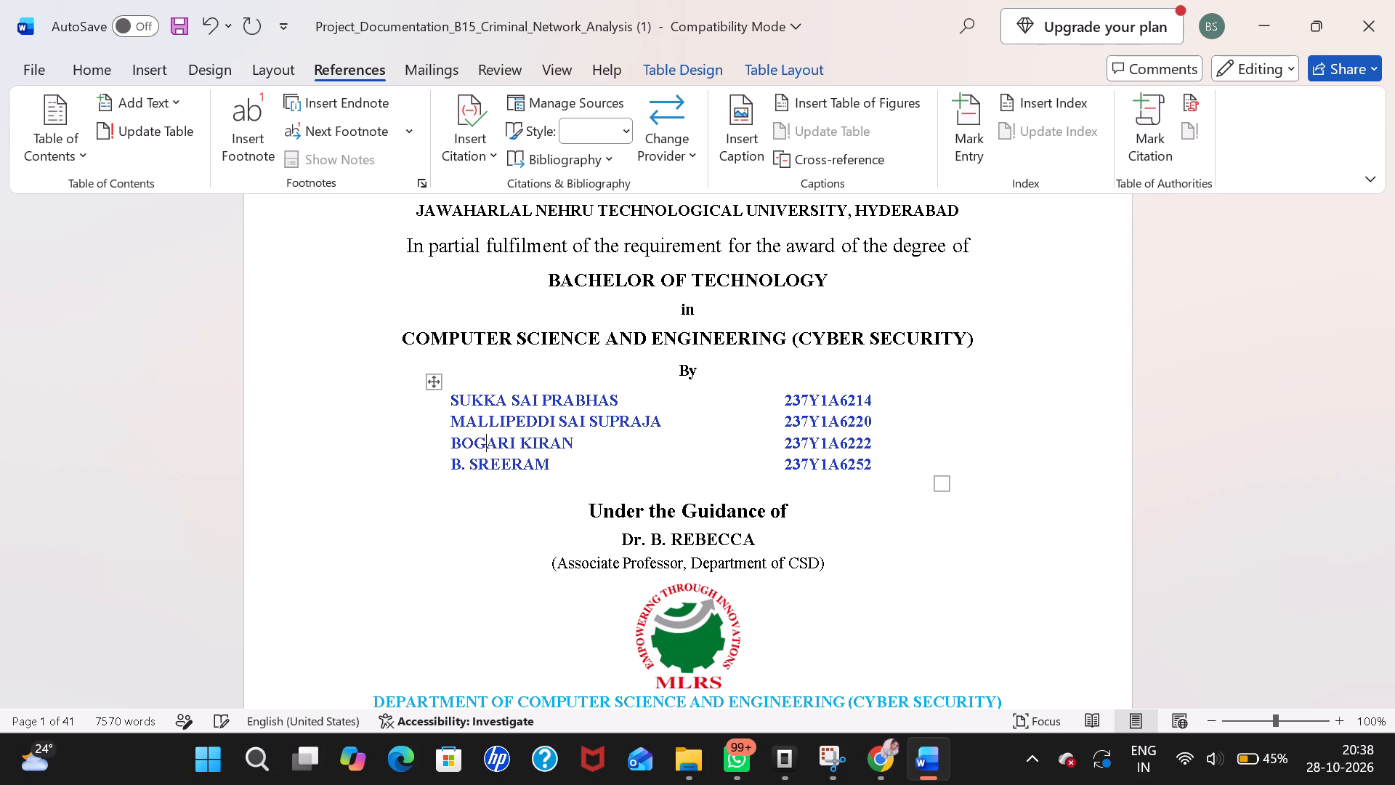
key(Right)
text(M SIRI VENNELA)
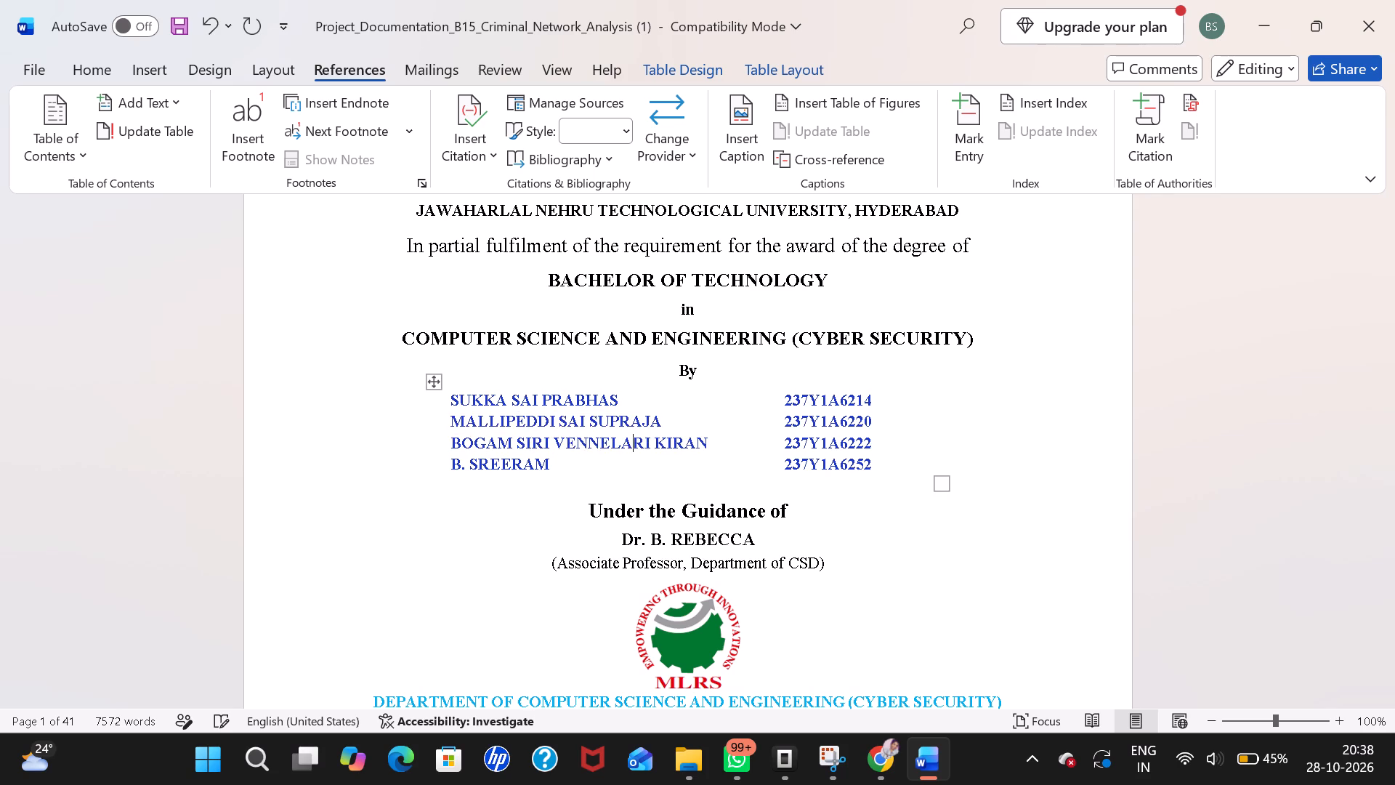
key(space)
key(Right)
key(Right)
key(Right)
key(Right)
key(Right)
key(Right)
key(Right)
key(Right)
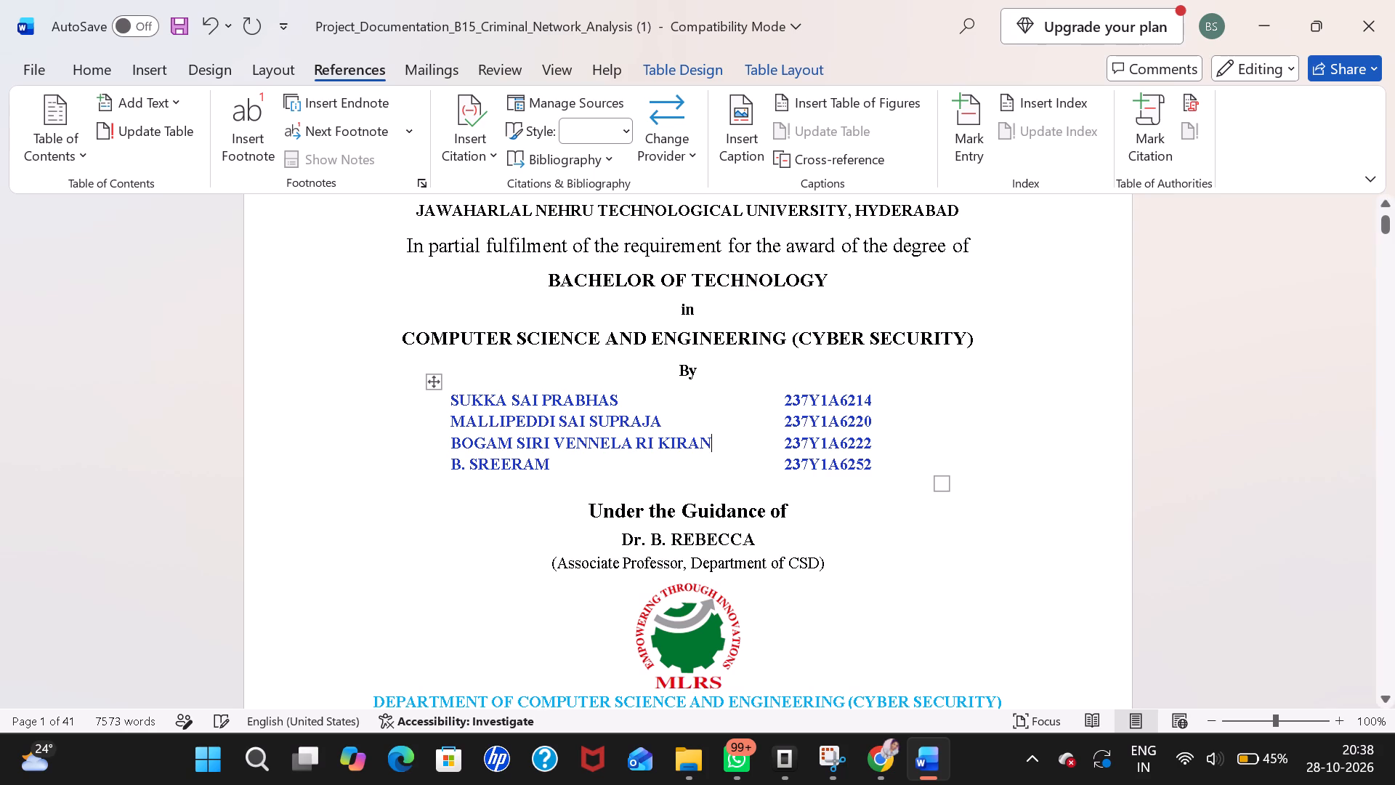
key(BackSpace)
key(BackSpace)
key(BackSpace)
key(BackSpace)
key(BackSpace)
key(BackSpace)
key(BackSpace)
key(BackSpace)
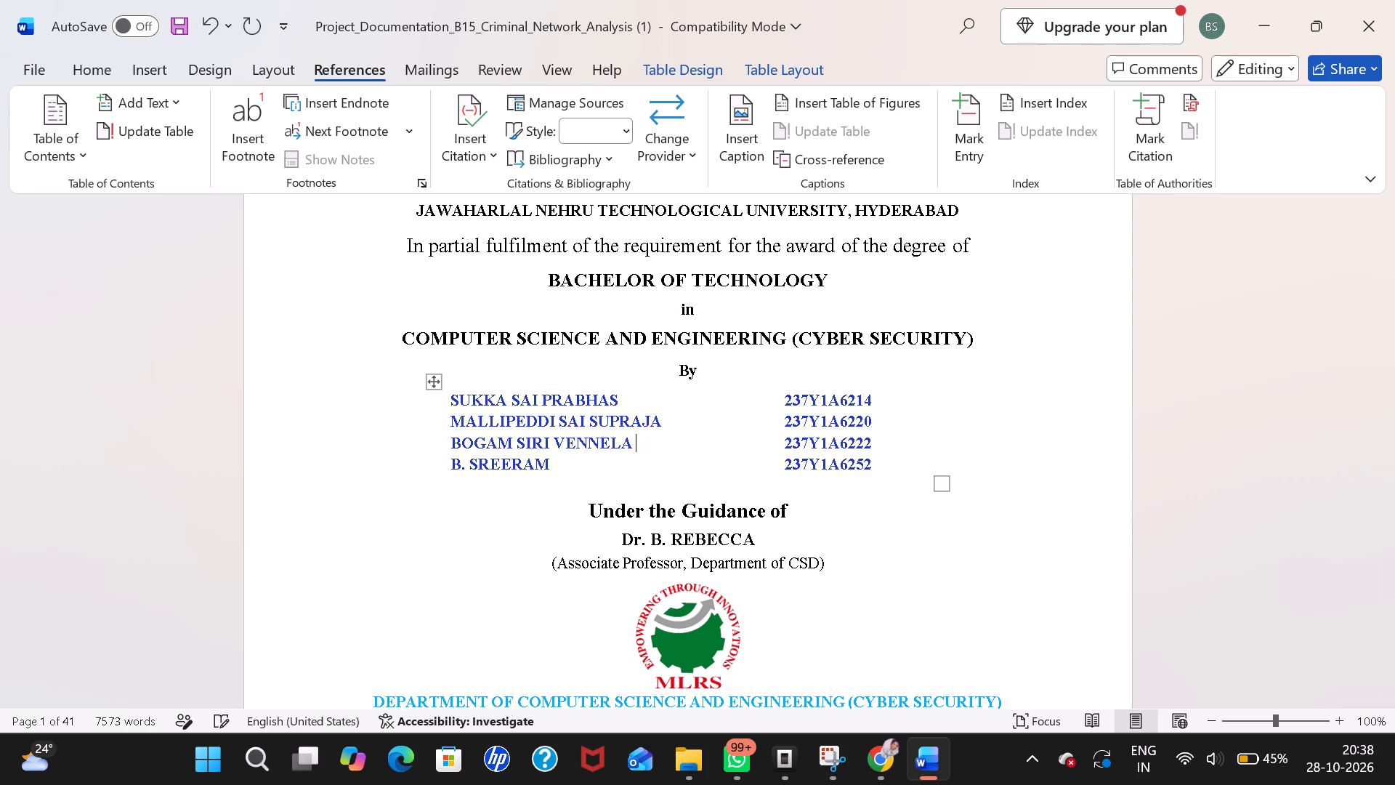
Replace the fourth student's name in the author table with the new team member's name in capitals.
click(500, 462)
key(BackSpace)
key(BackSpace)
key(BackSpace)
key(BackSpace)
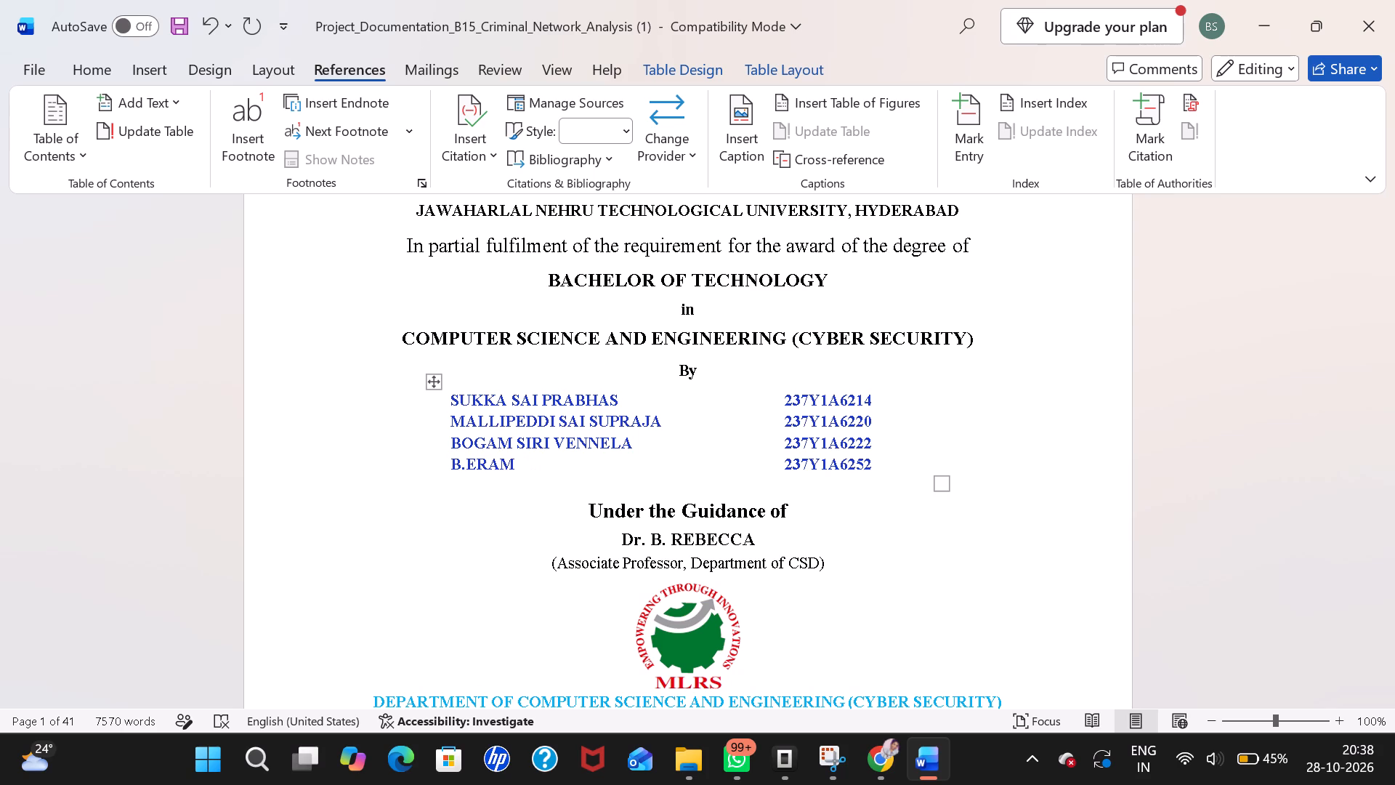
key(BackSpace)
key(BackSpace)
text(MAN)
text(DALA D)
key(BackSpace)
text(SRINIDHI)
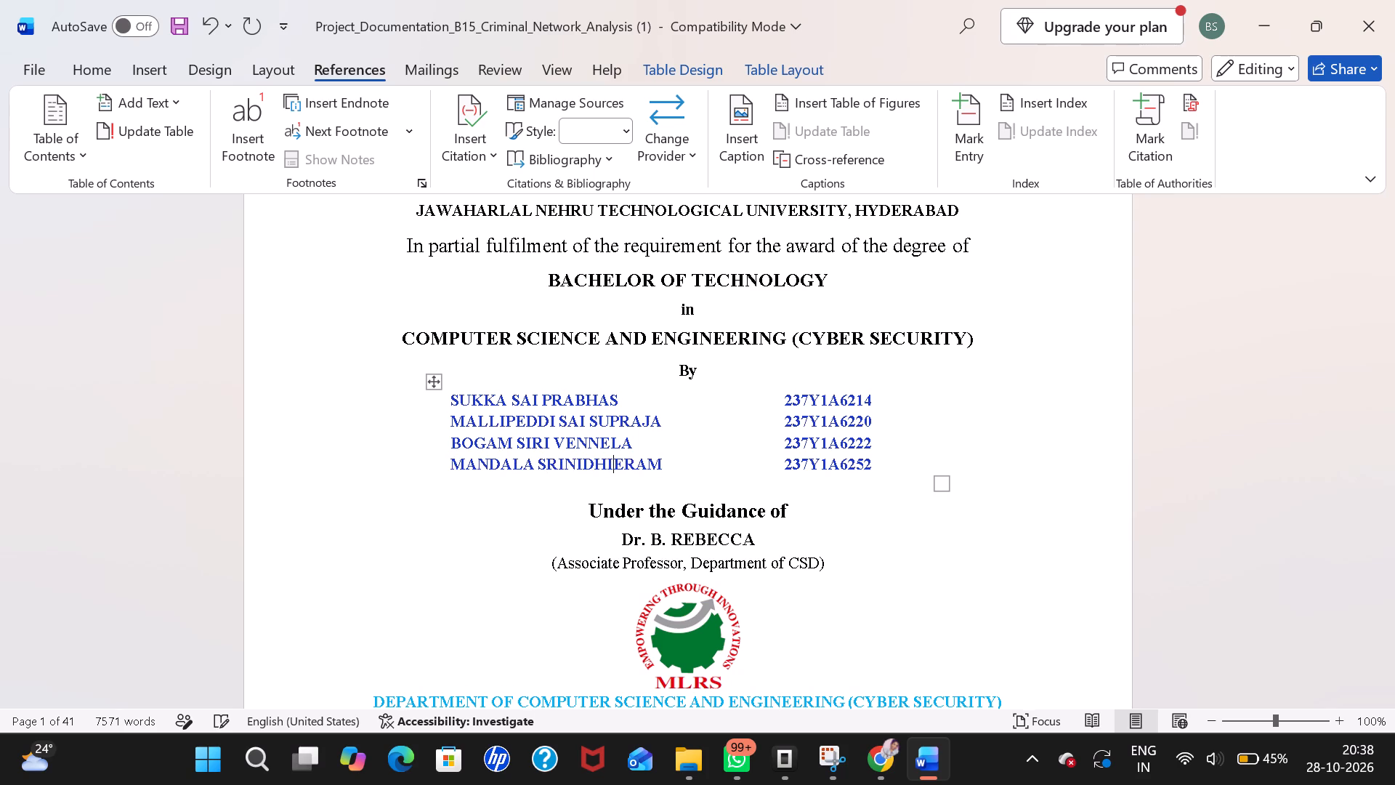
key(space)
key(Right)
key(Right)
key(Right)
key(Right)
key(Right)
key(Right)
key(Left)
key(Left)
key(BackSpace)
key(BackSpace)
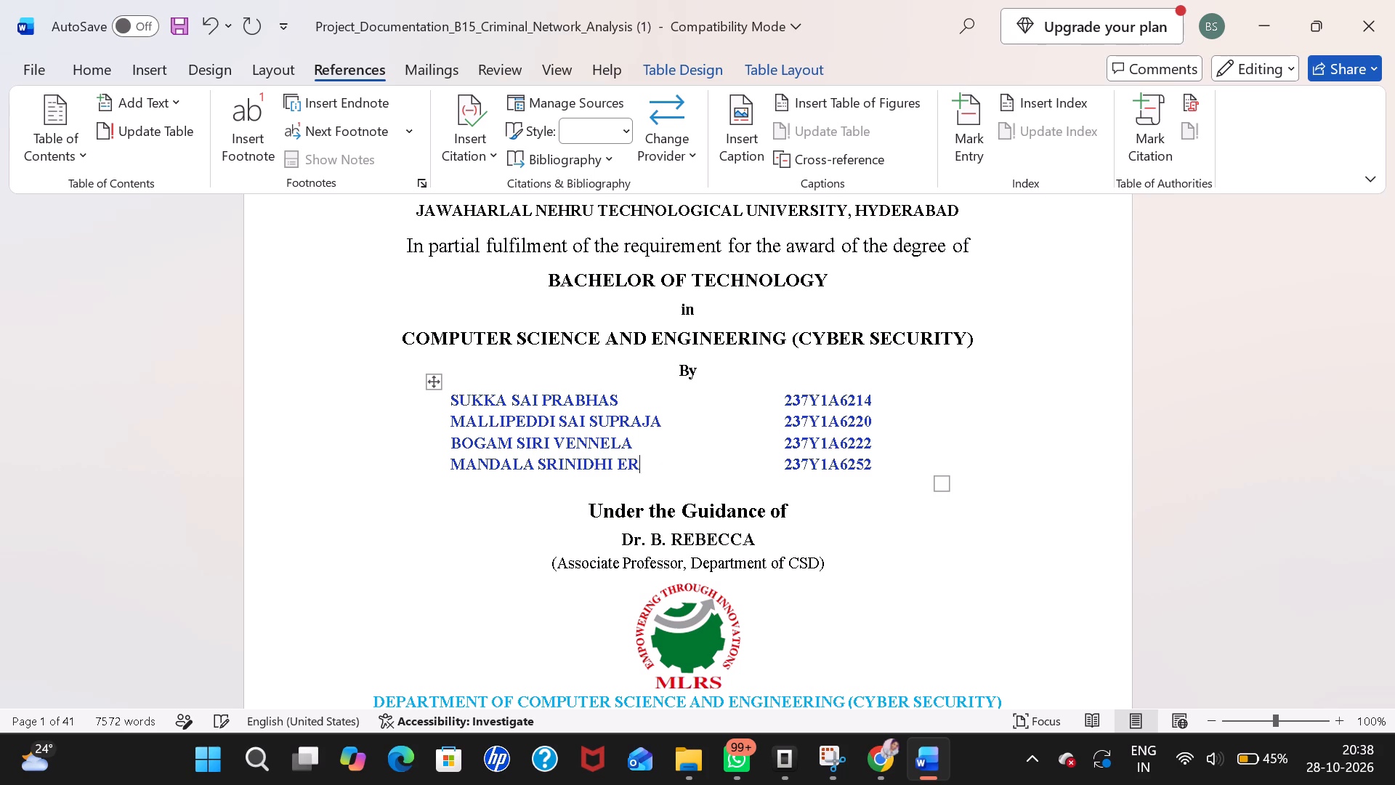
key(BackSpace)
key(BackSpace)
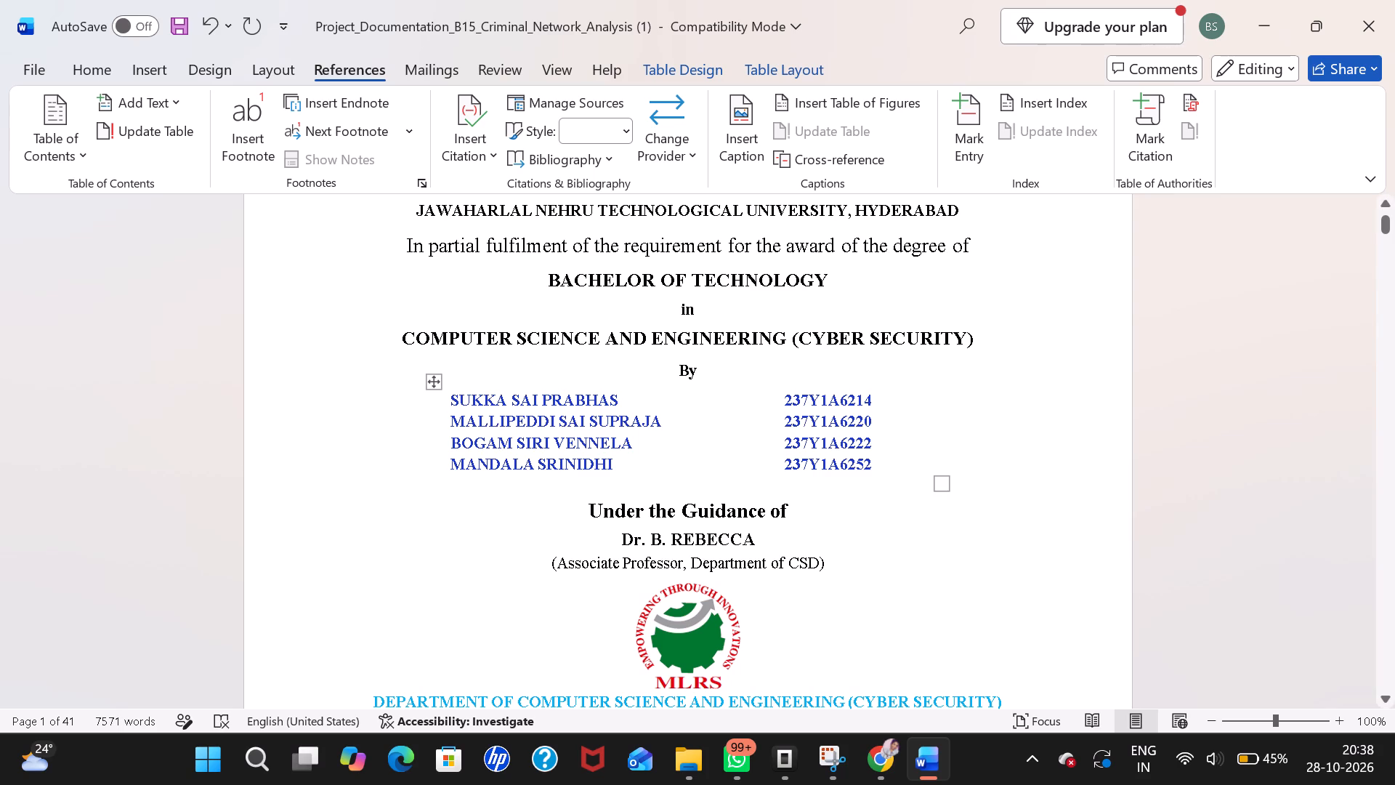
Replace the last two digits of all four roll numbers in the author table with those of the new team members.
click(866, 399)
key(Right)
key(BackSpace)
key(BackSpace)
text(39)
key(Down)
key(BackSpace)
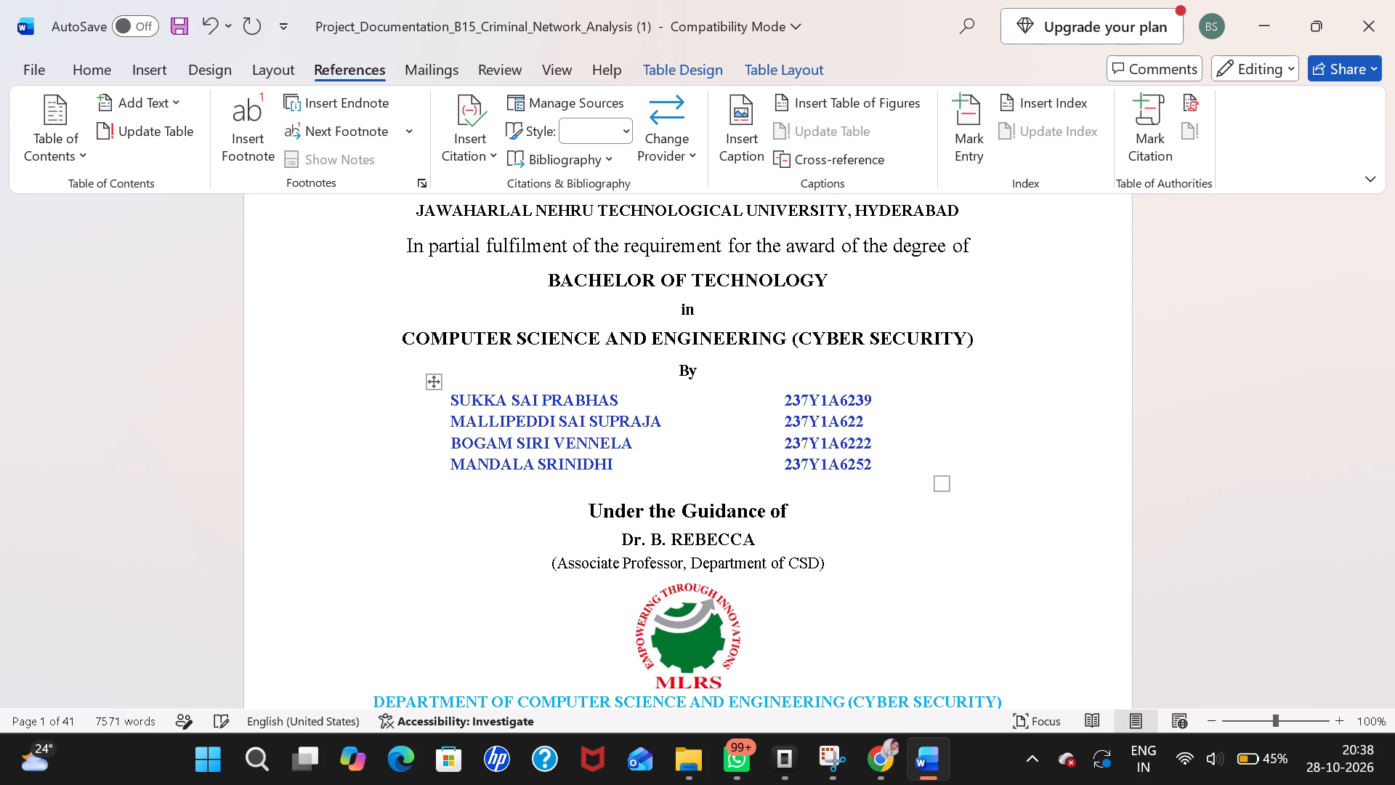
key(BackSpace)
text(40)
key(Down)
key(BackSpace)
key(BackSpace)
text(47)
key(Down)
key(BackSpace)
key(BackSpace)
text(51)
Review the cover page's title and author table and the certificate page's project title and student details.
scroll(866, 399, down, 2)
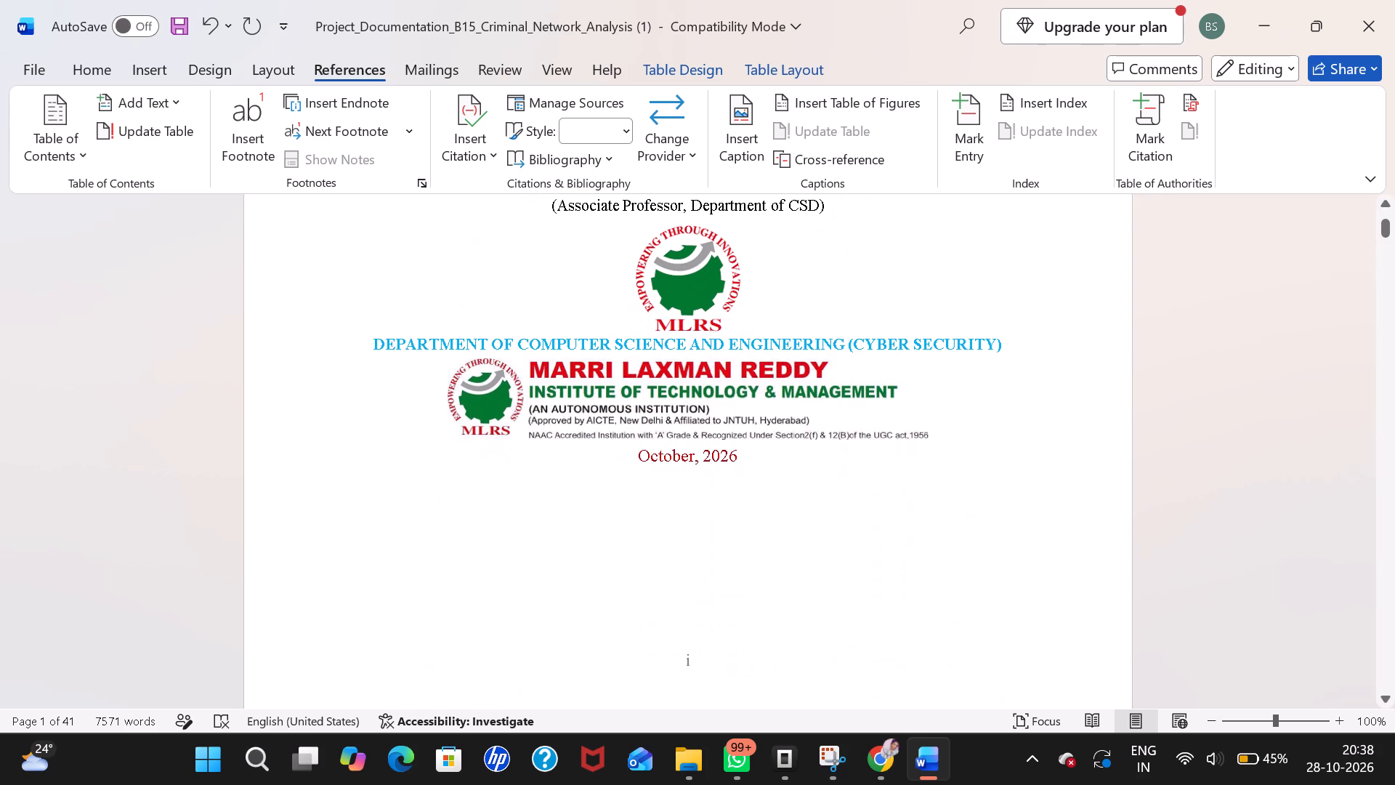
scroll(866, 399, up, 2)
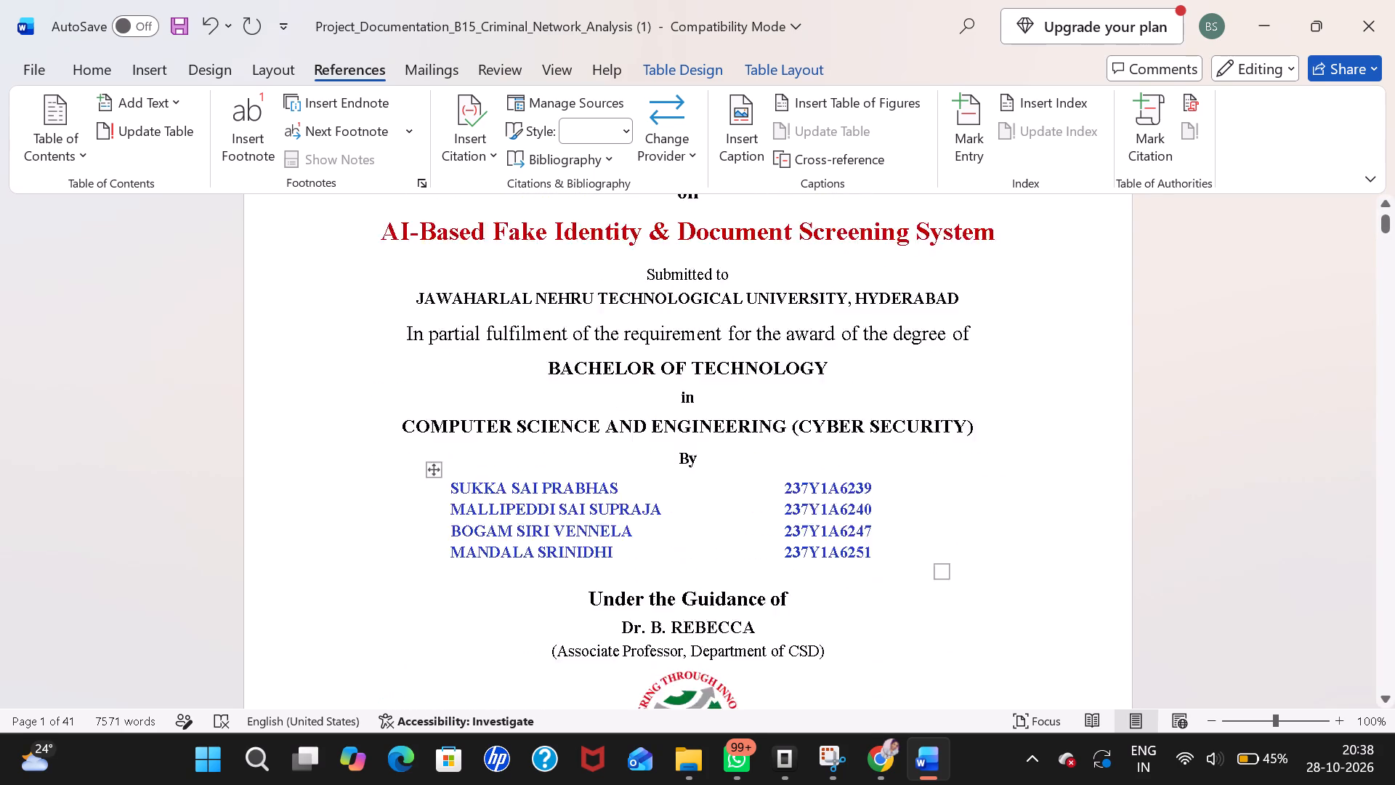
scroll(866, 399, up, 1)
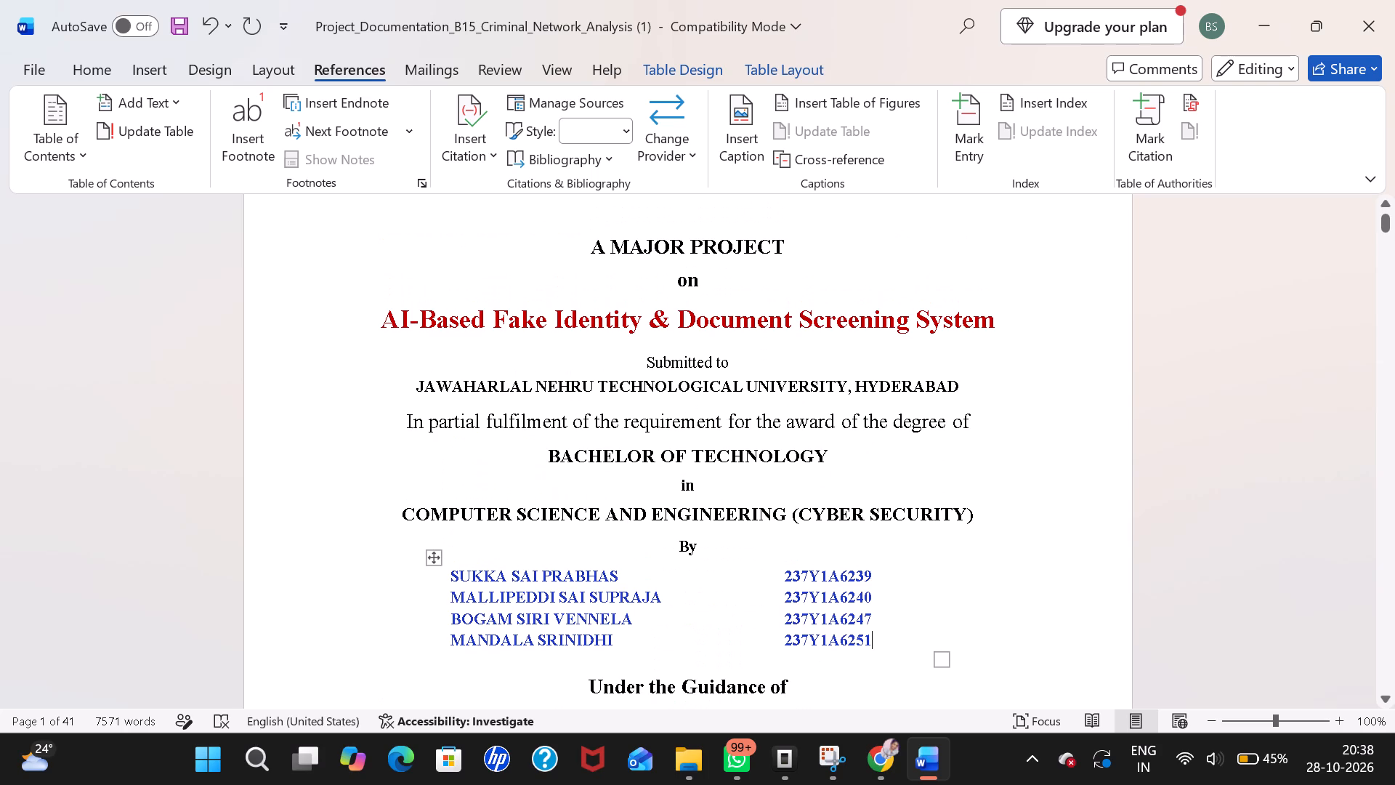
scroll(866, 399, down, 6)
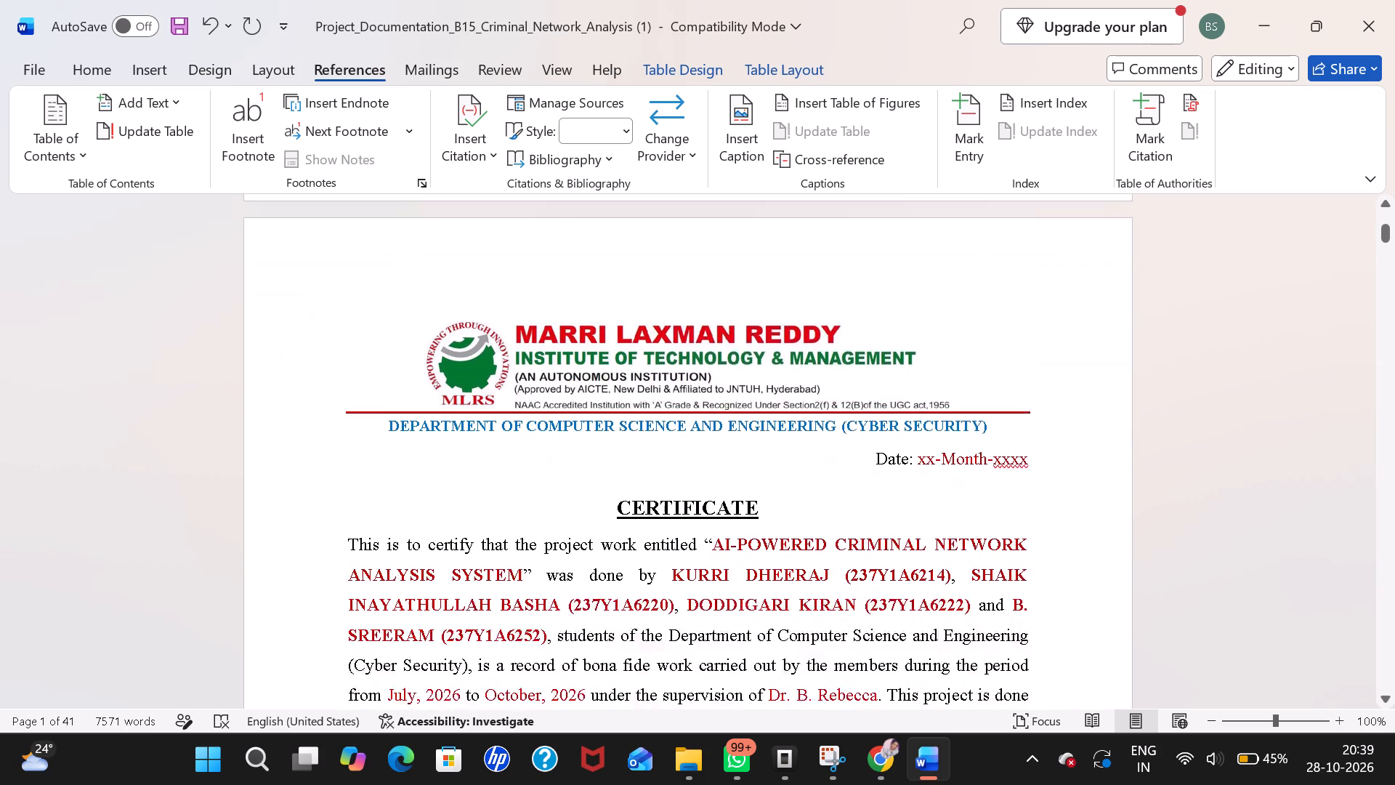
scroll(866, 399, down, 1)
scroll(866, 399, up, 5)
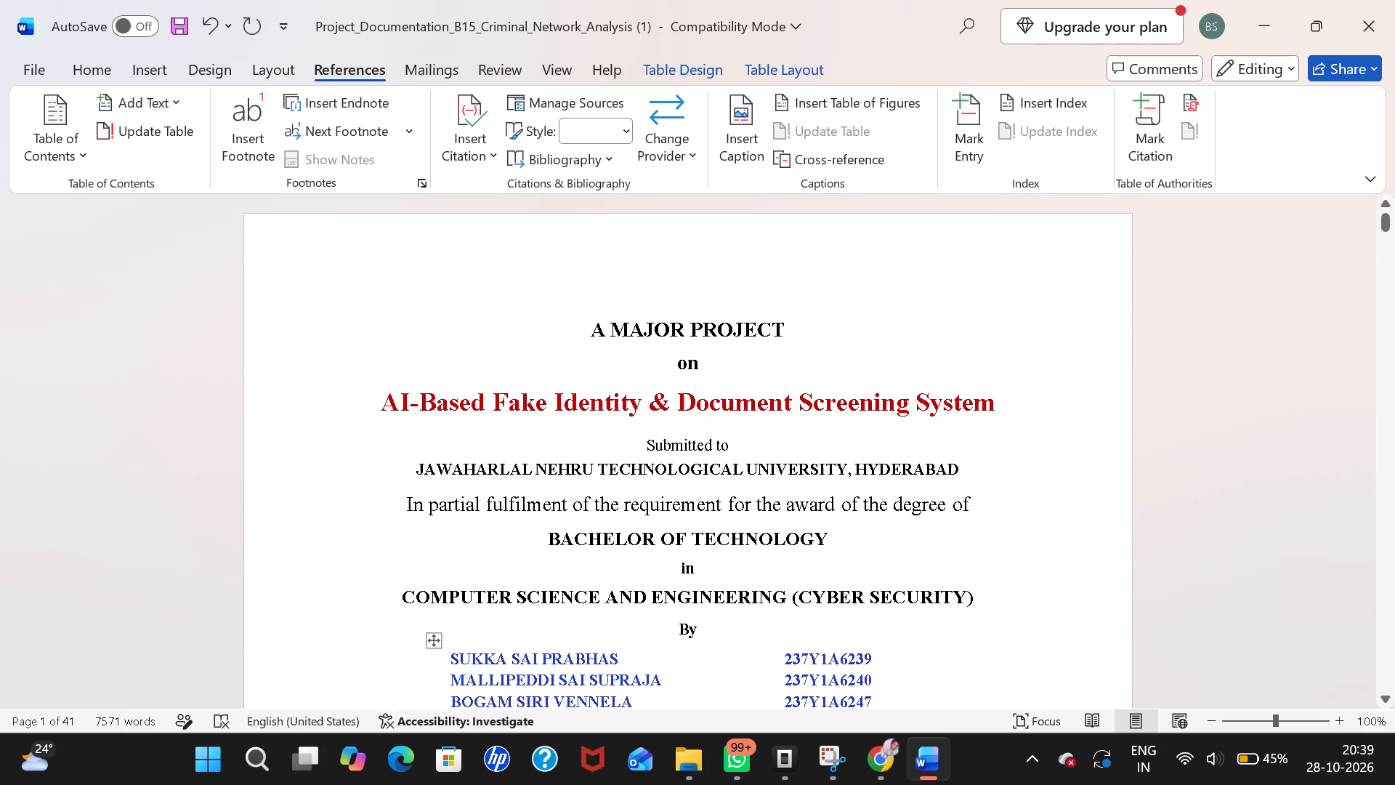
scroll(866, 399, up, 1)
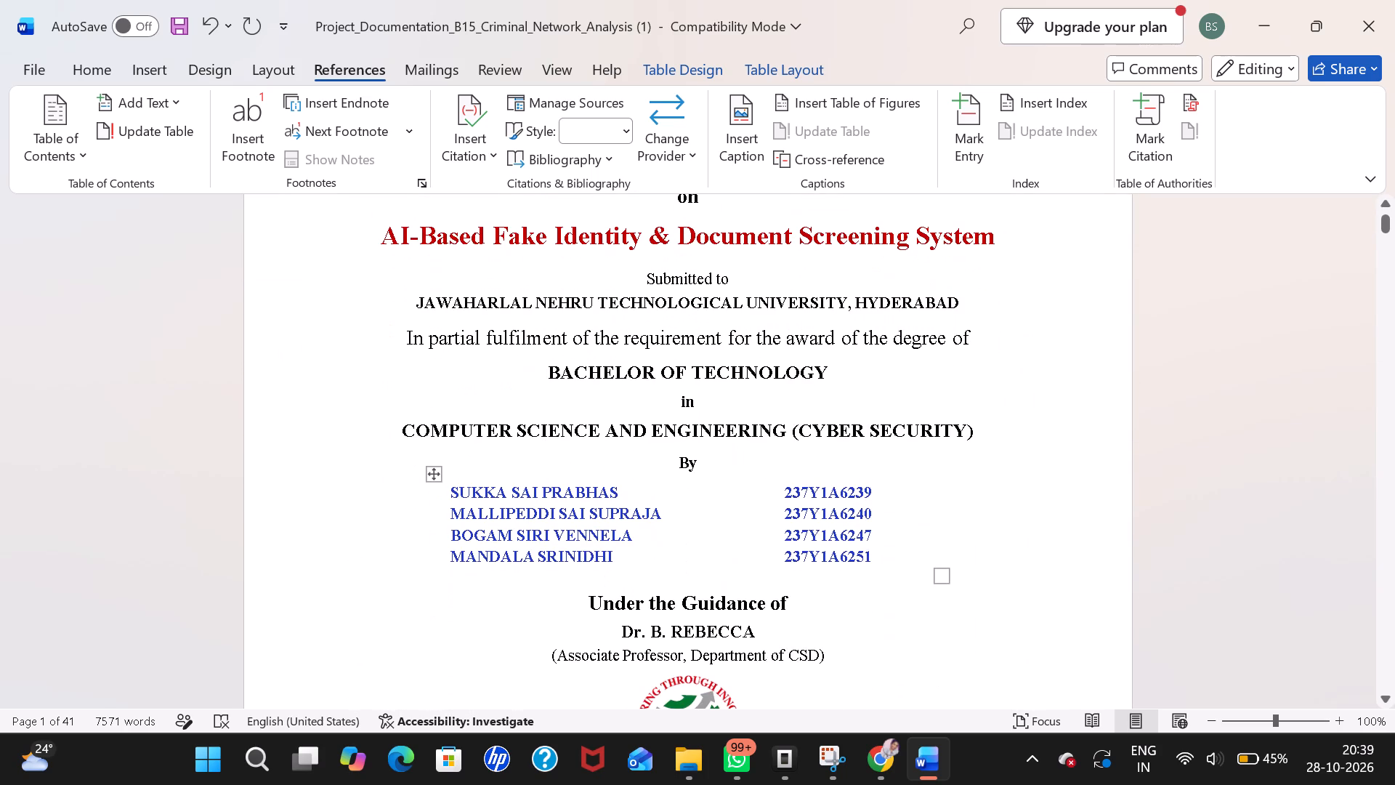
Replace the project title quoted in the certificate paragraph with "AI-Based Fake Identity & Document Screening".
scroll(866, 399, down, 4)
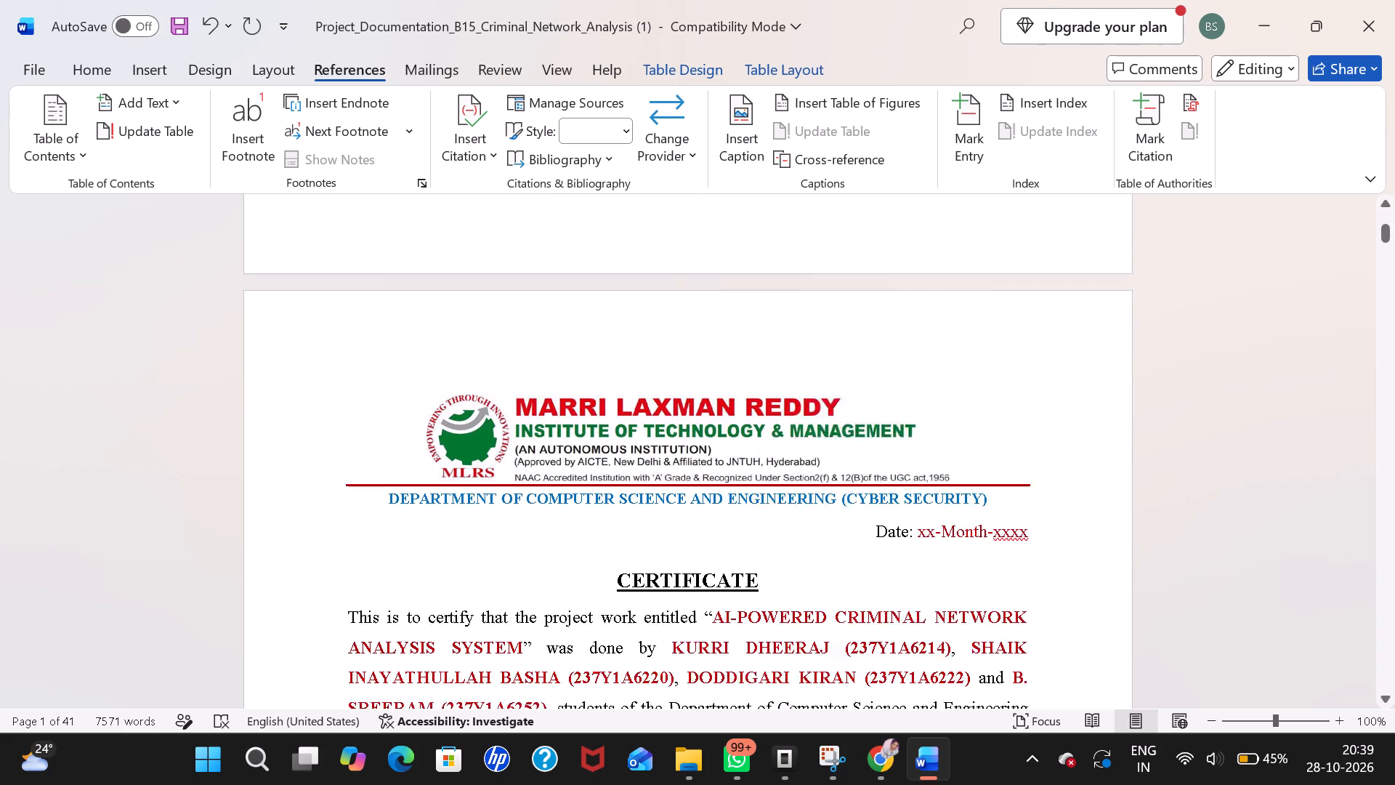
scroll(866, 399, down, 2)
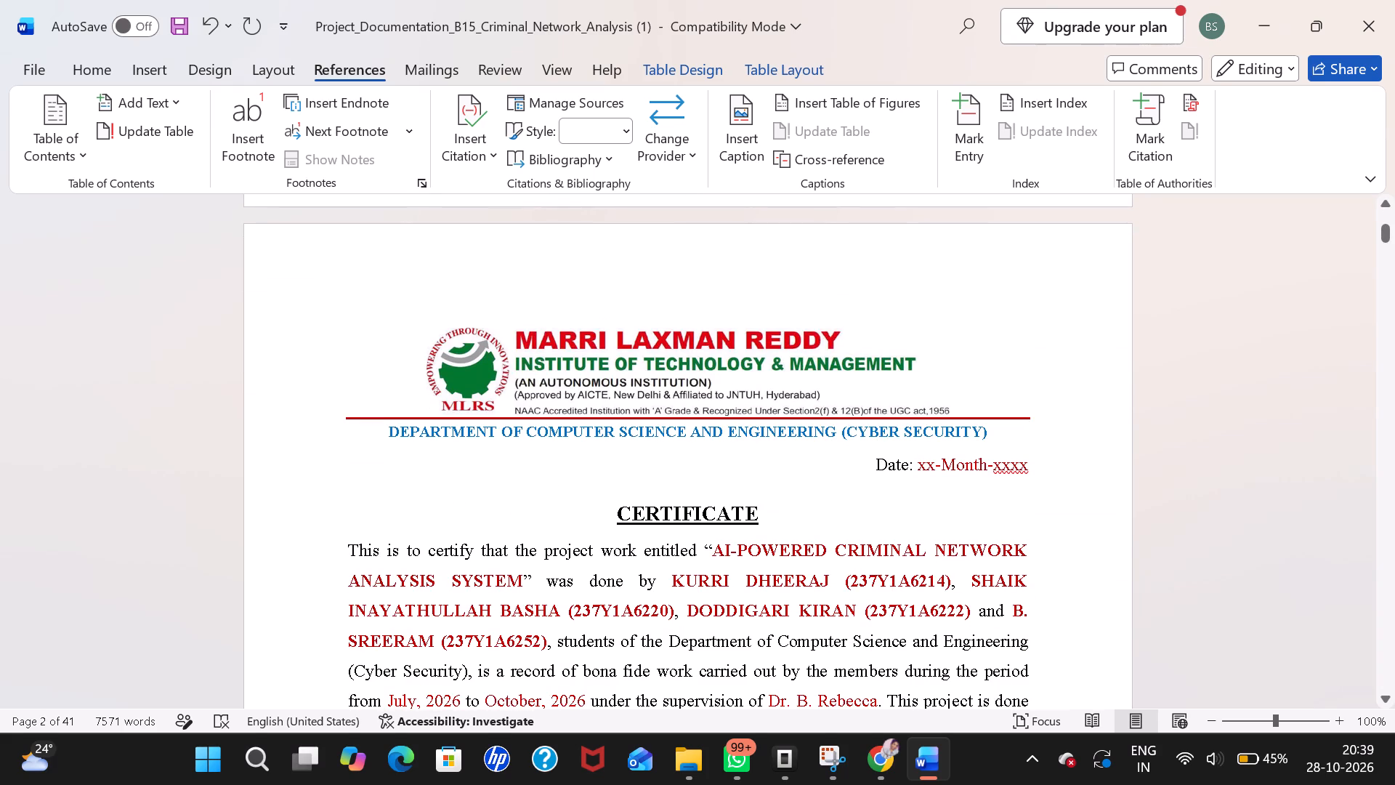
click(525, 579)
key(BackSpace)
key(BackSpace)
key(BackSpace)
key(BackSpace)
key(BackSpace)
key(BackSpace)
key(BackSpace)
key(BackSpace)
key(BackSpace)
key(BackSpace)
key(BackSpace)
key(BackSpace)
key(BackSpace)
key(BackSpace)
key(BackSpace)
key(BackSpace)
key(BackSpace)
key(BackSpace)
key(BackSpace)
key(BackSpace)
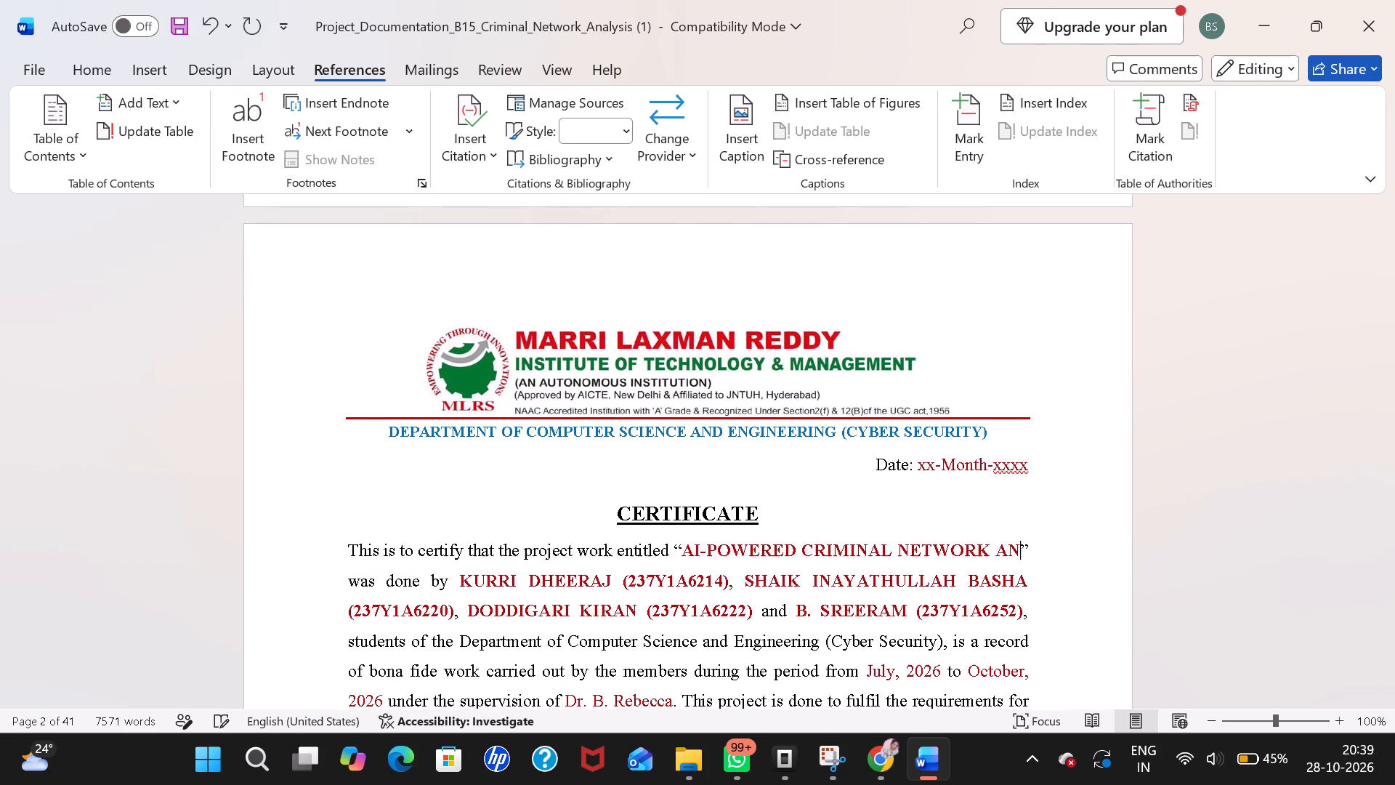
key(BackSpace)
key(BackSpace)
key(BackSpace)
key(BackSpace)
key(BackSpace)
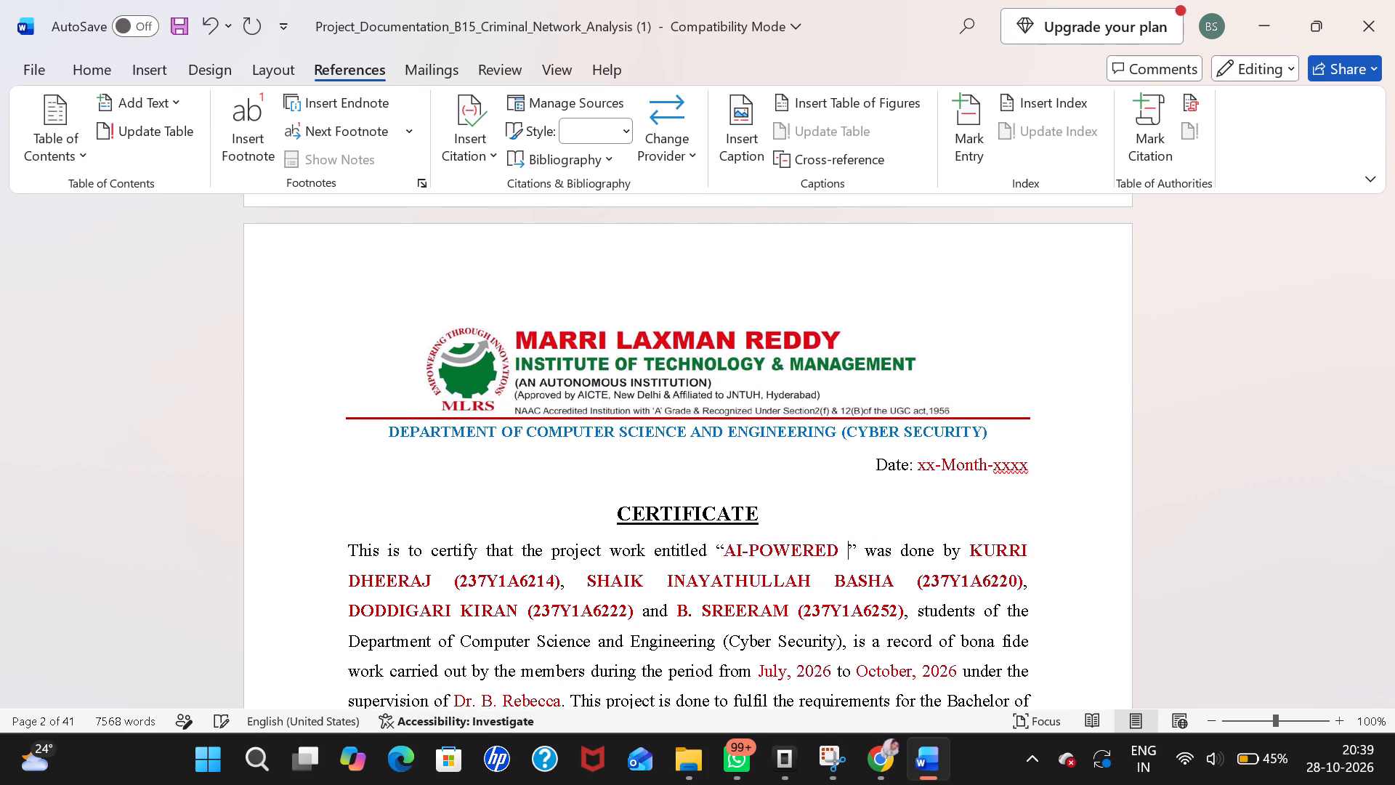
key(BackSpace)
key(BackSpace)
key(BackSpace)
key(BackSpace)
key(BackSpace)
key(BackSpace)
key(BackSpace)
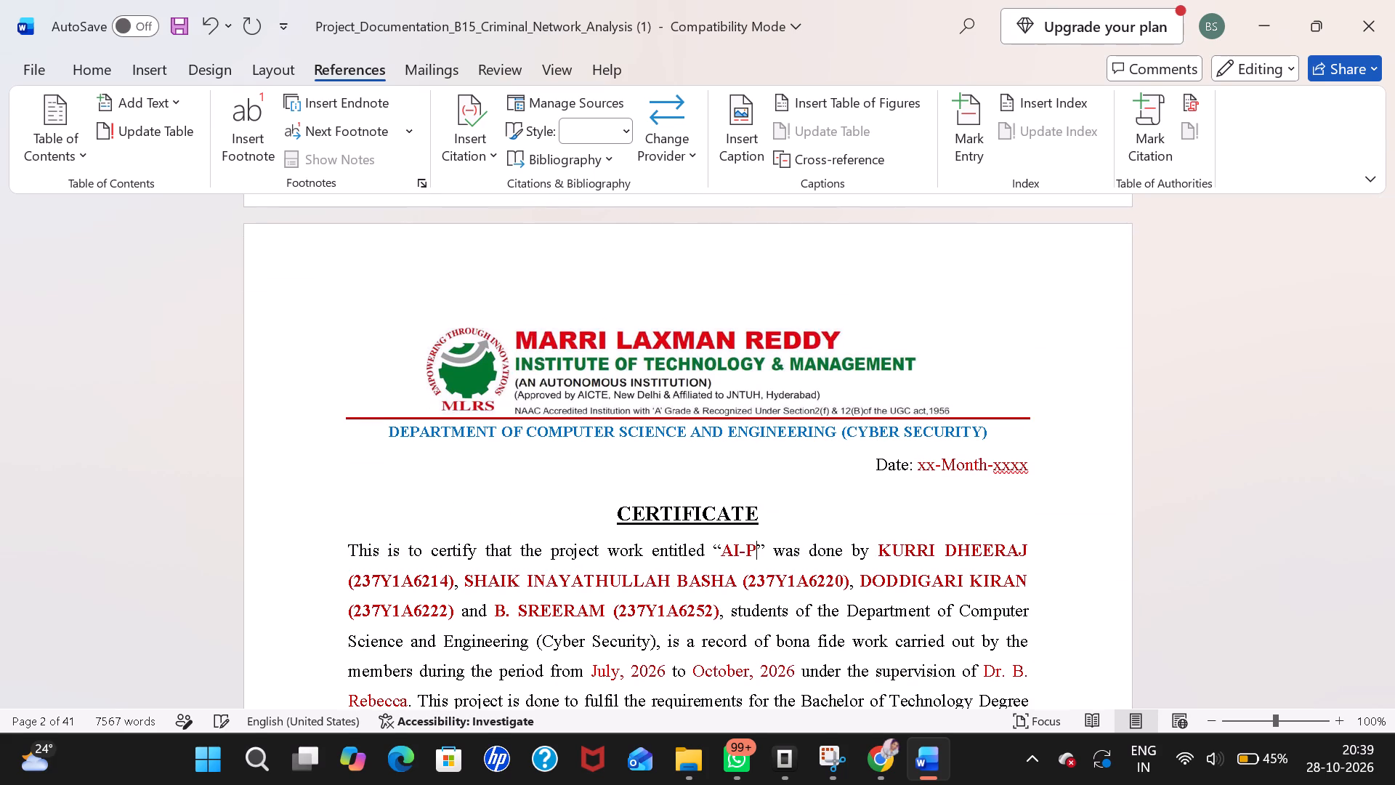
key(BackSpace)
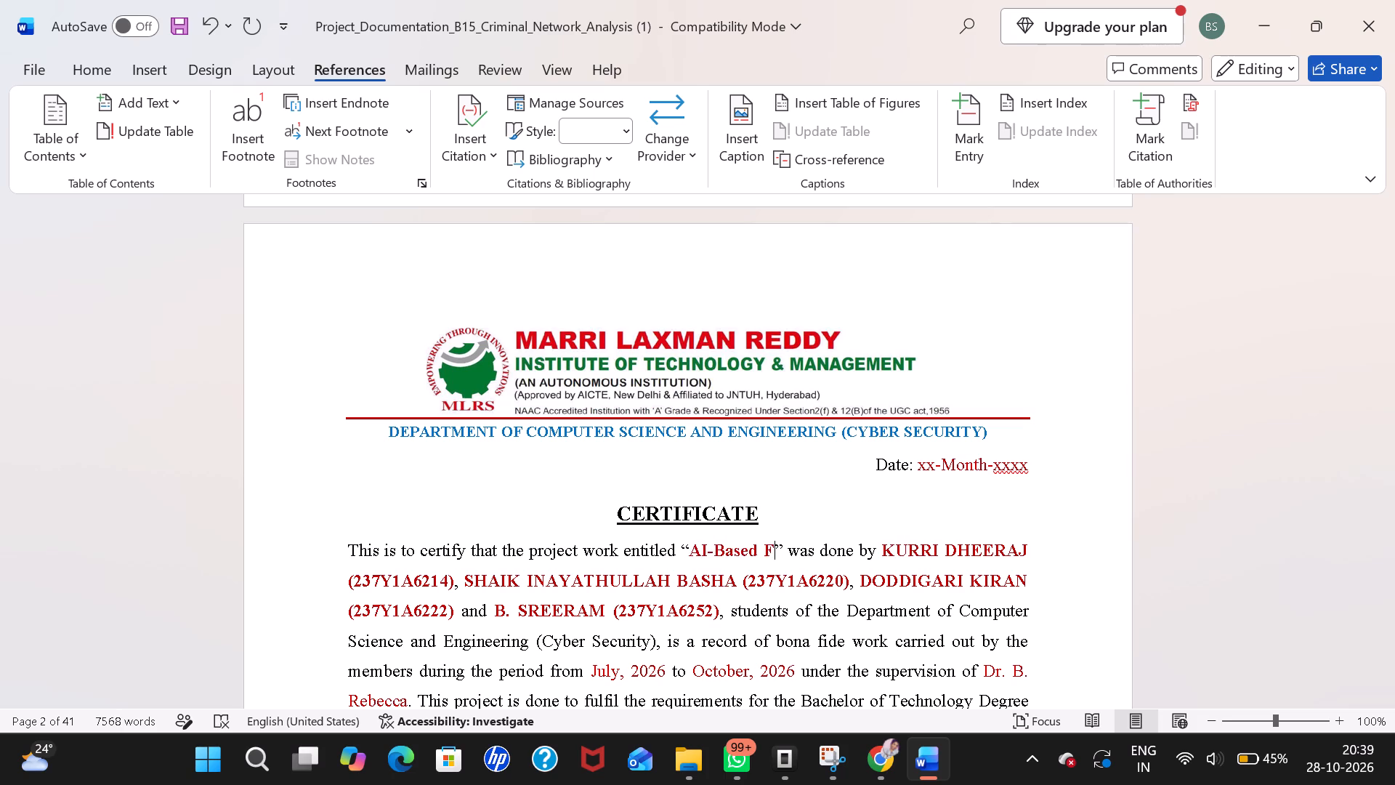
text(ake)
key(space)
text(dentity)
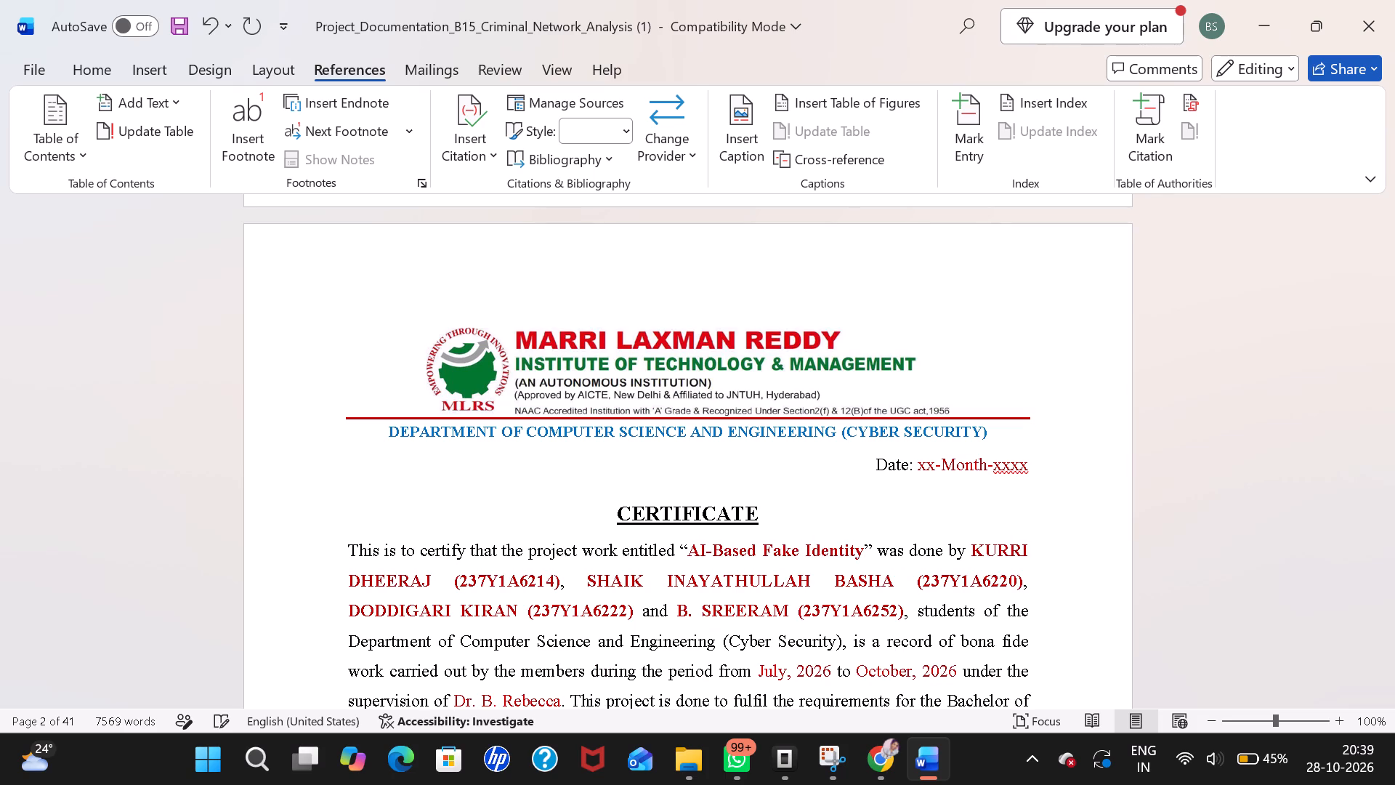
scroll(525, 579, up, 7)
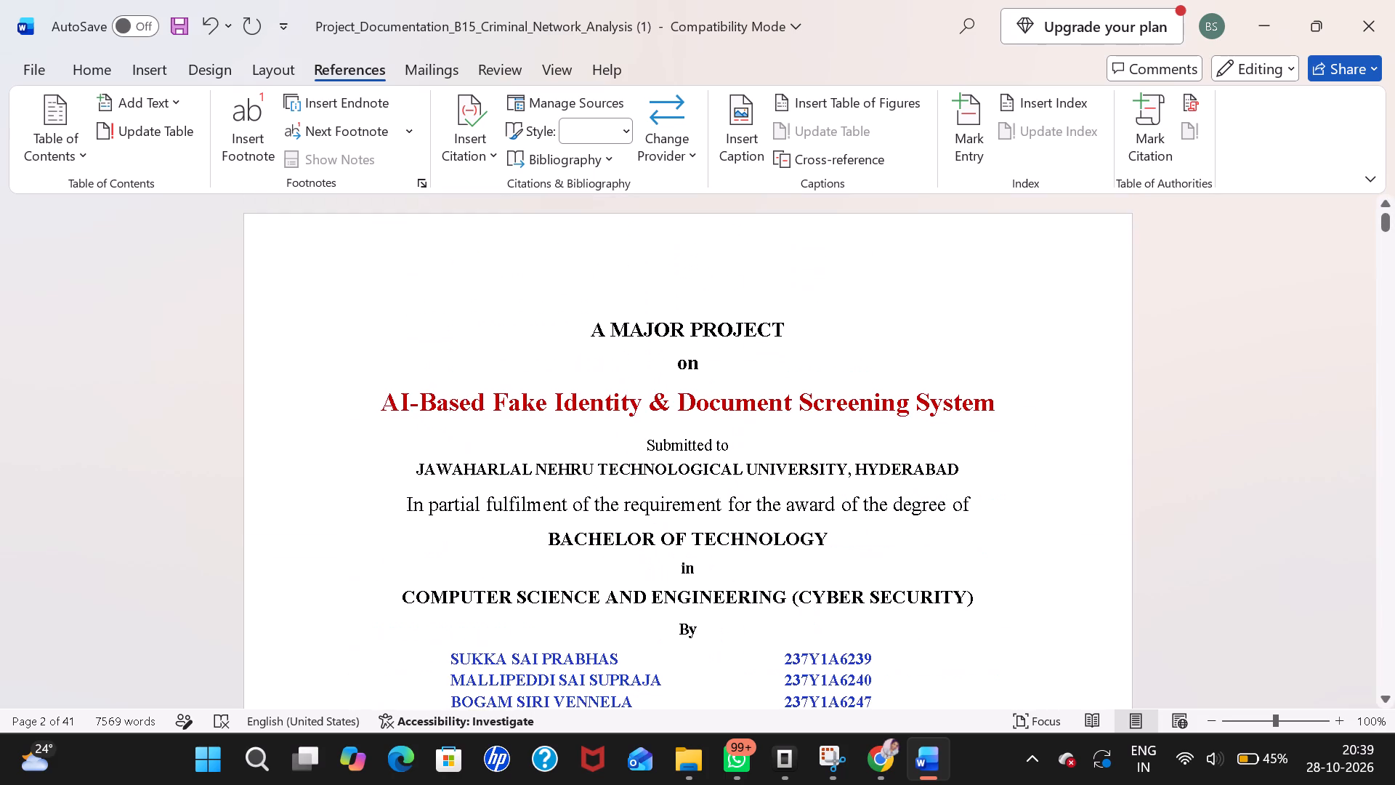
scroll(525, 579, up, 1)
scroll(525, 579, down, 3)
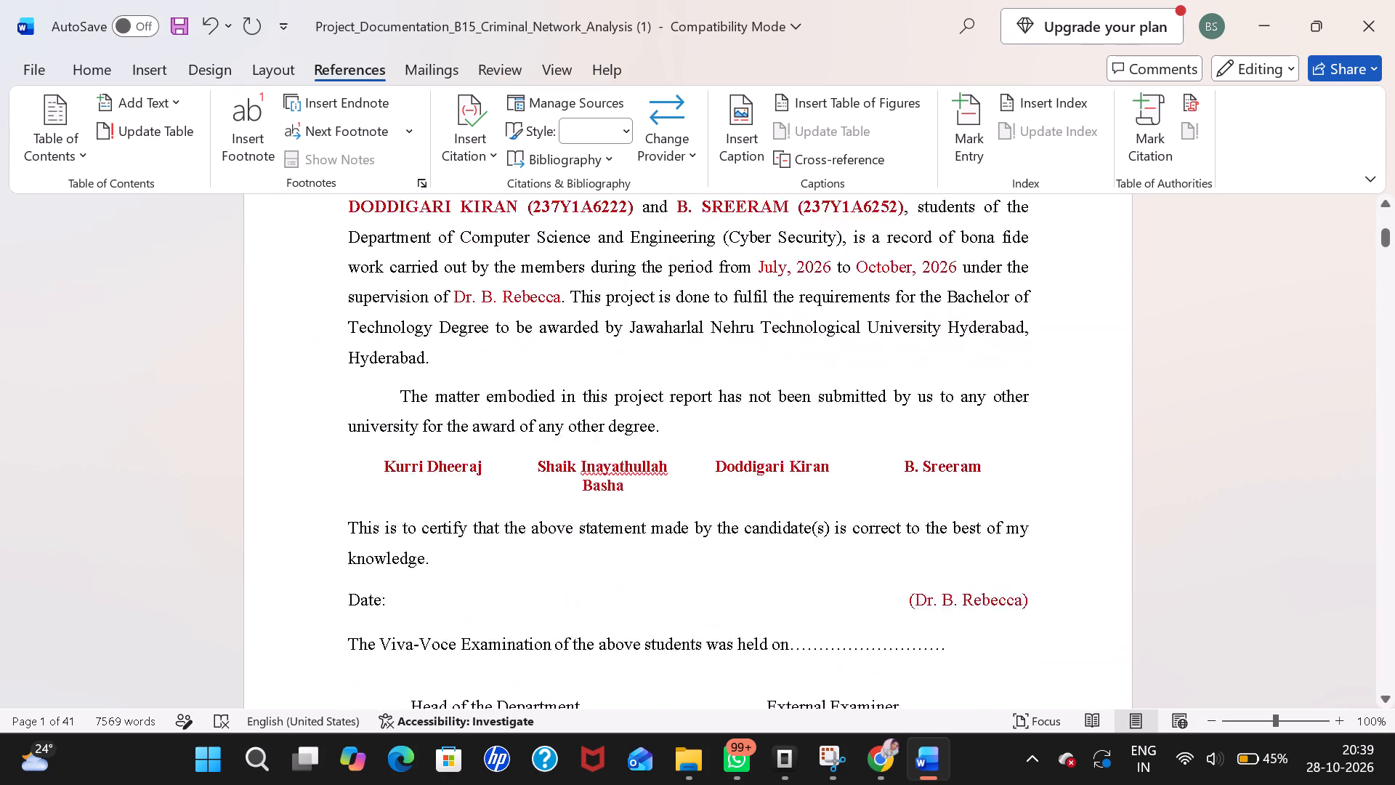
scroll(525, 579, down, 2)
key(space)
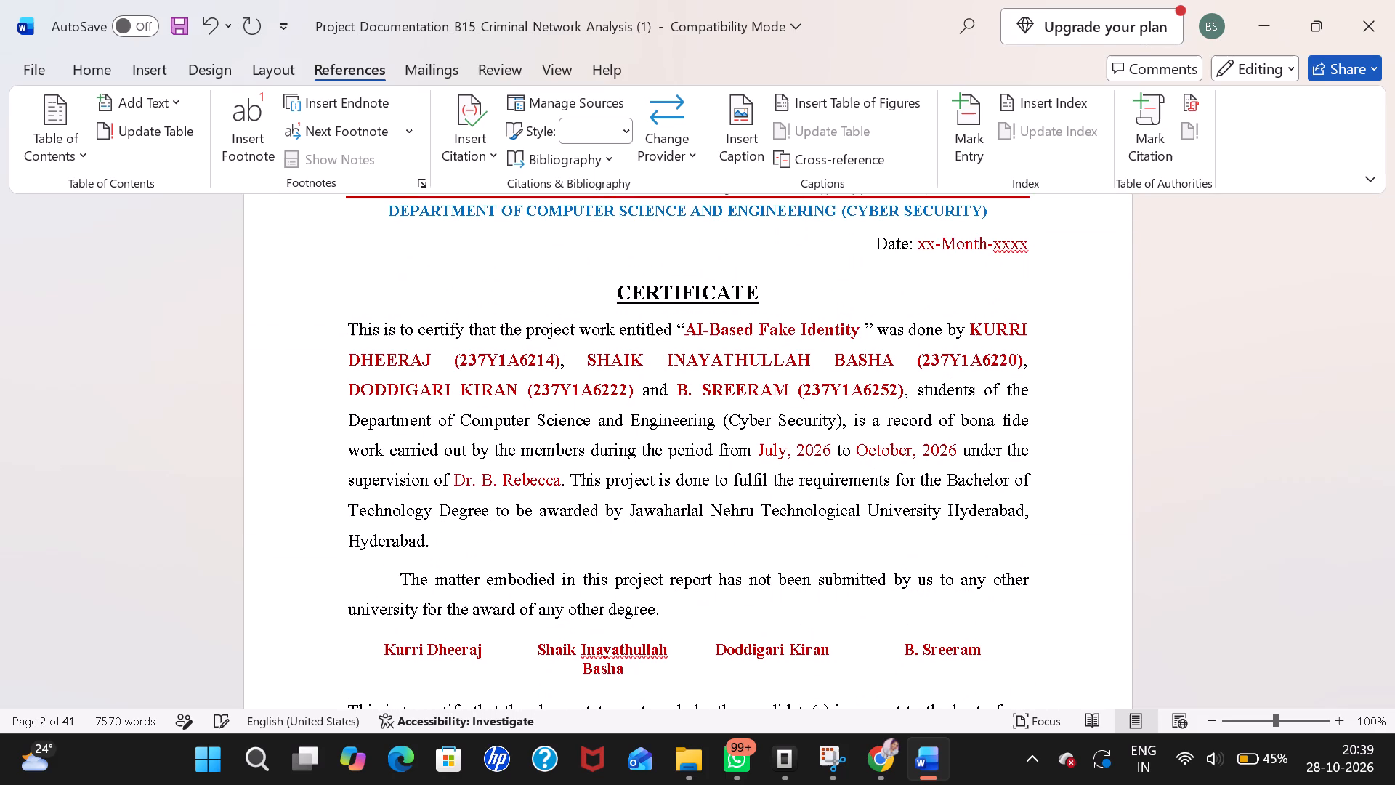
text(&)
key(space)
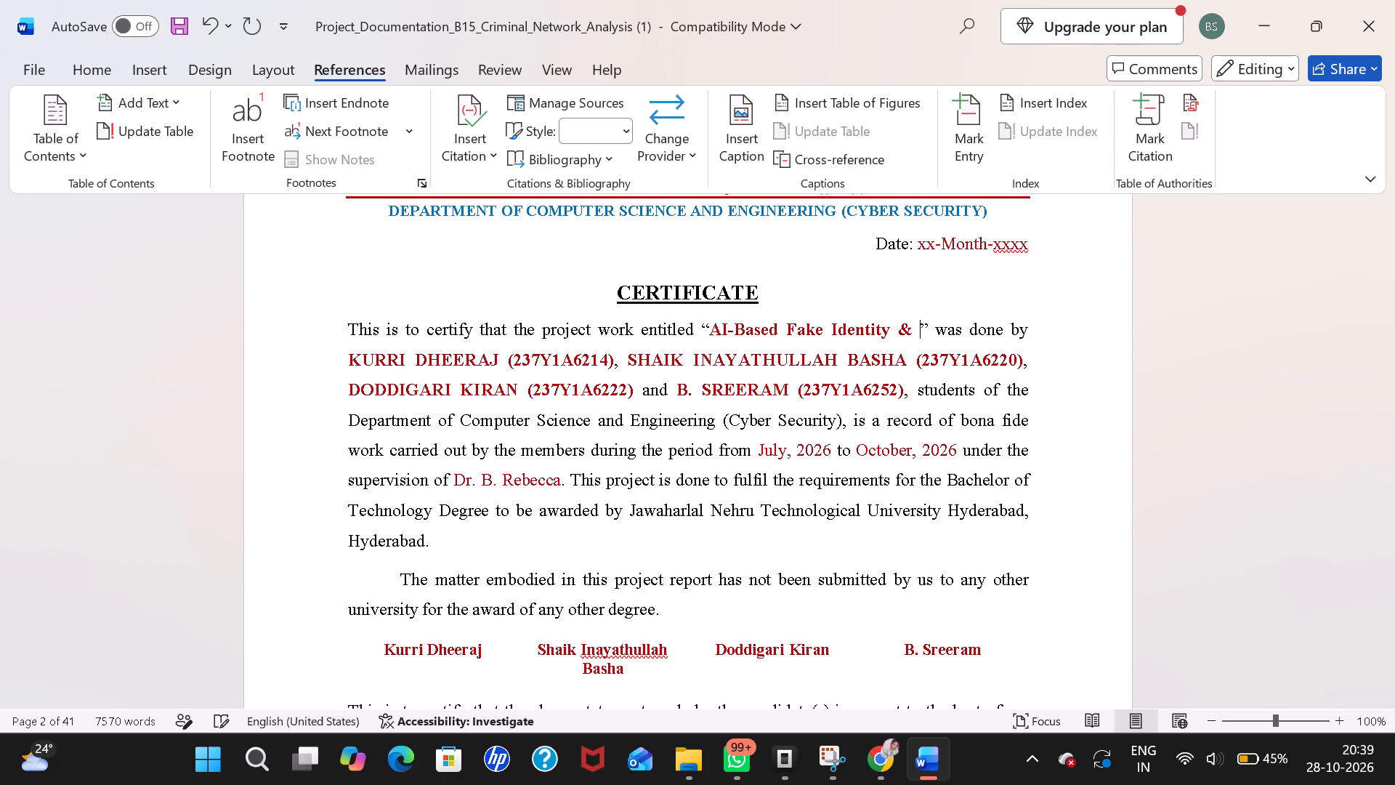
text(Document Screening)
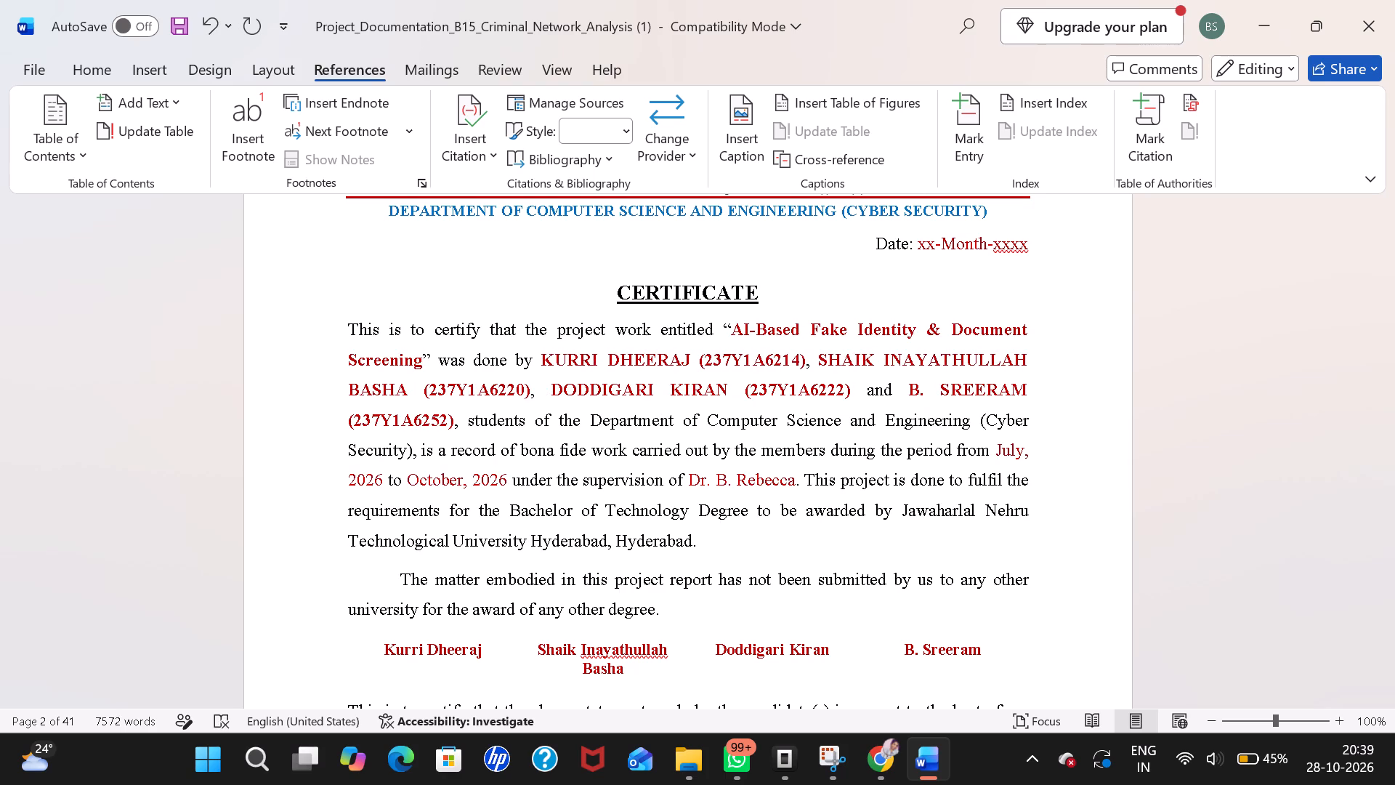
Replace the first student's name in the certificate paragraph with the first team member's name from the cover page, in capitals.
click(684, 363)
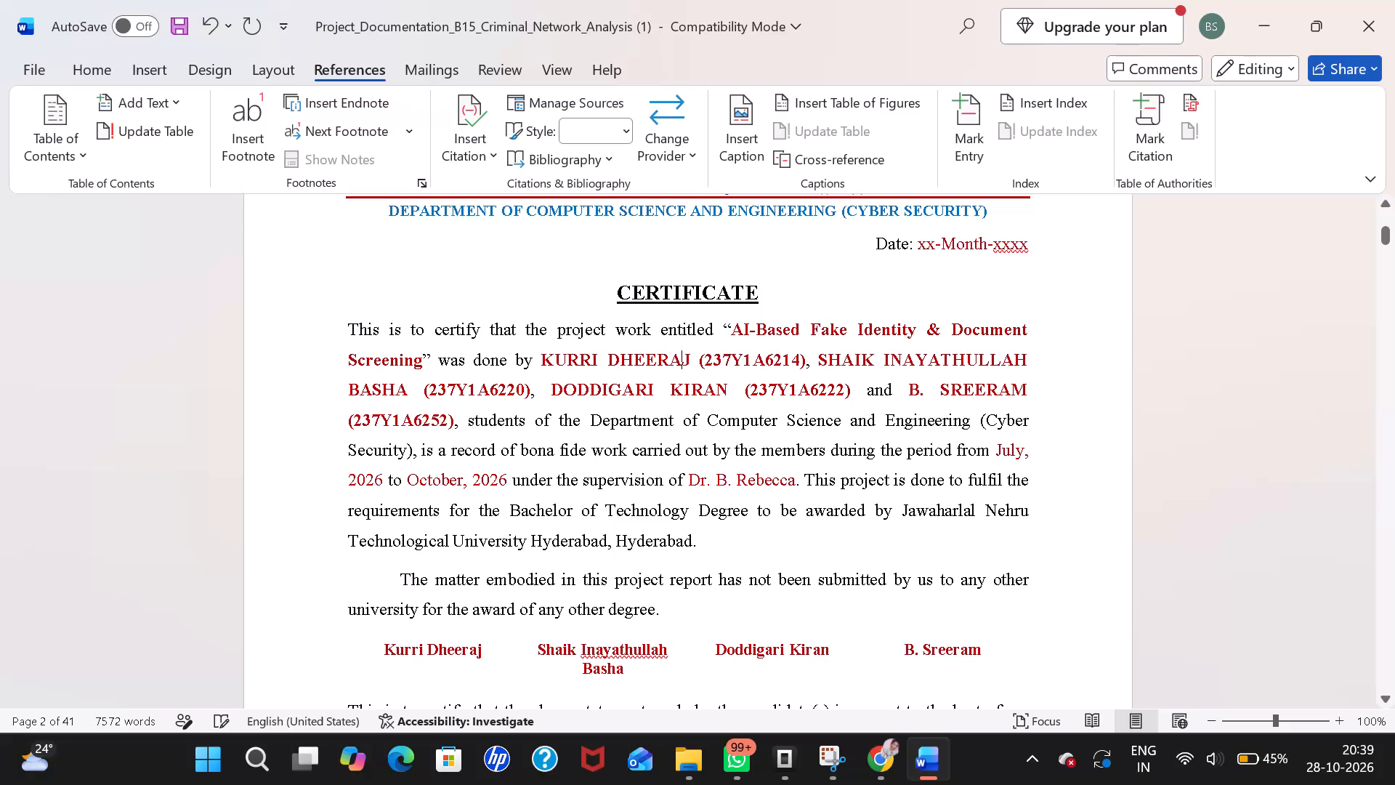
key(BackSpace)
key(BackSpace)
key(BackSpace)
key(BackSpace)
key(BackSpace)
key(BackSpace)
key(BackSpace)
key(BackSpace)
key(BackSpace)
key(BackSpace)
key(BackSpace)
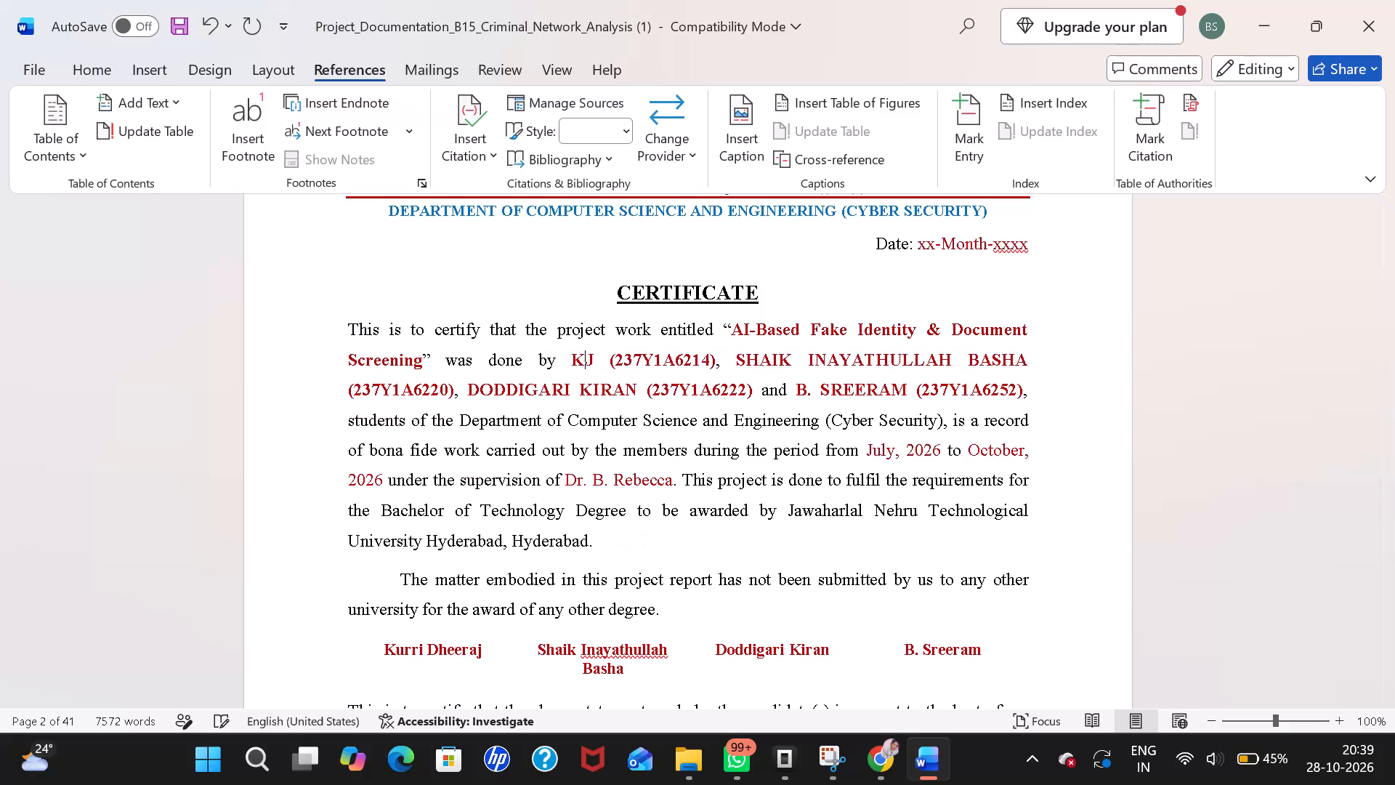
key(BackSpace)
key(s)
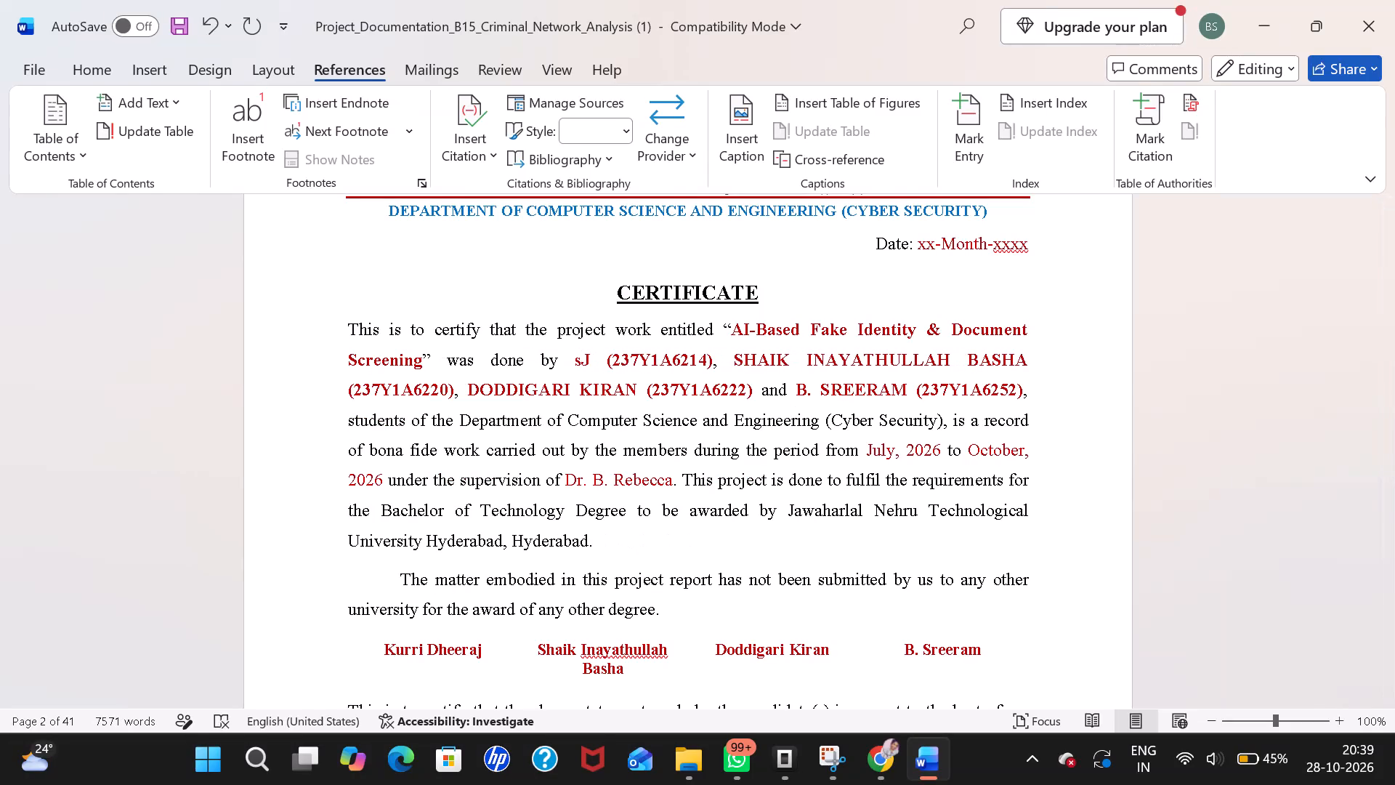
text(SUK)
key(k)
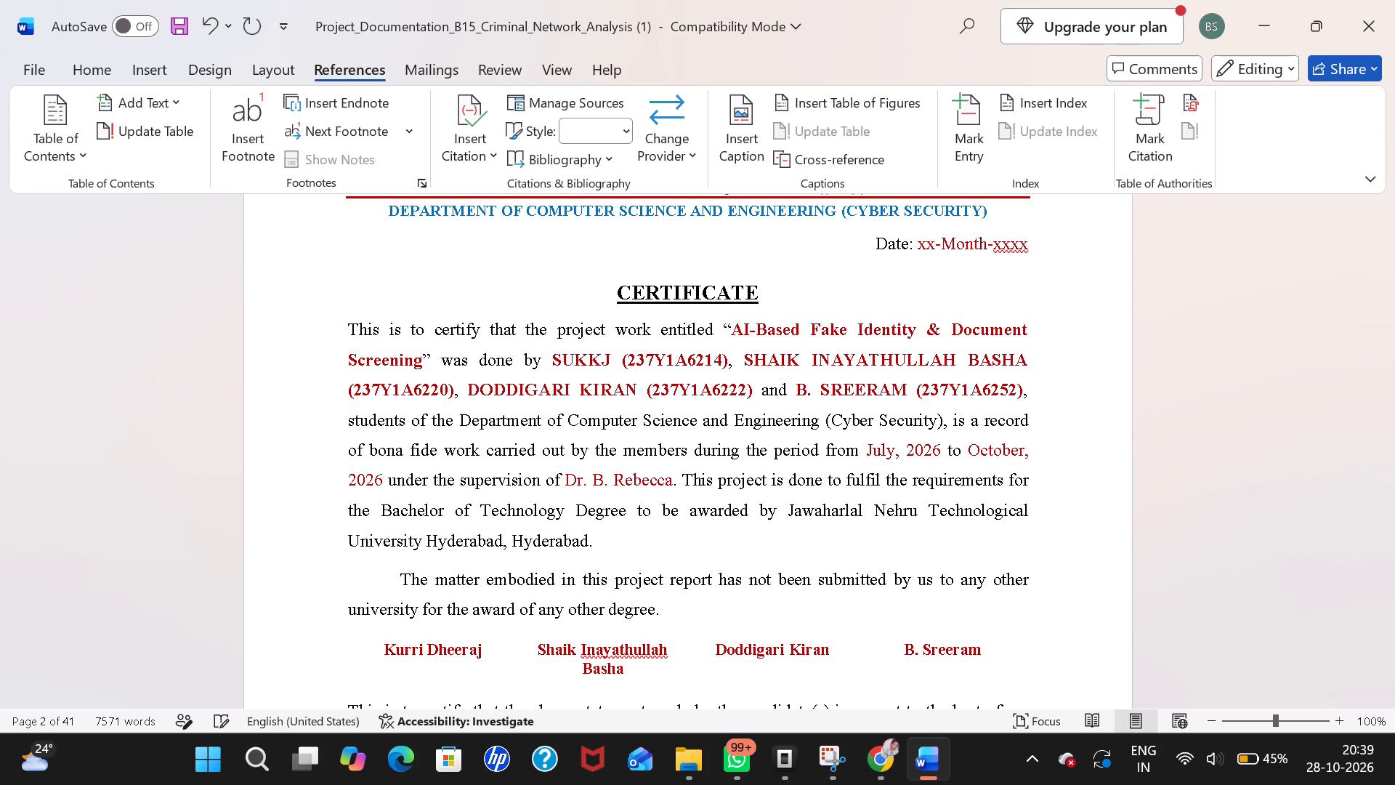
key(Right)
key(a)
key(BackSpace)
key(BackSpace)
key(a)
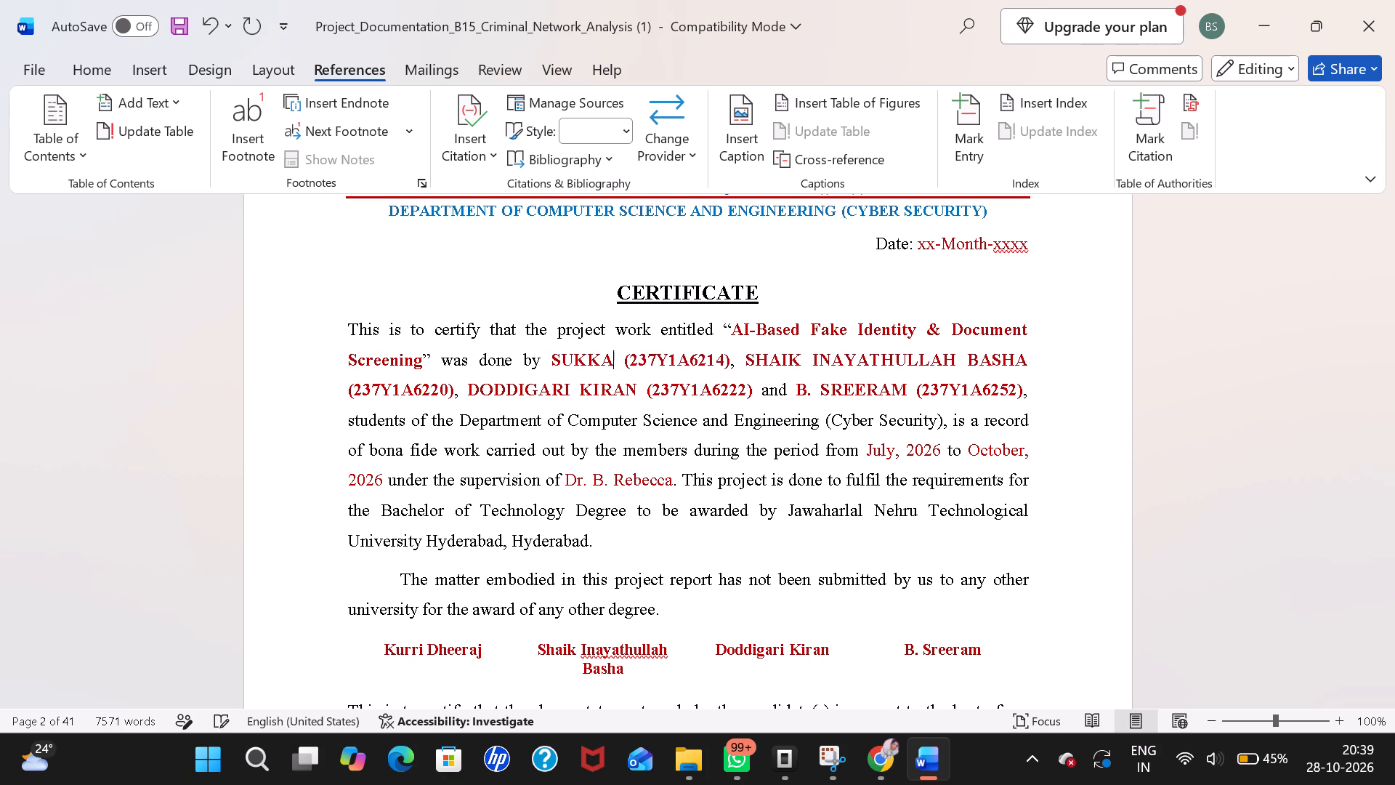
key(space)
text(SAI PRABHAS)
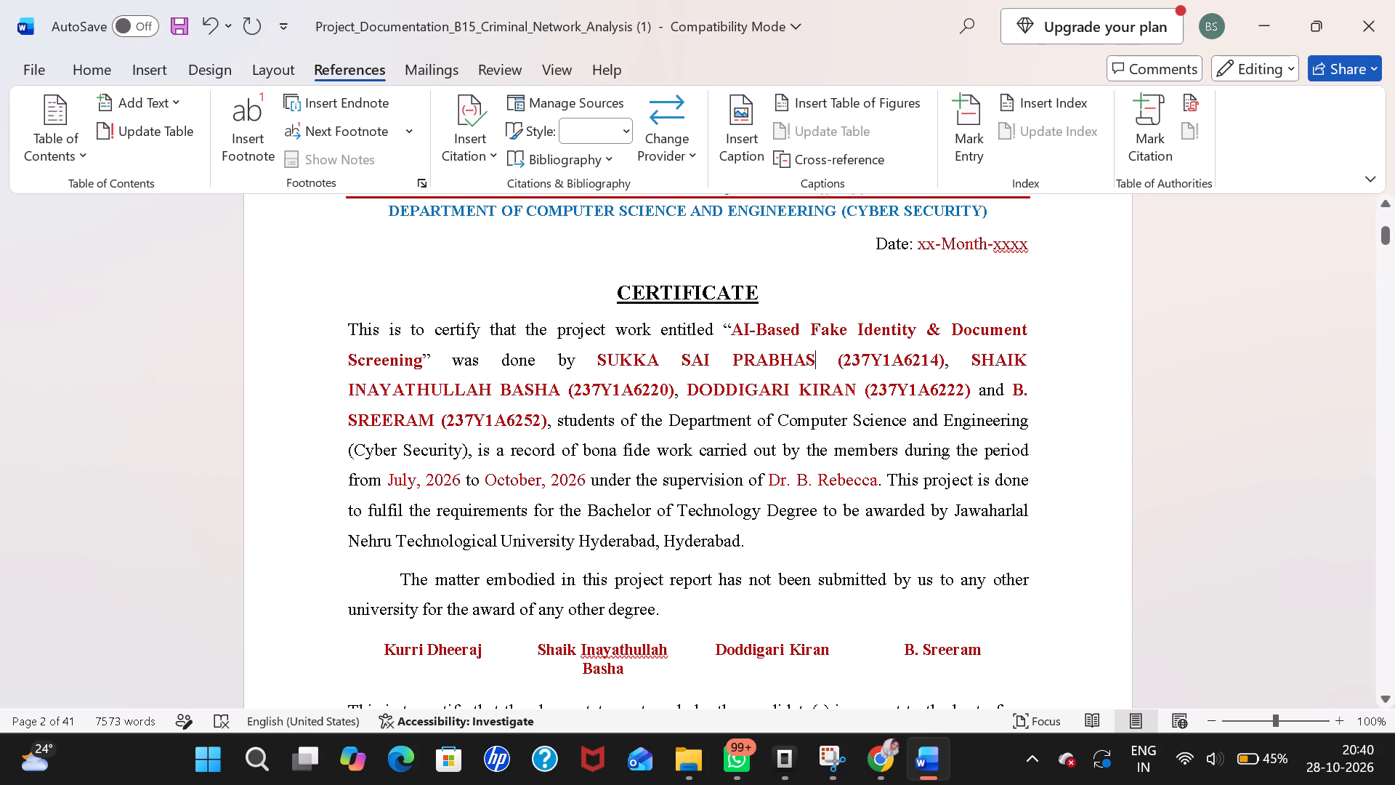
Change the last two digits of the first student's roll number in the certificate paragraph to match the cover page.
click(937, 359)
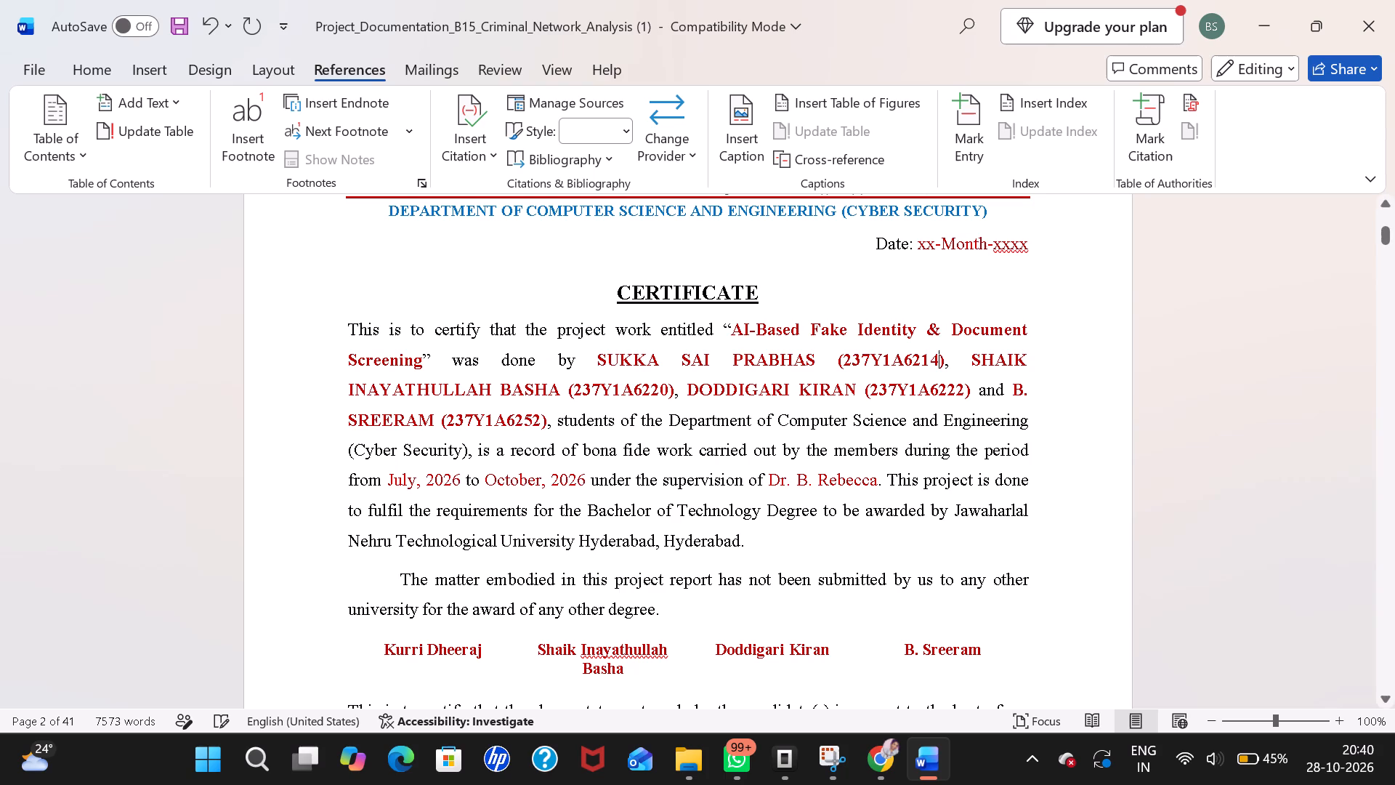
key(BackSpace)
key(BackSpace)
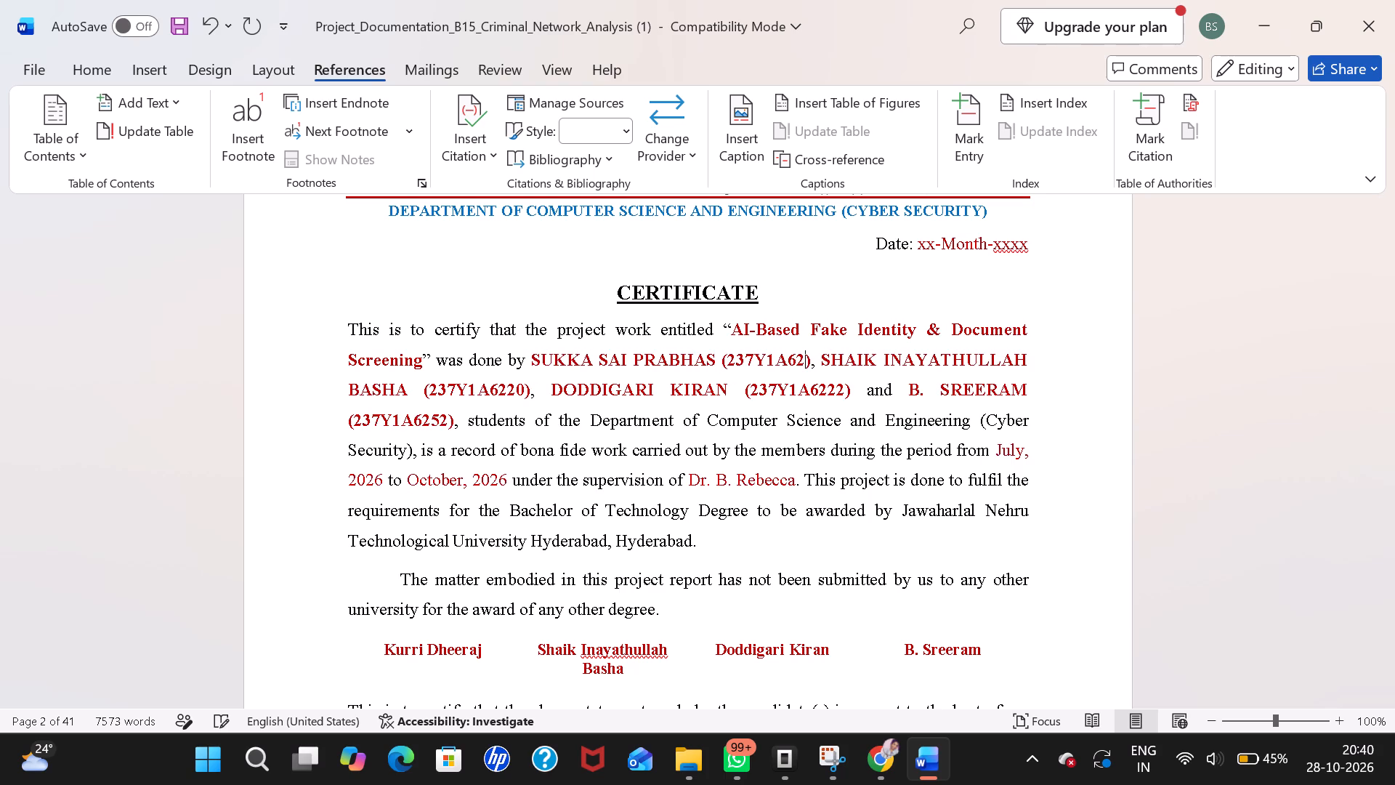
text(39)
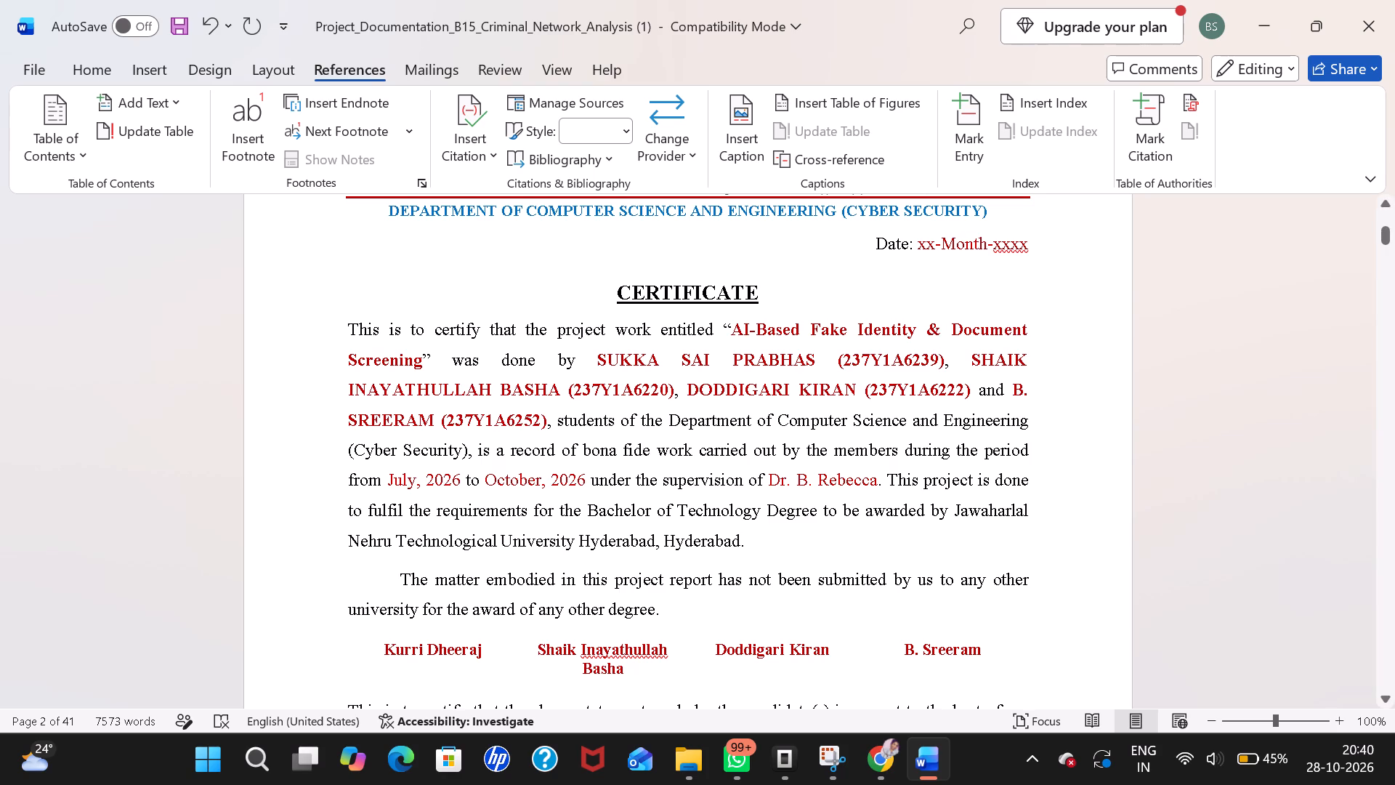
Replace the second student's name in the certificate paragraph with the second team member's name from the cover page, in capitals.
click(551, 391)
key(BackSpace)
key(BackSpace)
key(BackSpace)
key(BackSpace)
key(BackSpace)
key(BackSpace)
key(BackSpace)
key(BackSpace)
key(BackSpace)
key(BackSpace)
key(BackSpace)
key(BackSpace)
key(BackSpace)
key(BackSpace)
key(BackSpace)
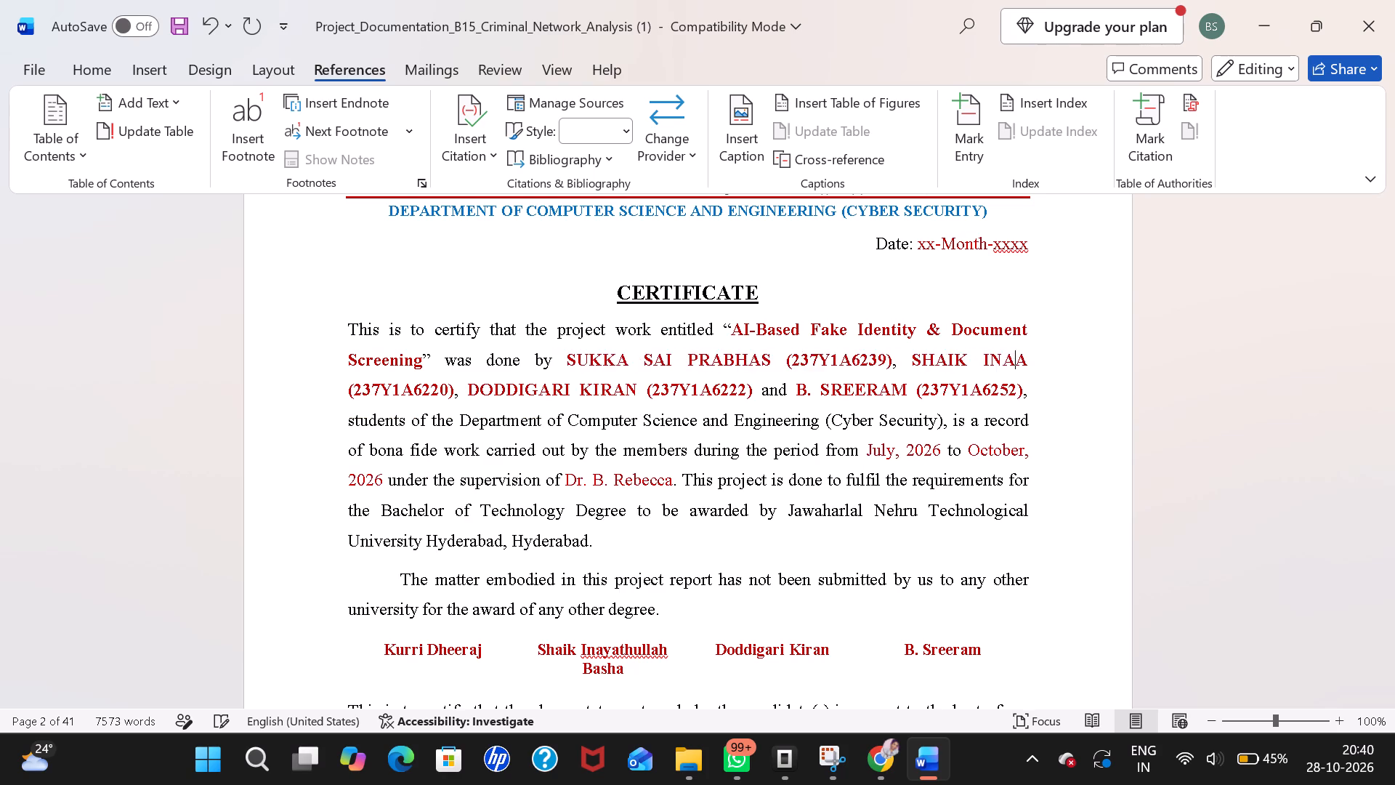
key(BackSpace)
key(BackSpace)
key(BackSpace)
key(BackSpace)
key(BackSpace)
key(BackSpace)
key(BackSpace)
key(BackSpace)
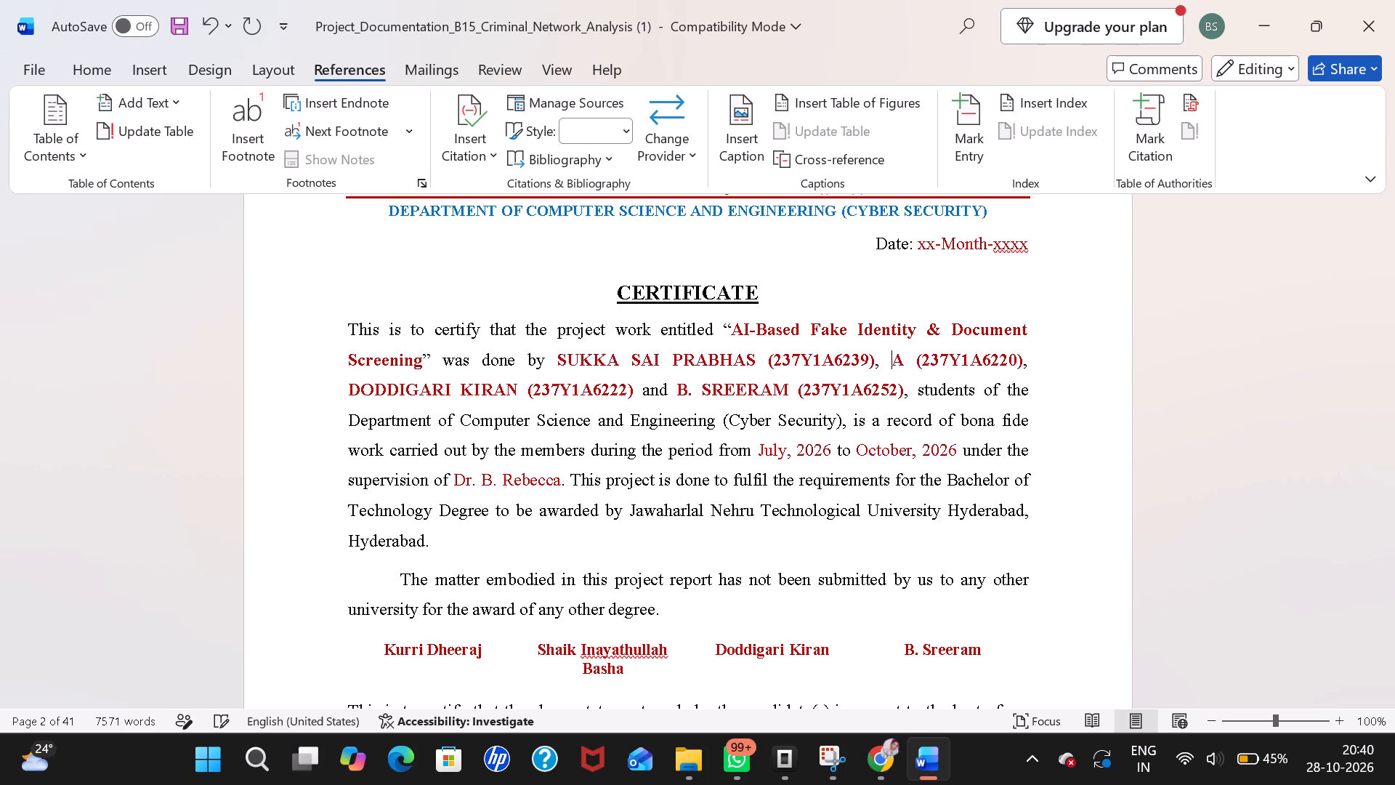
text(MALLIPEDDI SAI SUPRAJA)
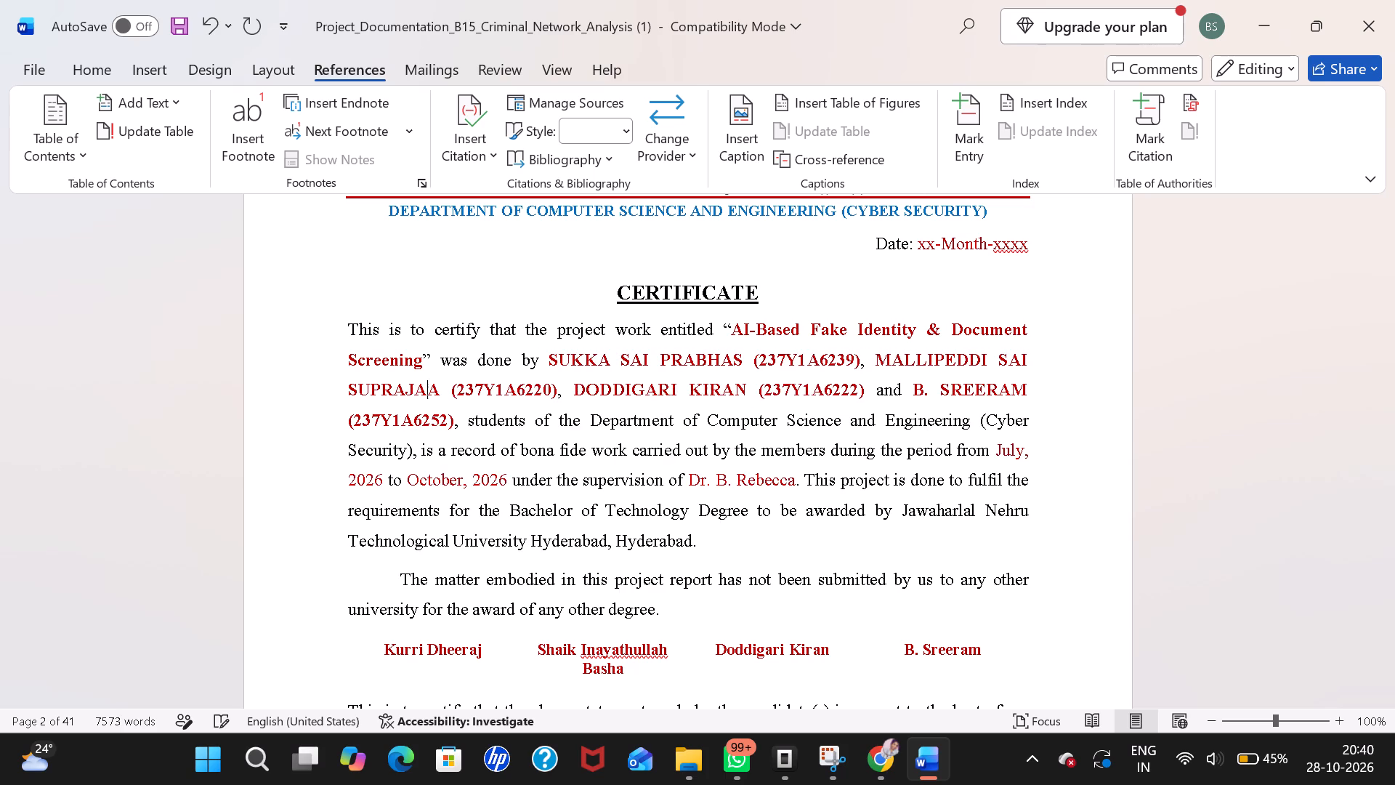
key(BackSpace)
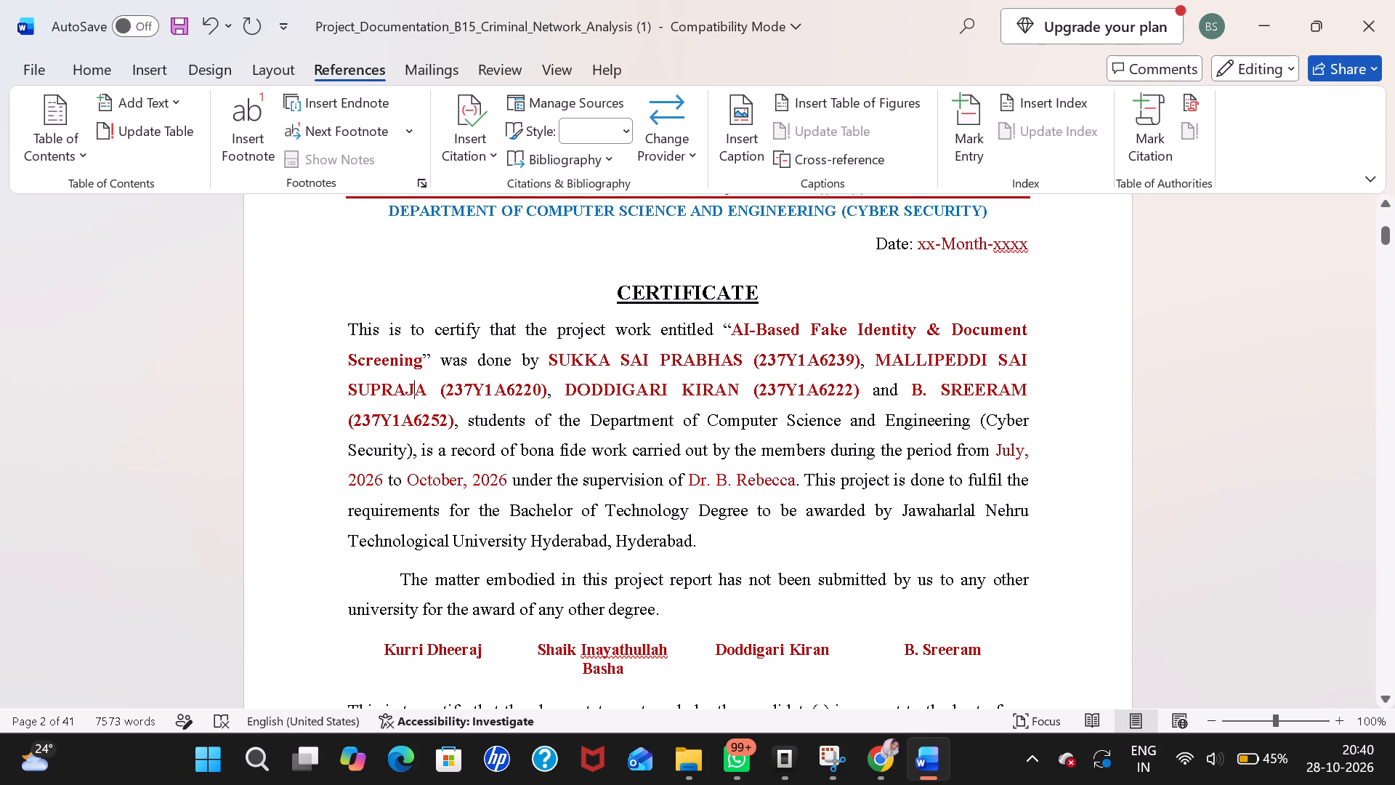
Change the last two digits of the second student's roll number in the certificate paragraph to match the cover page.
click(546, 394)
key(Left)
key(BackSpace)
key(BackSpace)
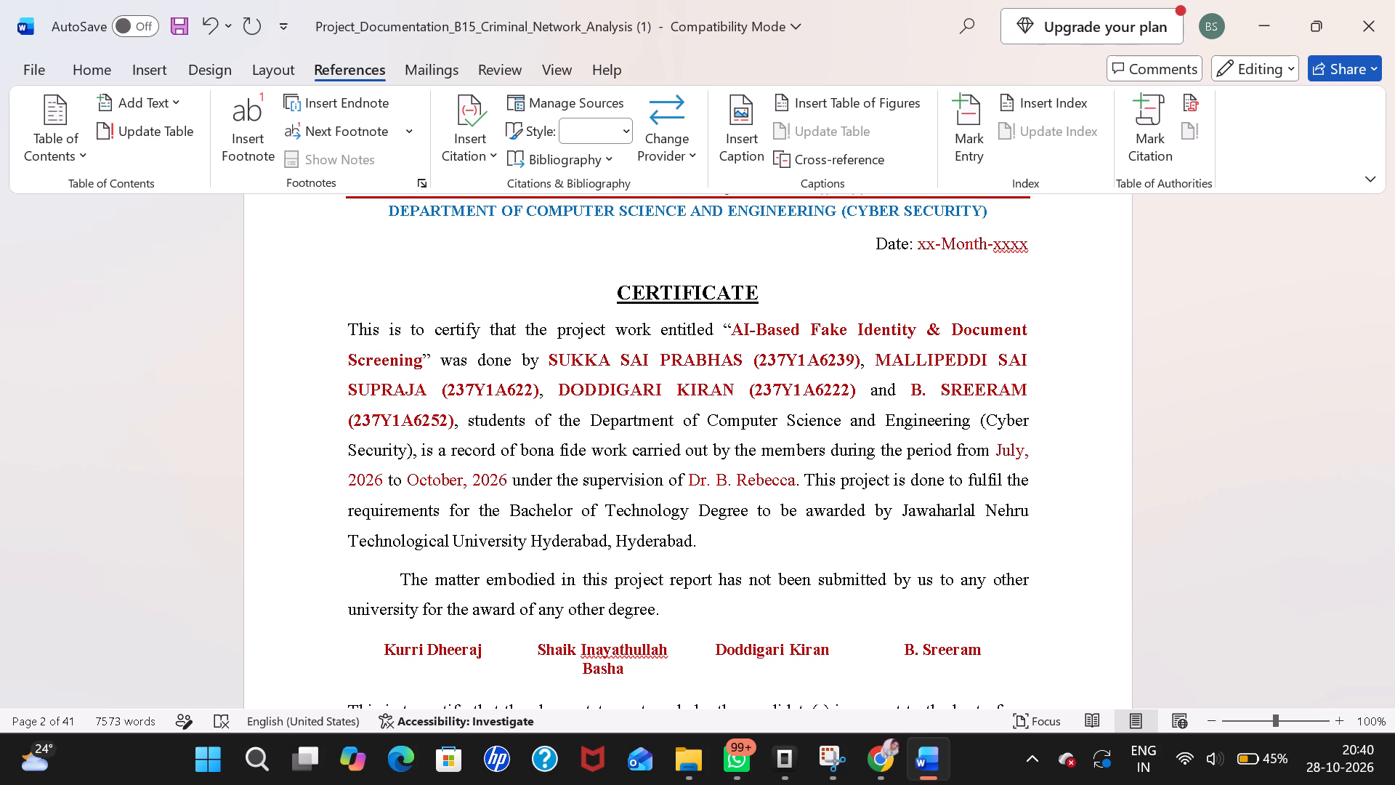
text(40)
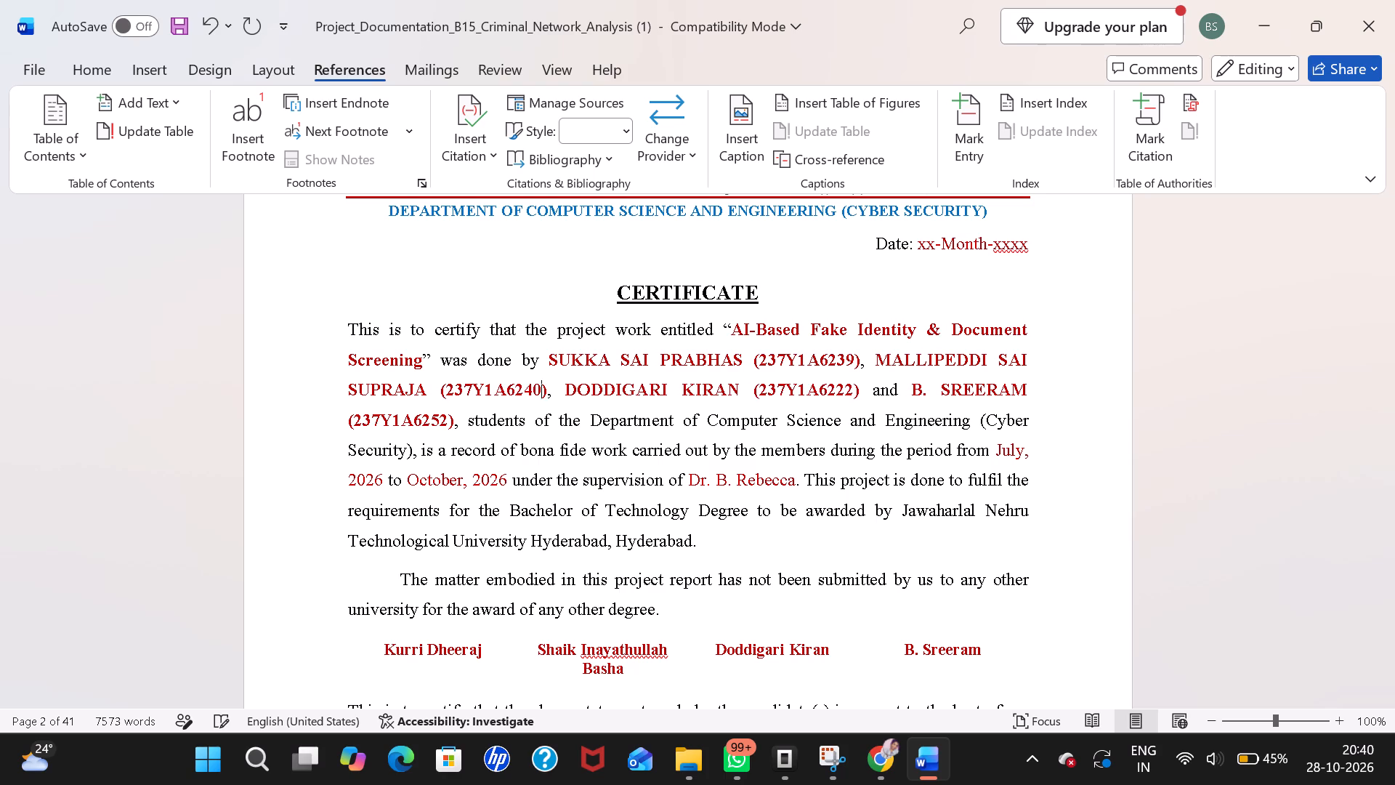
Replace the third student's name in the certificate paragraph with the third team member's name from the cover page, in capitals.
click(740, 393)
key(BackSpace)
key(BackSpace)
key(BackSpace)
key(BackSpace)
key(BackSpace)
key(BackSpace)
key(BackSpace)
key(BackSpace)
key(BackSpace)
key(BackSpace)
key(BackSpace)
key(BackSpace)
key(BackSpace)
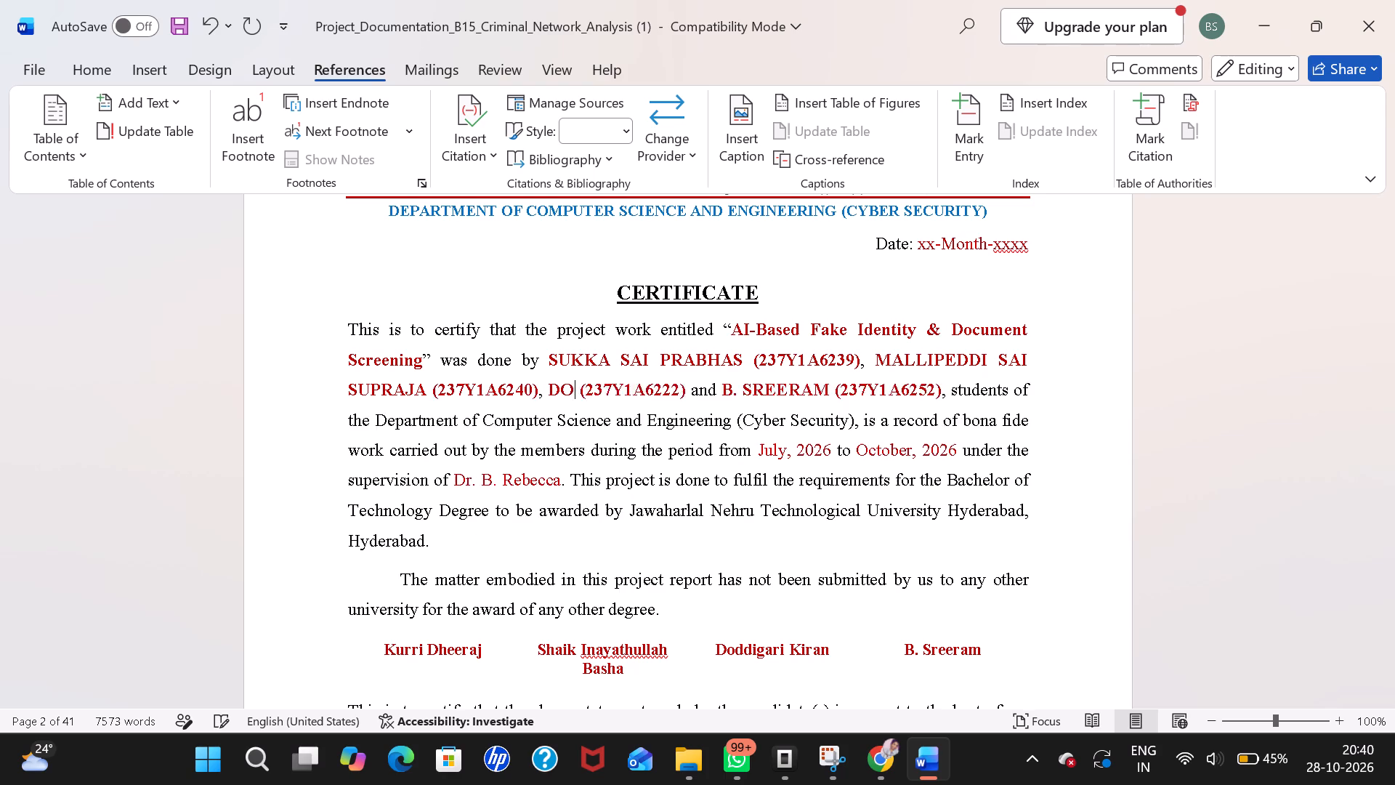
key(BackSpace)
key(BackSpace)
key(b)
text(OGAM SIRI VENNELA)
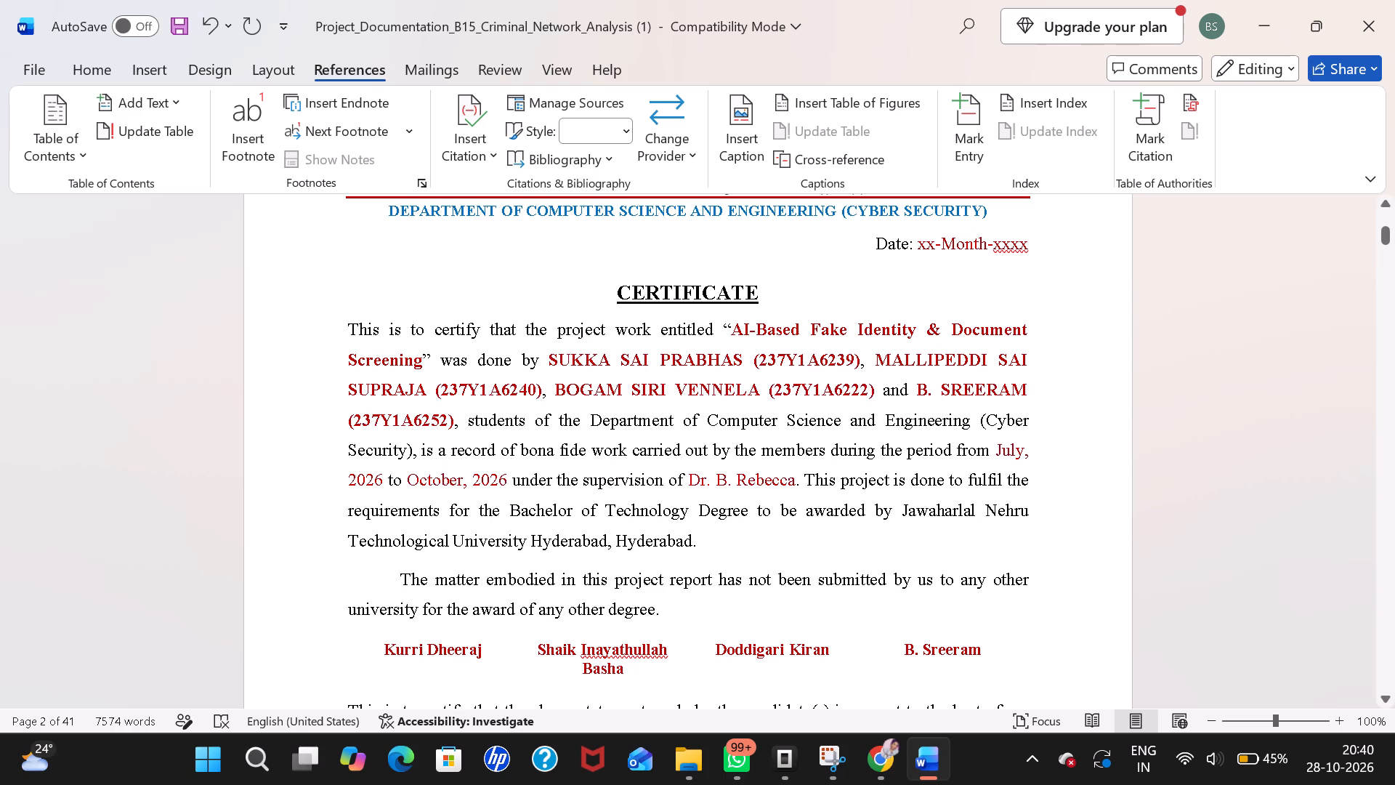
Change the last two digits of the third student's roll number in the certificate paragraph to match the cover page.
click(869, 392)
key(BackSpace)
key(BackSpace)
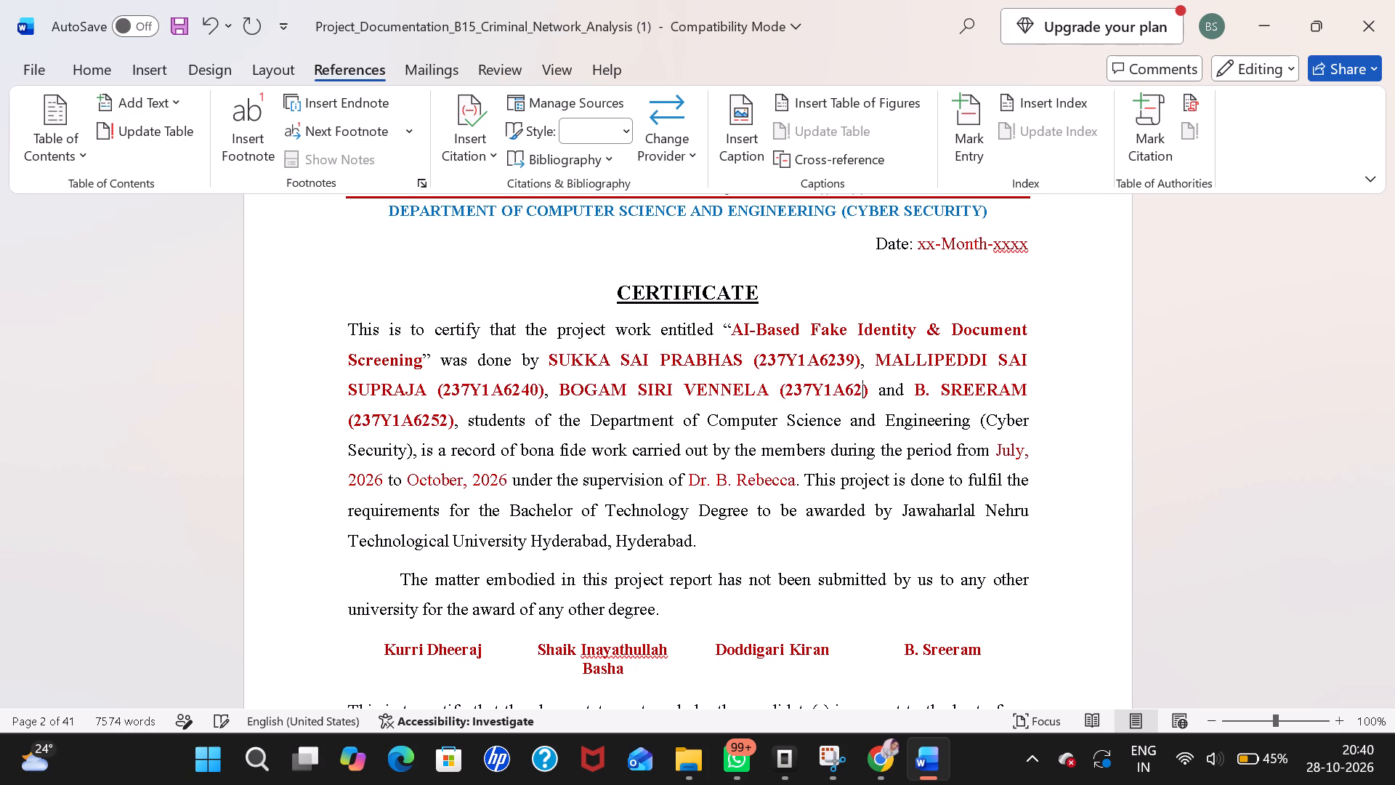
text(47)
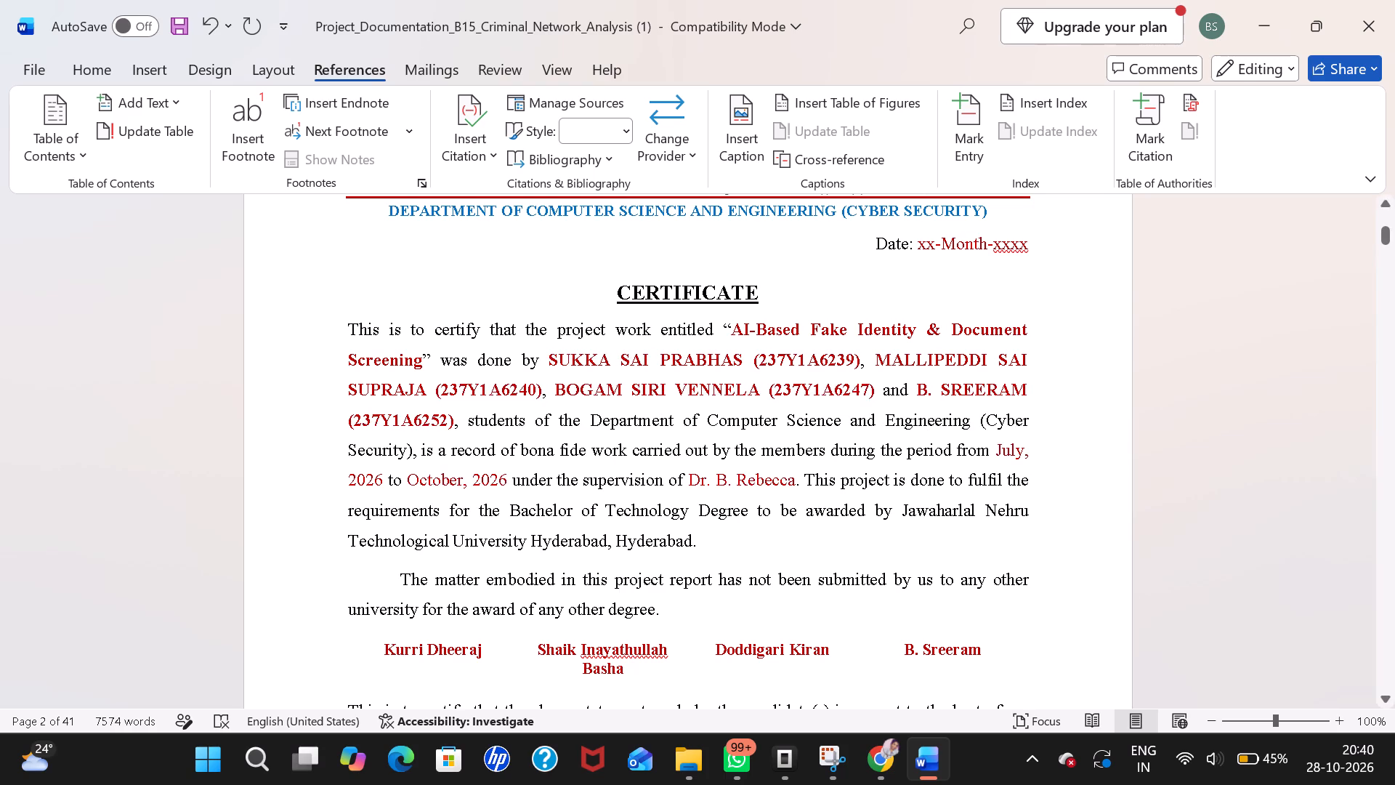
Replace the fourth student's name in the certificate paragraph with the fourth team member's name from the cover page, in capitals.
click(1024, 393)
key(BackSpace)
key(BackSpace)
key(BackSpace)
key(BackSpace)
key(BackSpace)
key(BackSpace)
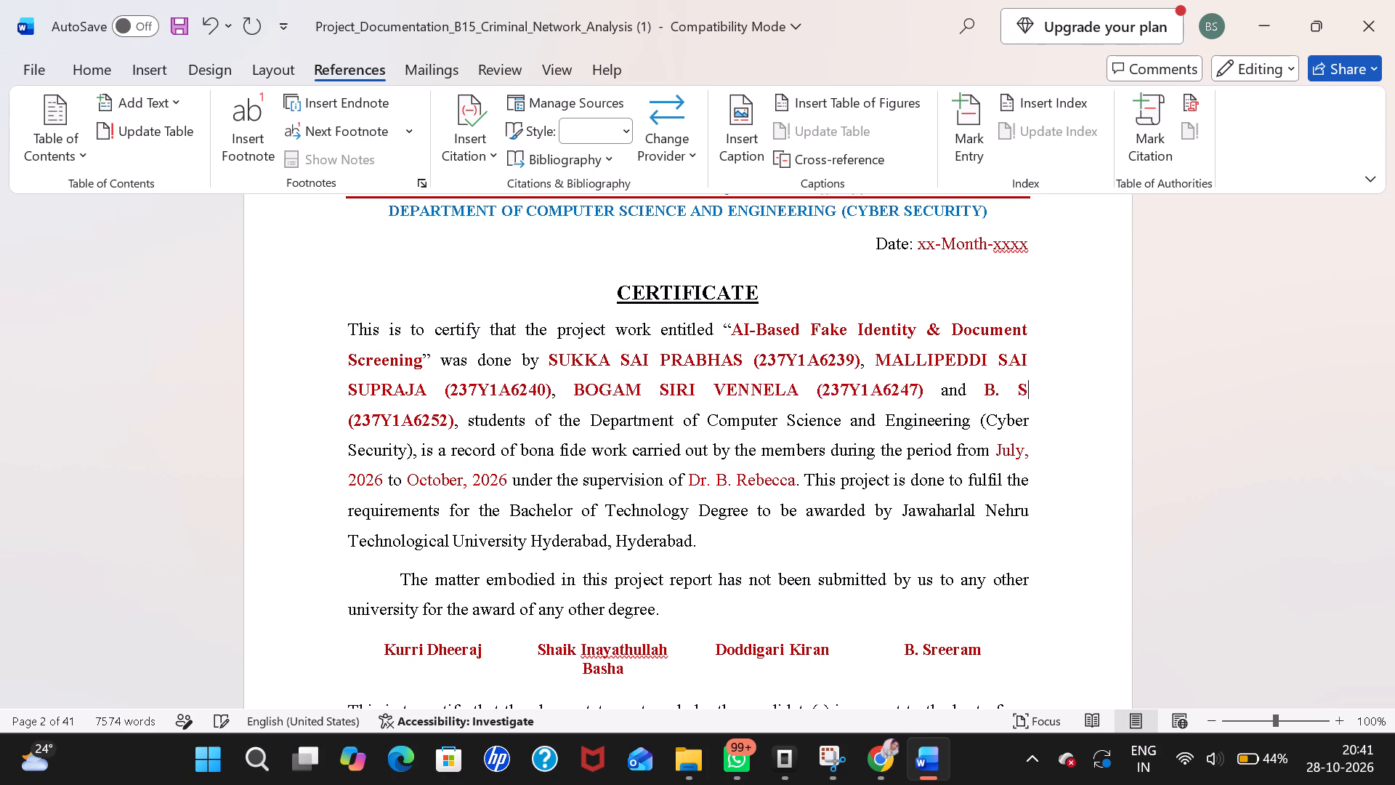
key(BackSpace)
key(BackSpace)
key(BackSpace)
key(BackSpace)
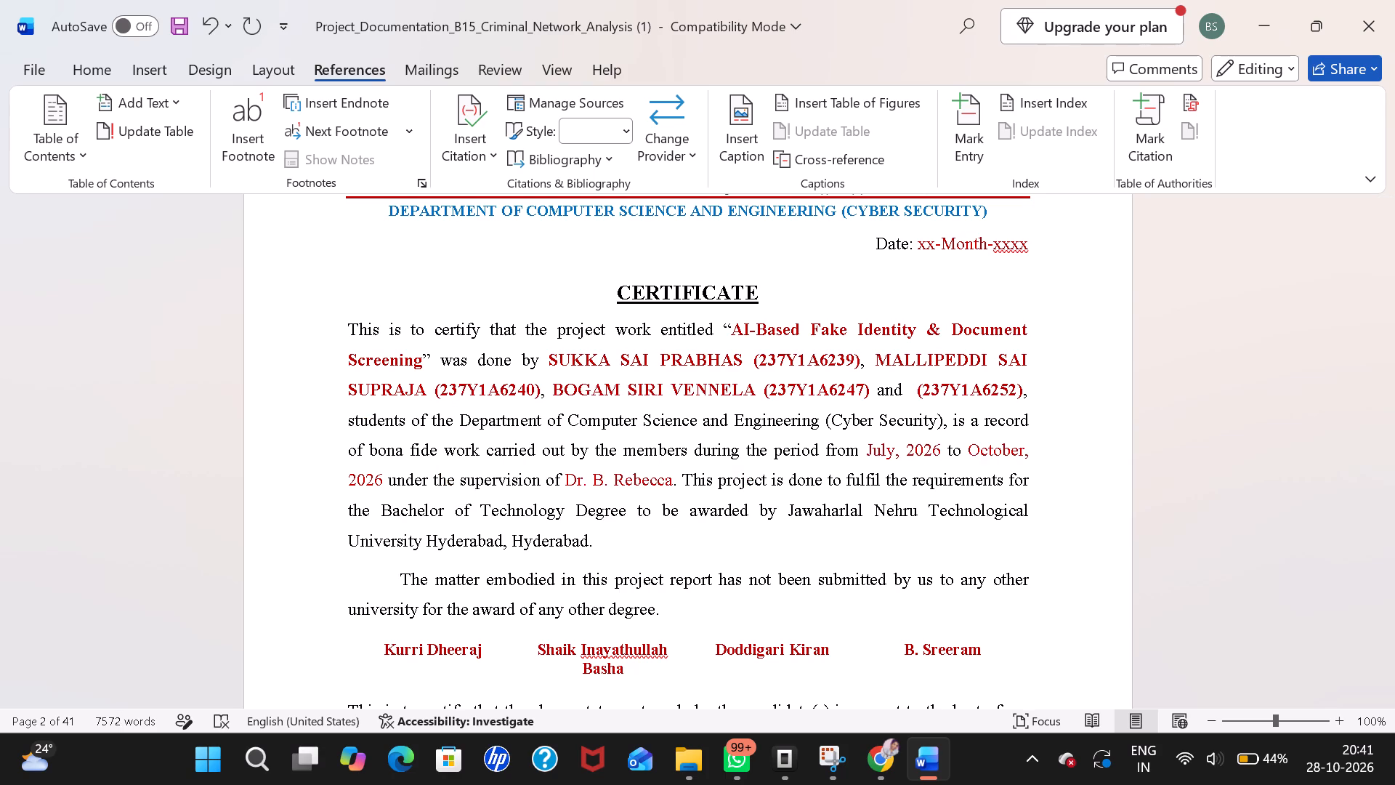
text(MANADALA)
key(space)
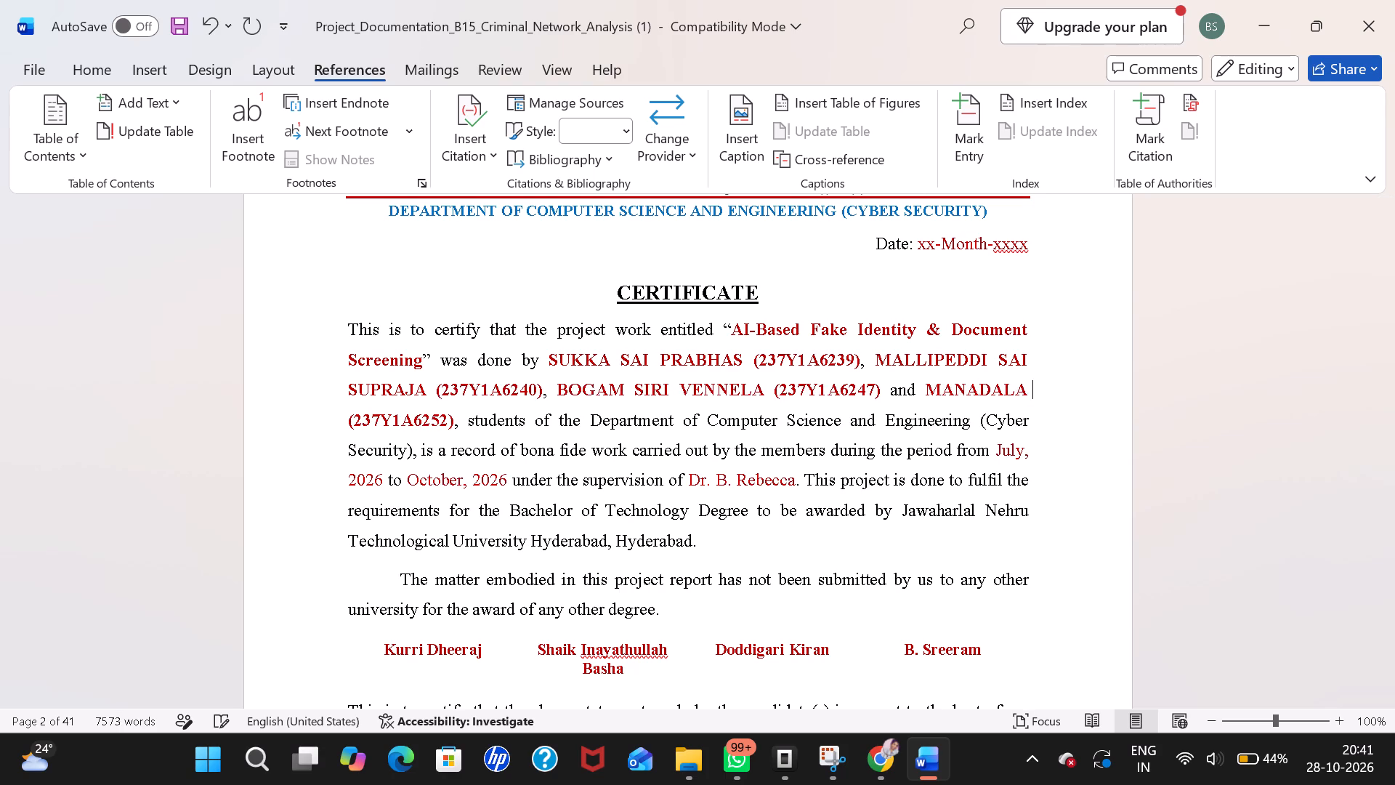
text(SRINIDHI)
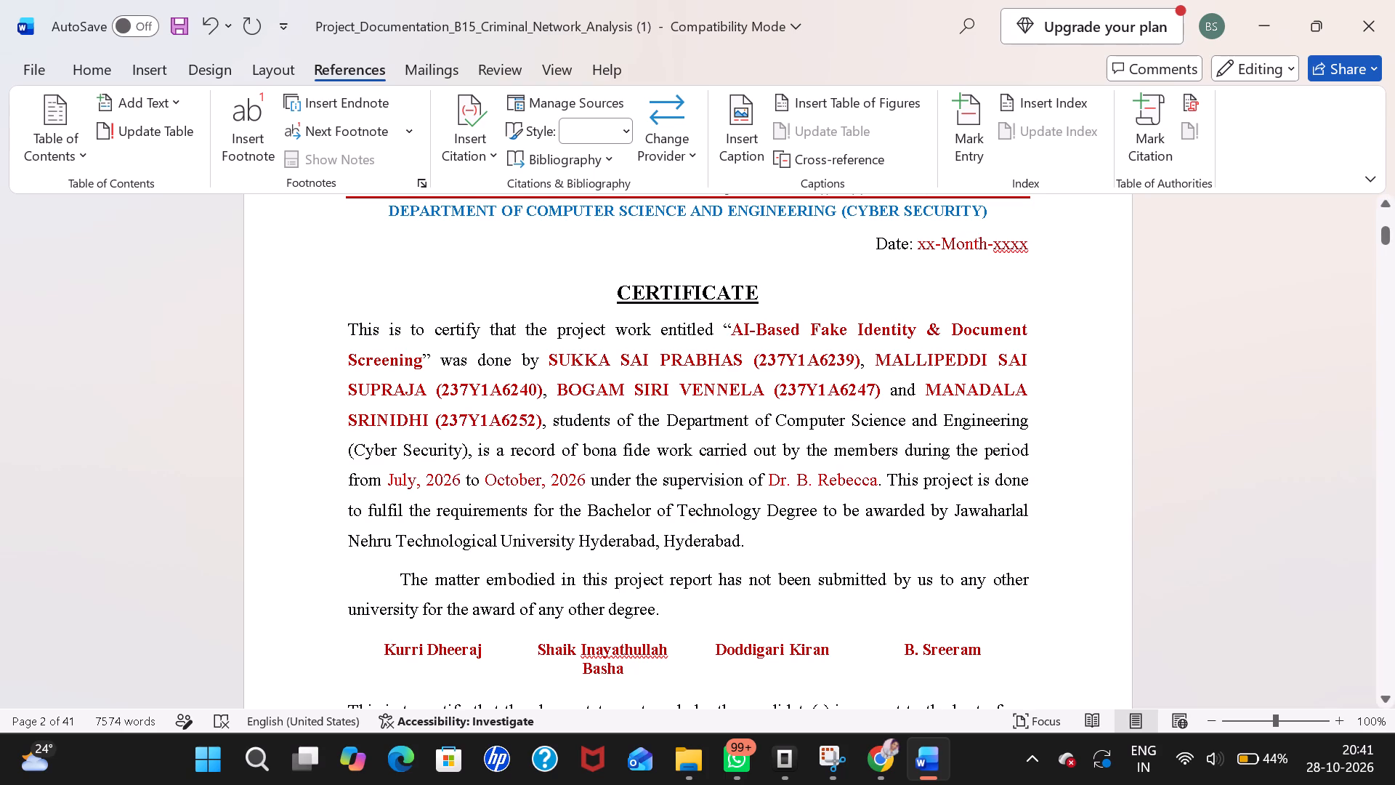
Change the last digit of the fourth student's roll number in the certificate paragraph to match the cover page.
click(537, 419)
key(BackSpace)
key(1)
Check the fourth member's name on the cover page and remove the extra A after MAN in the certificate paragraph.
scroll(619, 478, down, 1)
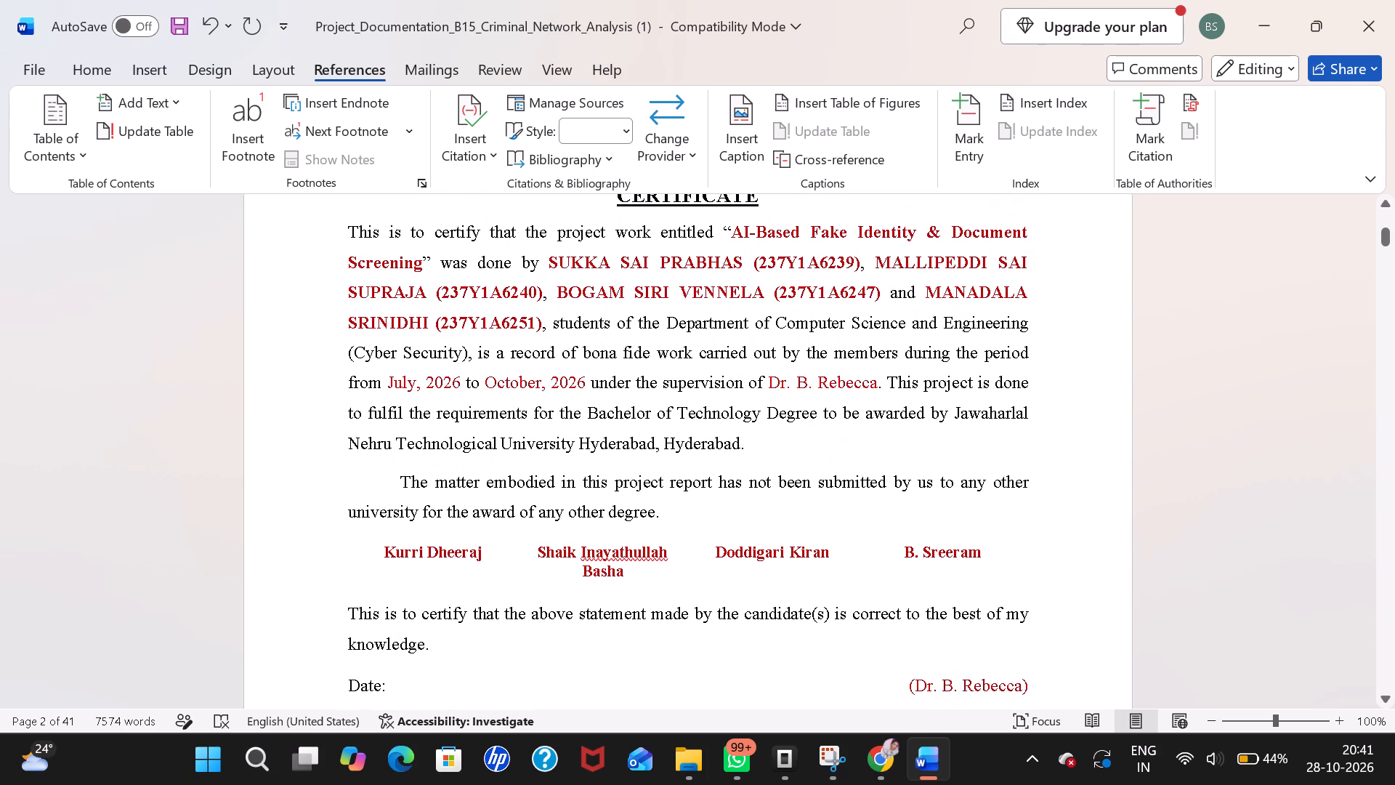
click(474, 551)
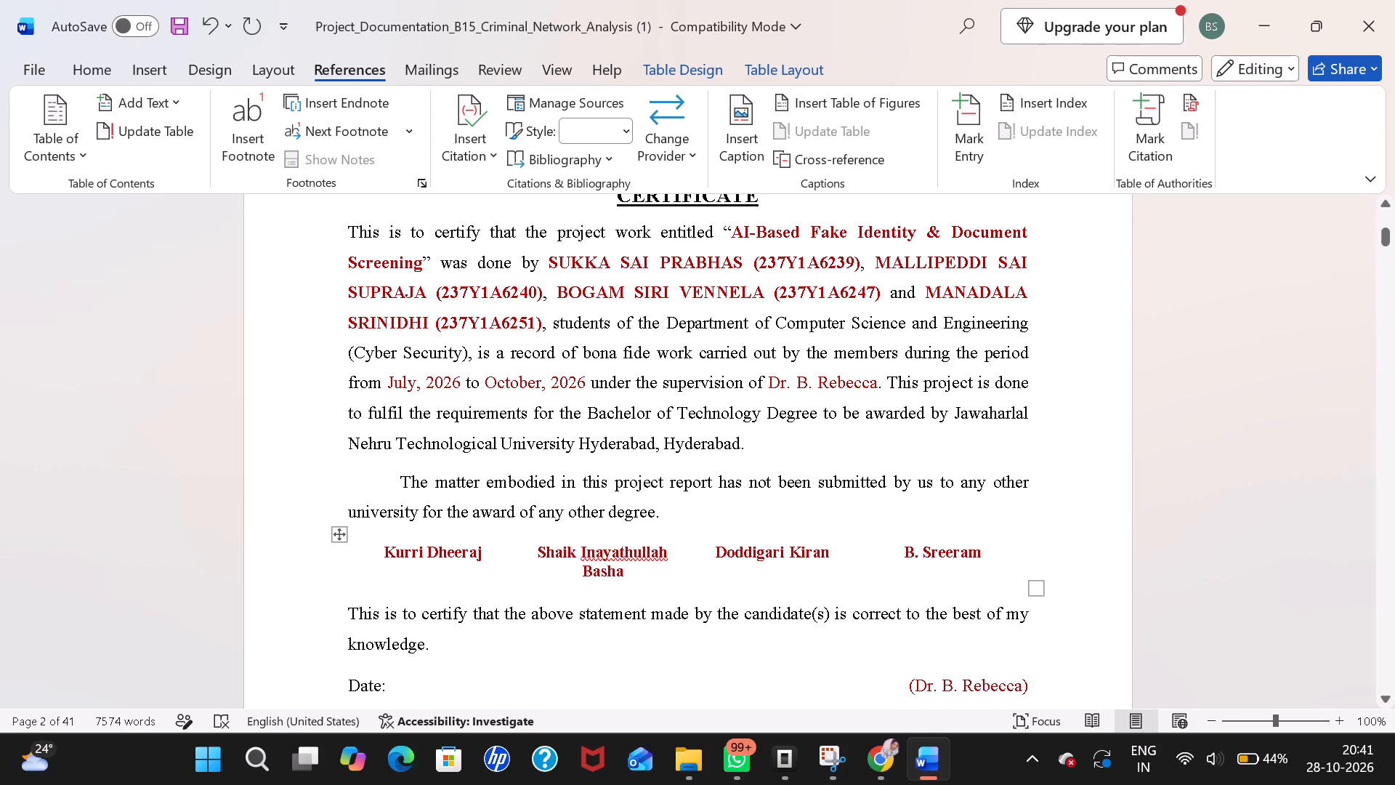
scroll(571, 402, up, 10)
scroll(571, 402, up, 19)
scroll(571, 402, down, 10)
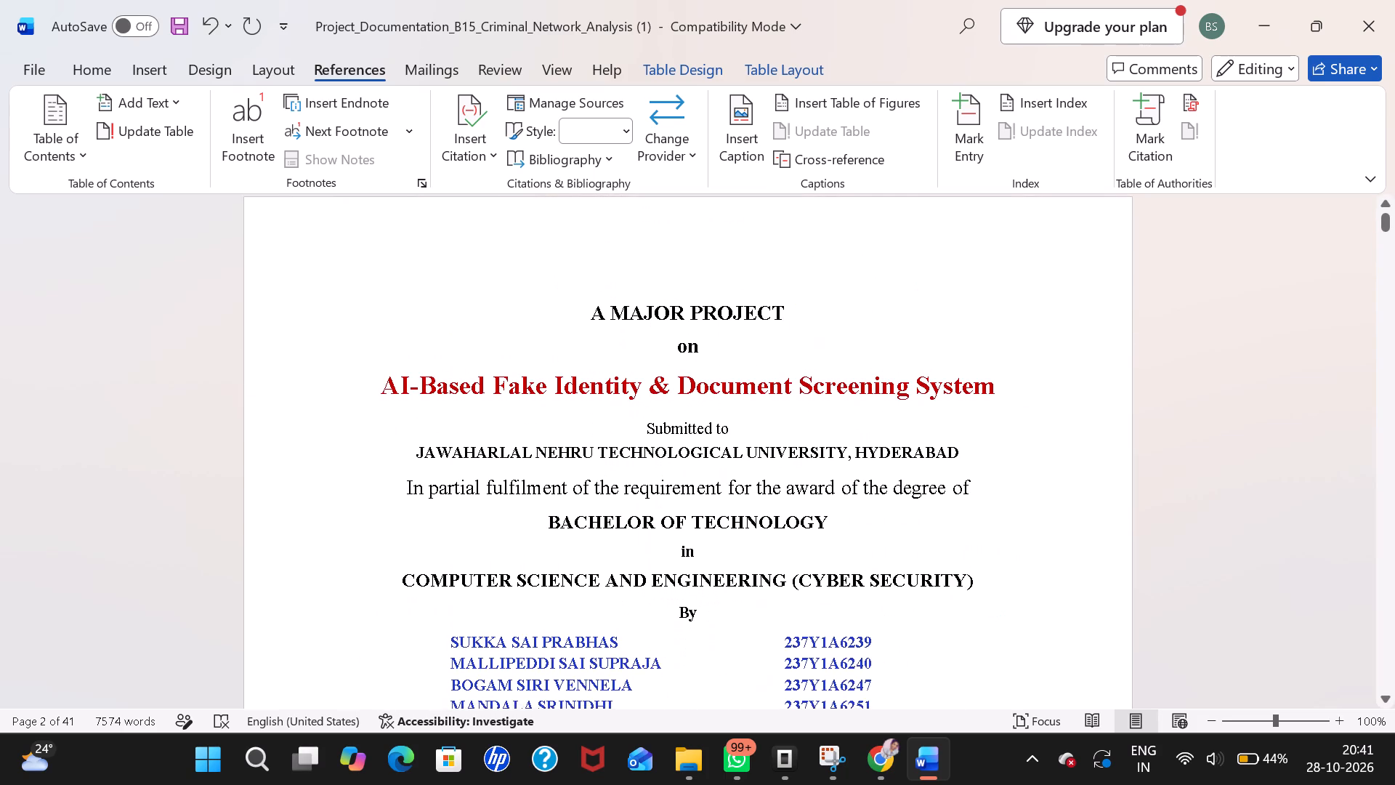
scroll(571, 402, down, 17)
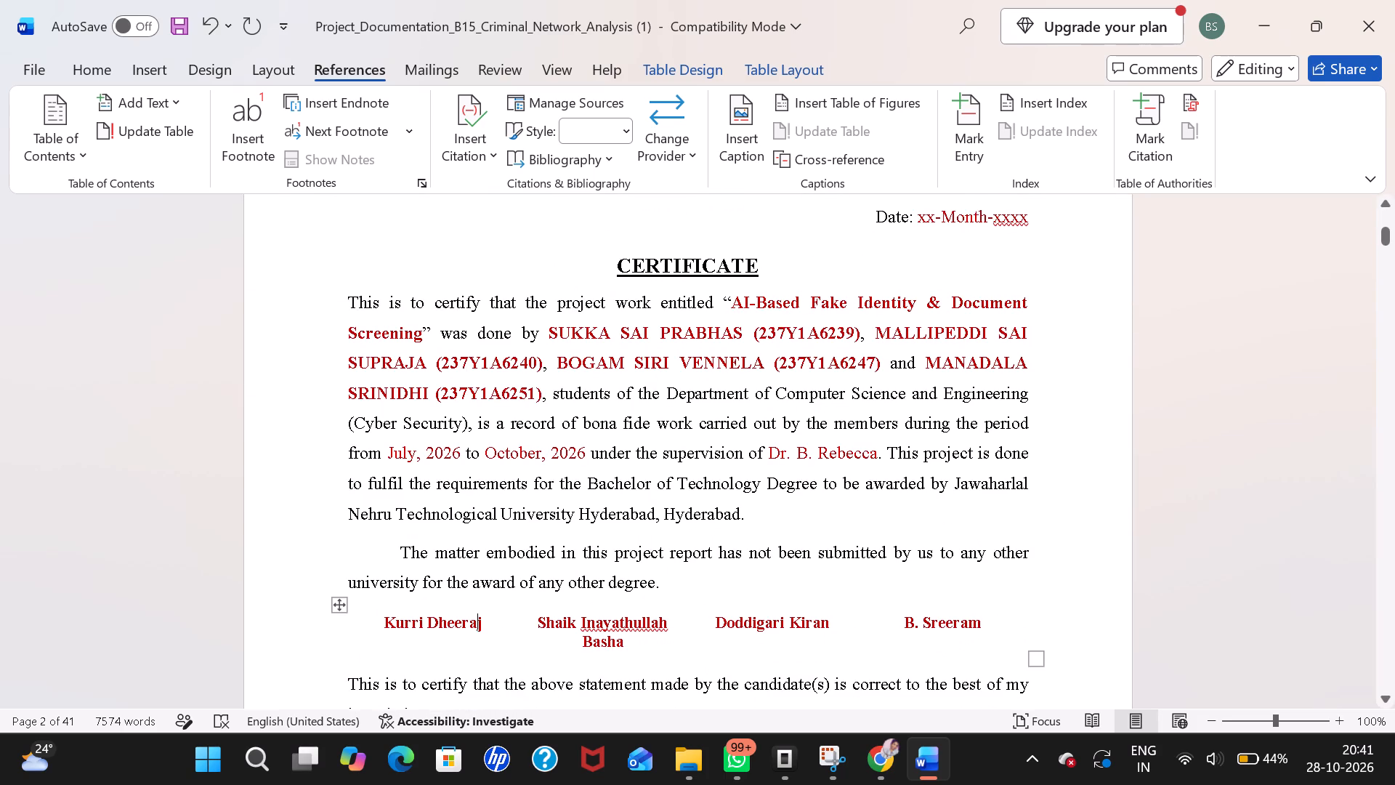
click(979, 367)
key(BackSpace)
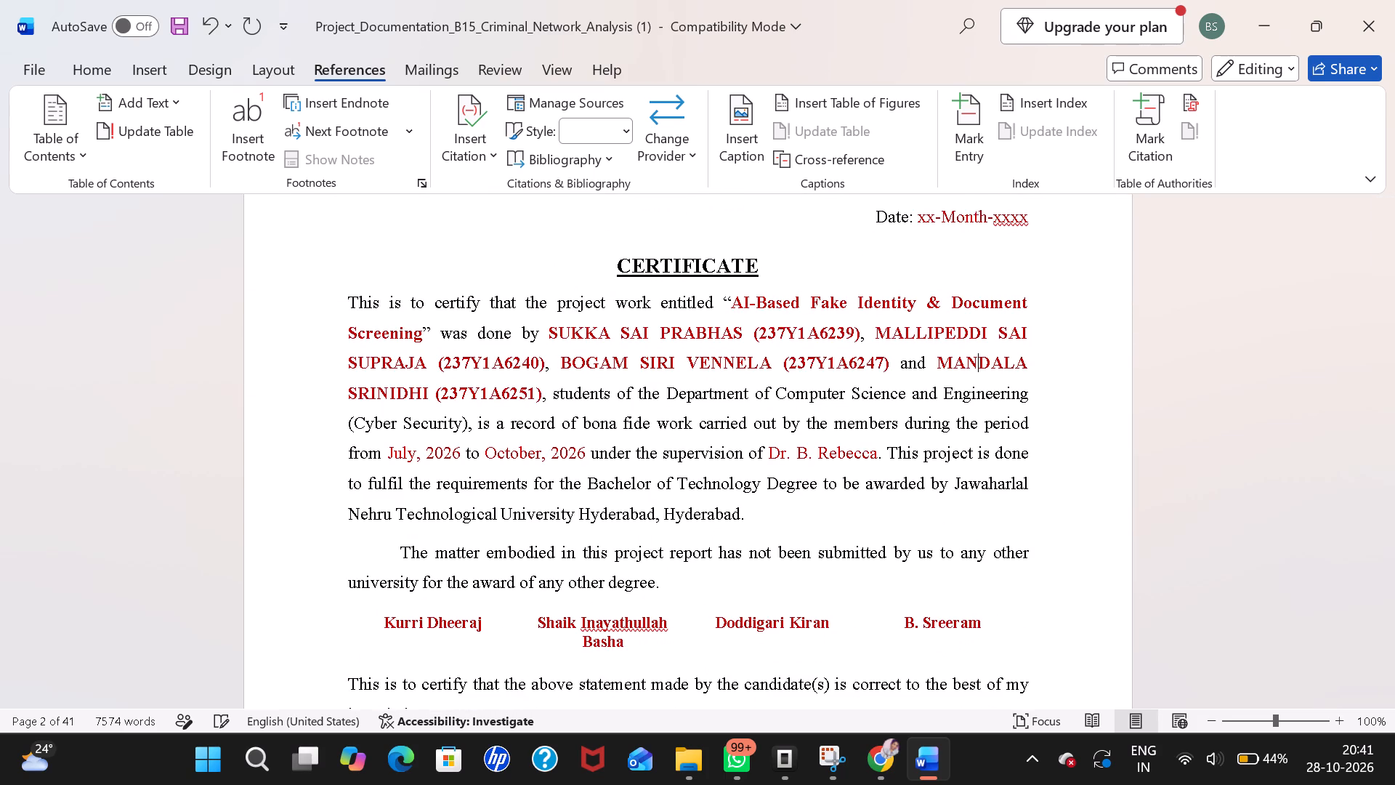
scroll(709, 473, left, 1)
scroll(619, 531, left, 1)
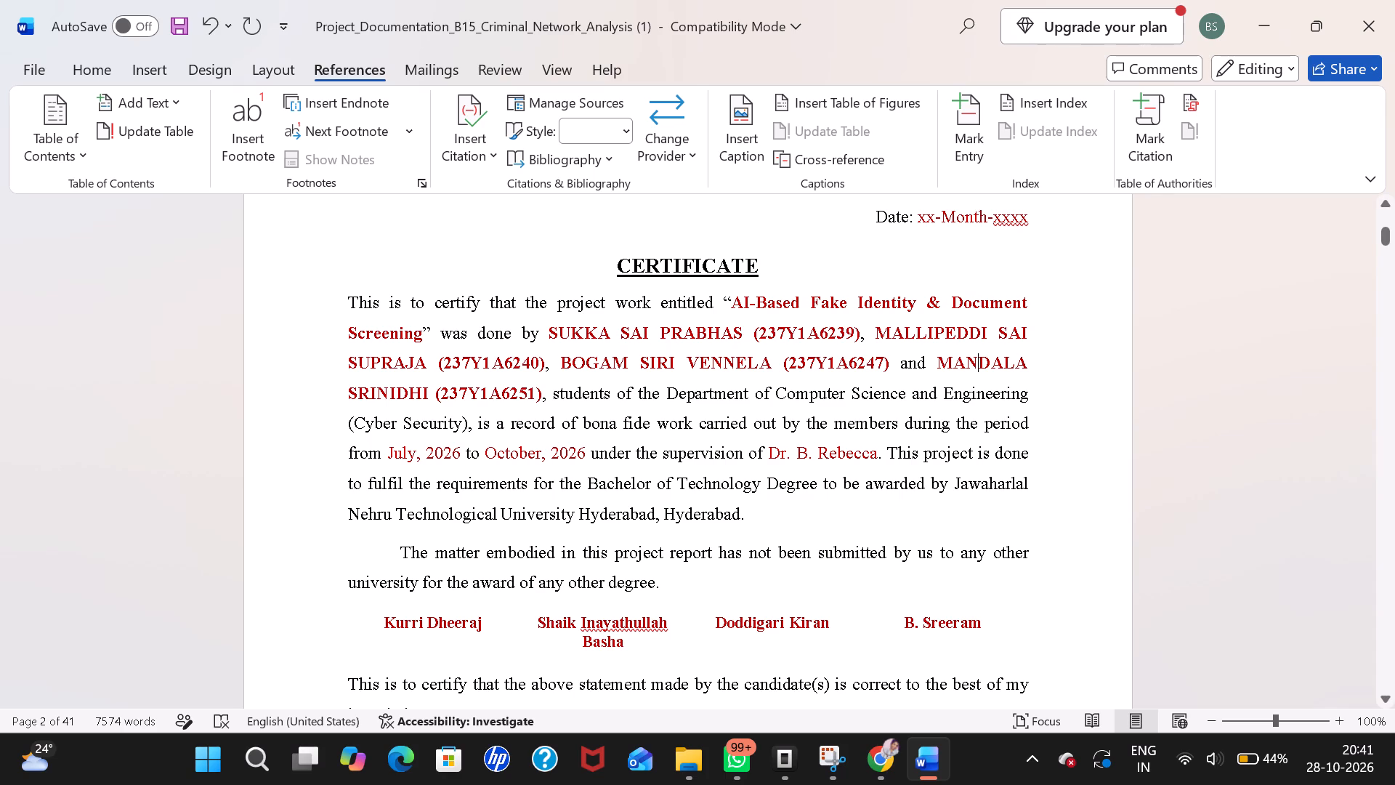
click(619, 531)
Replace the first name in the certificate's signature row with the first team member's name in title case, keeping the bold red formatting.
scroll(619, 531, down, 1)
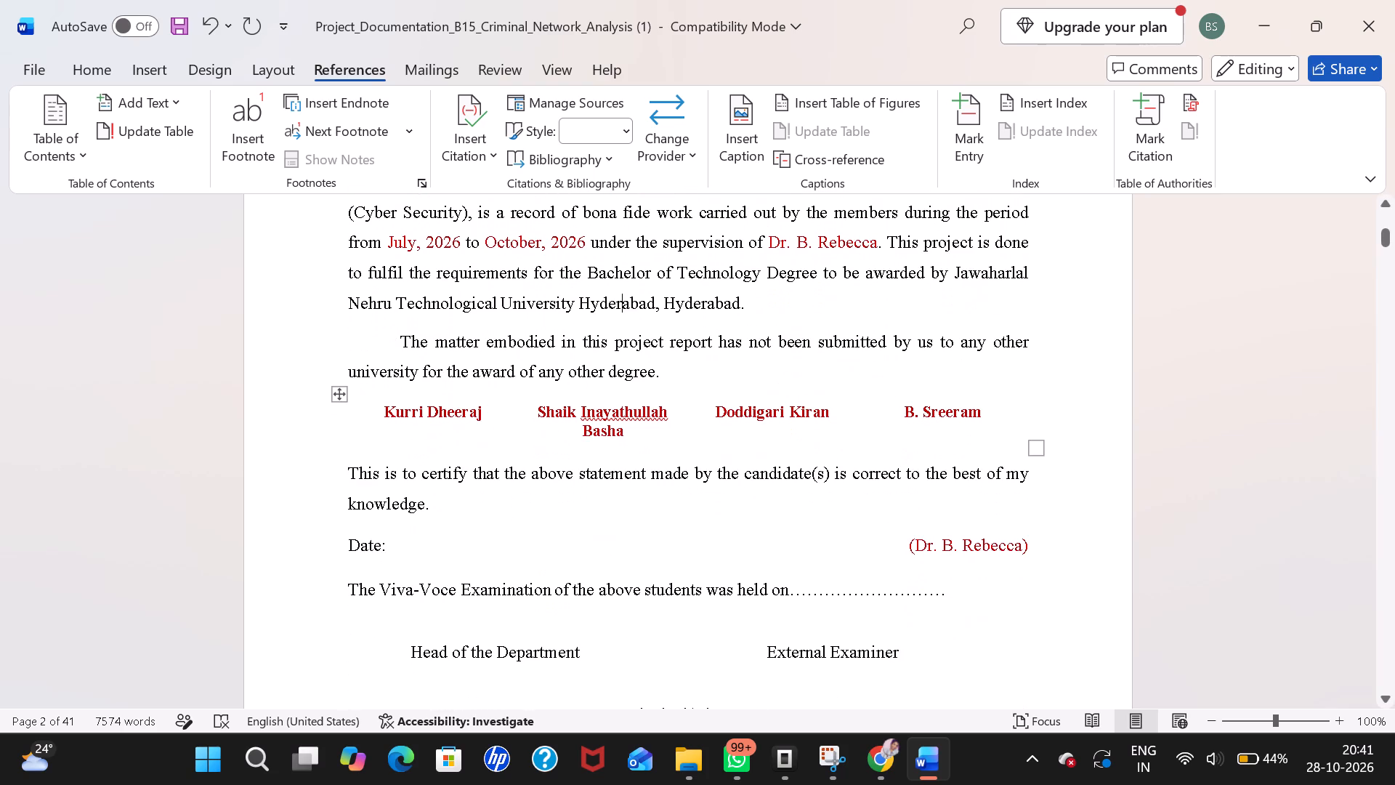
scroll(619, 531, down, 1)
scroll(477, 411, up, 1)
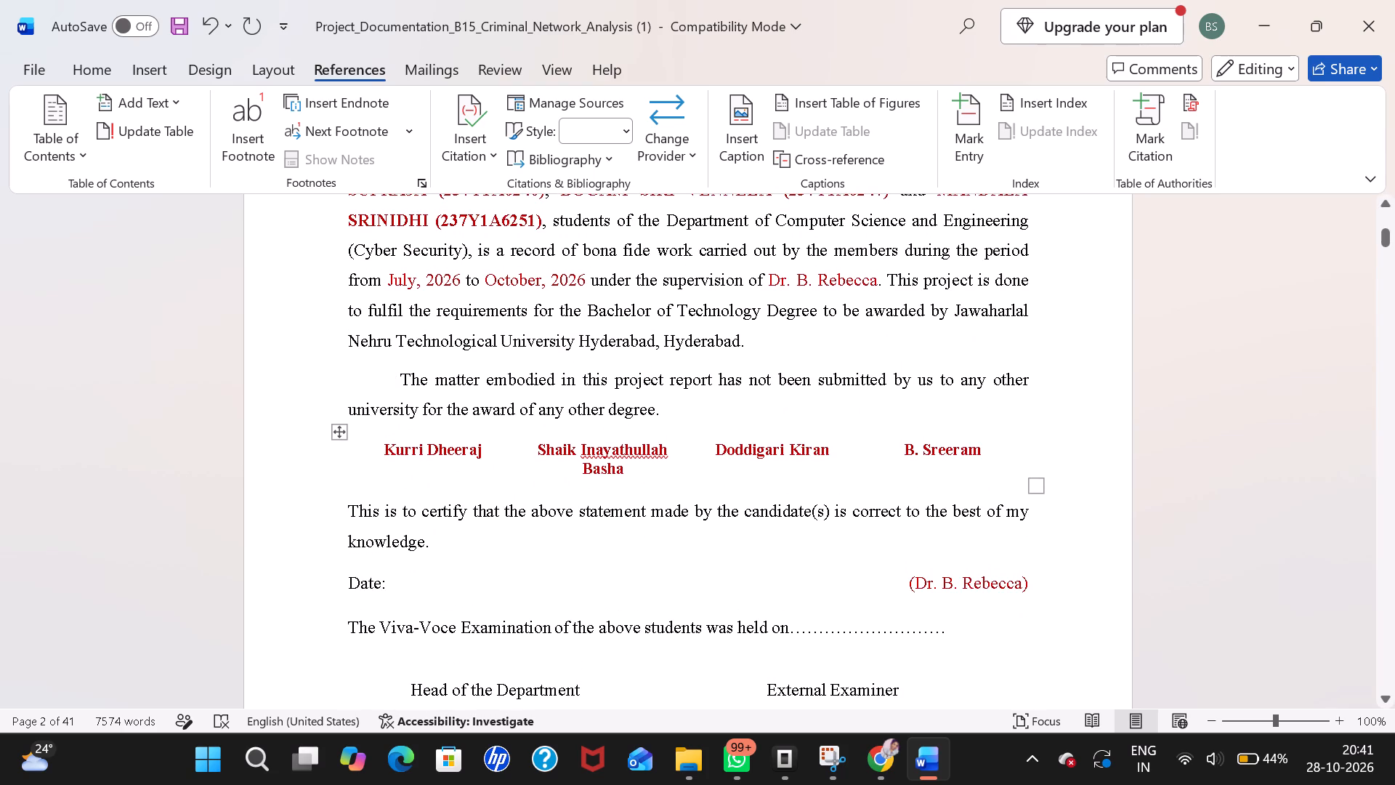
click(482, 457)
key(BackSpace)
key(BackSpace)
key(BackSpace)
key(BackSpace)
key(BackSpace)
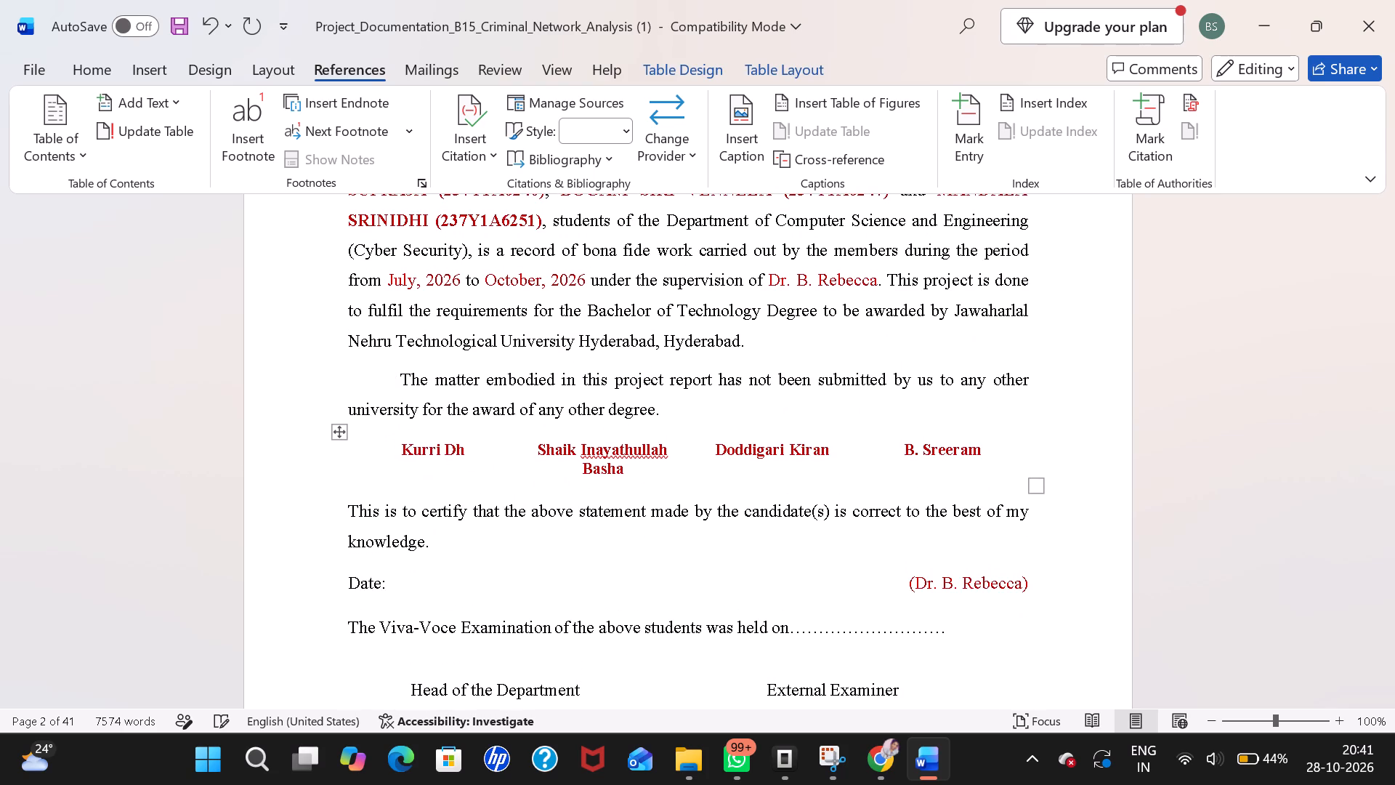
key(BackSpace)
key(BackSpace)
key(BackSpace)
key(BackSpace)
key(BackSpace)
key(BackSpace)
key(BackSpace)
key(BackSpace)
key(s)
key(BackSpace)
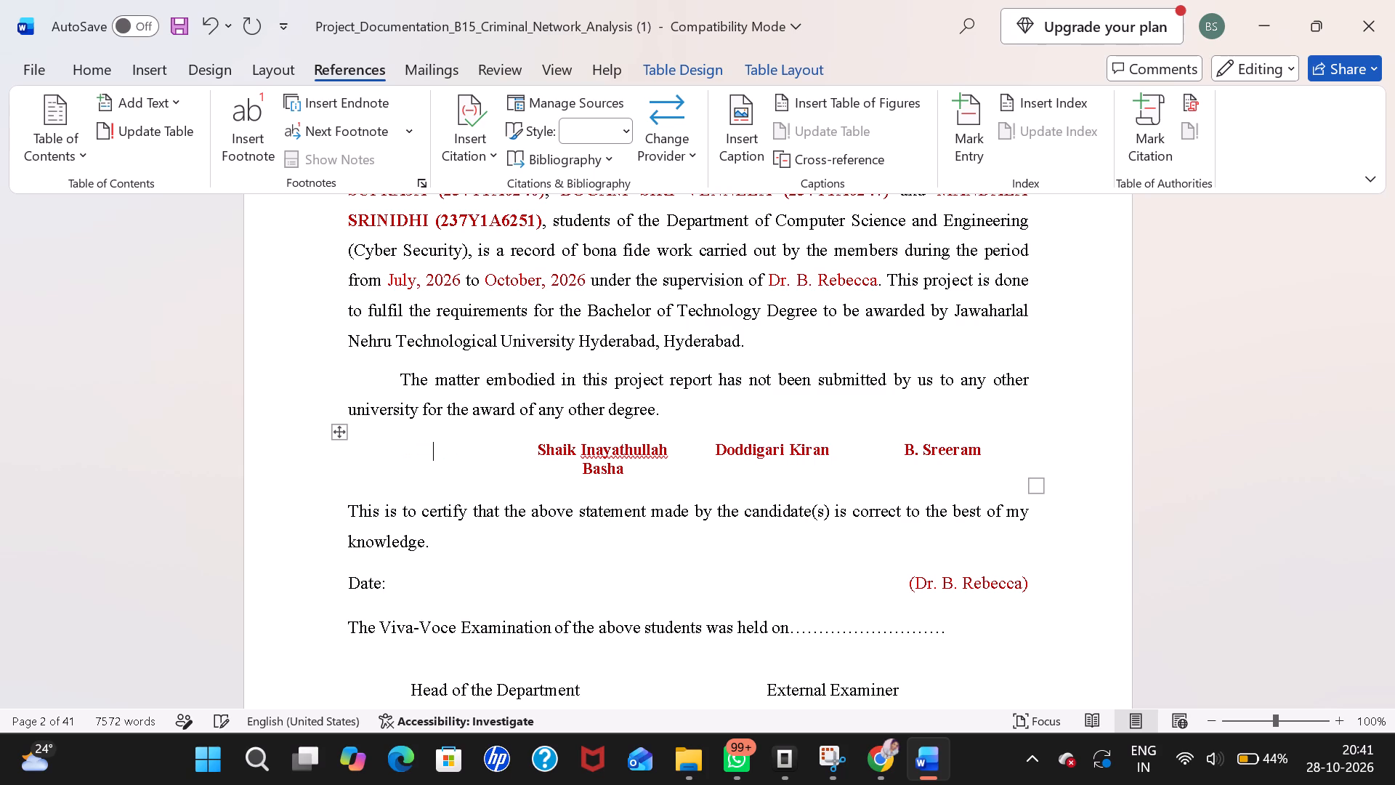
click(214, 26)
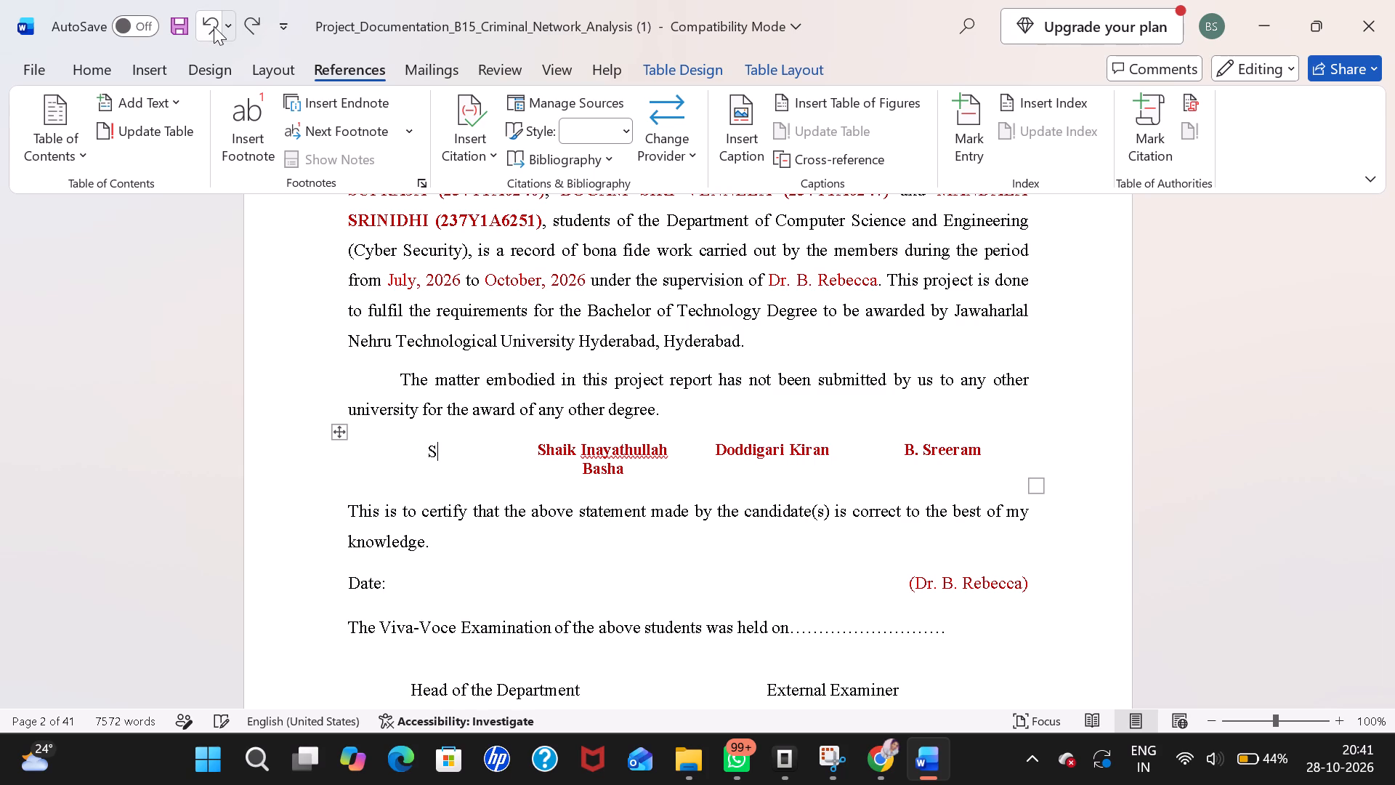
click(214, 26)
click(214, 26)
key(Left)
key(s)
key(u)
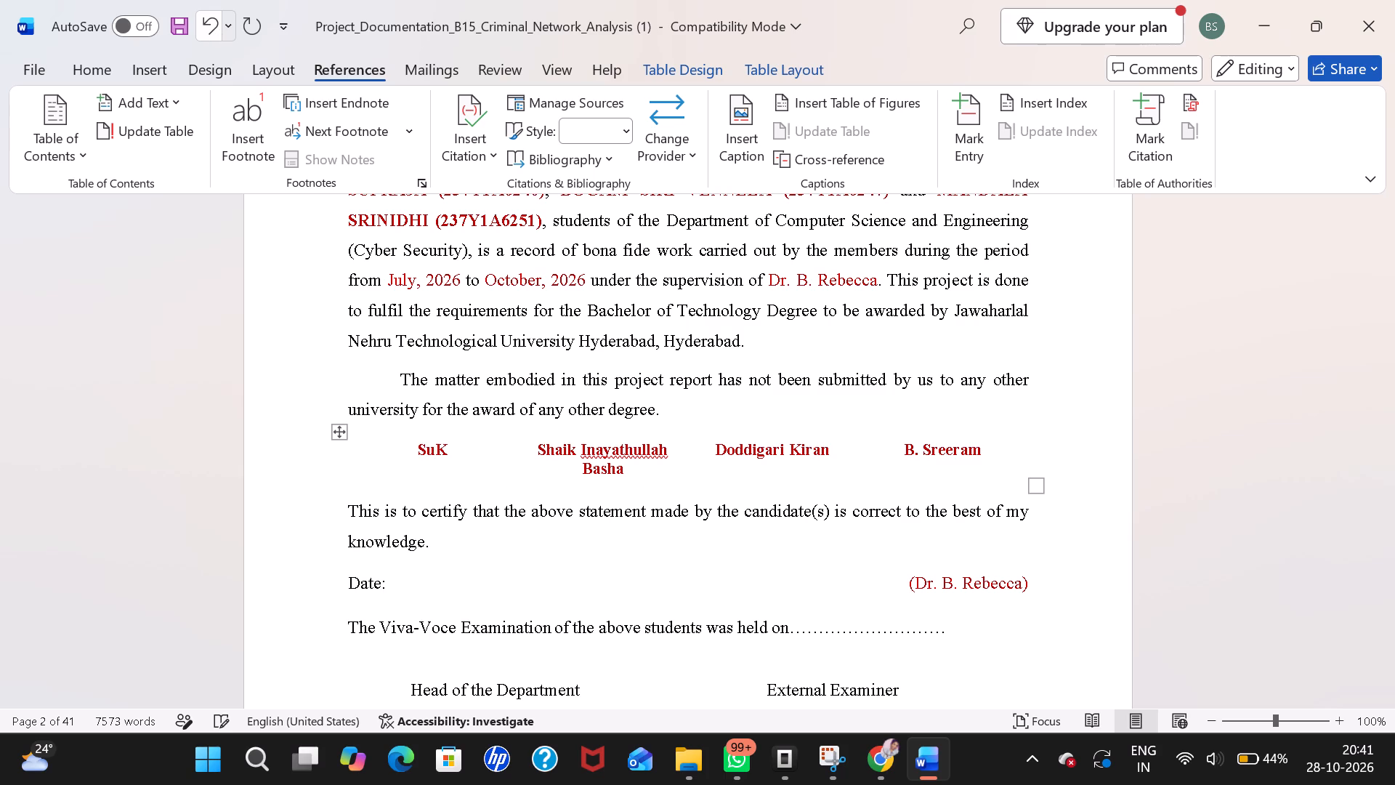
key(Right)
key(BackSpace)
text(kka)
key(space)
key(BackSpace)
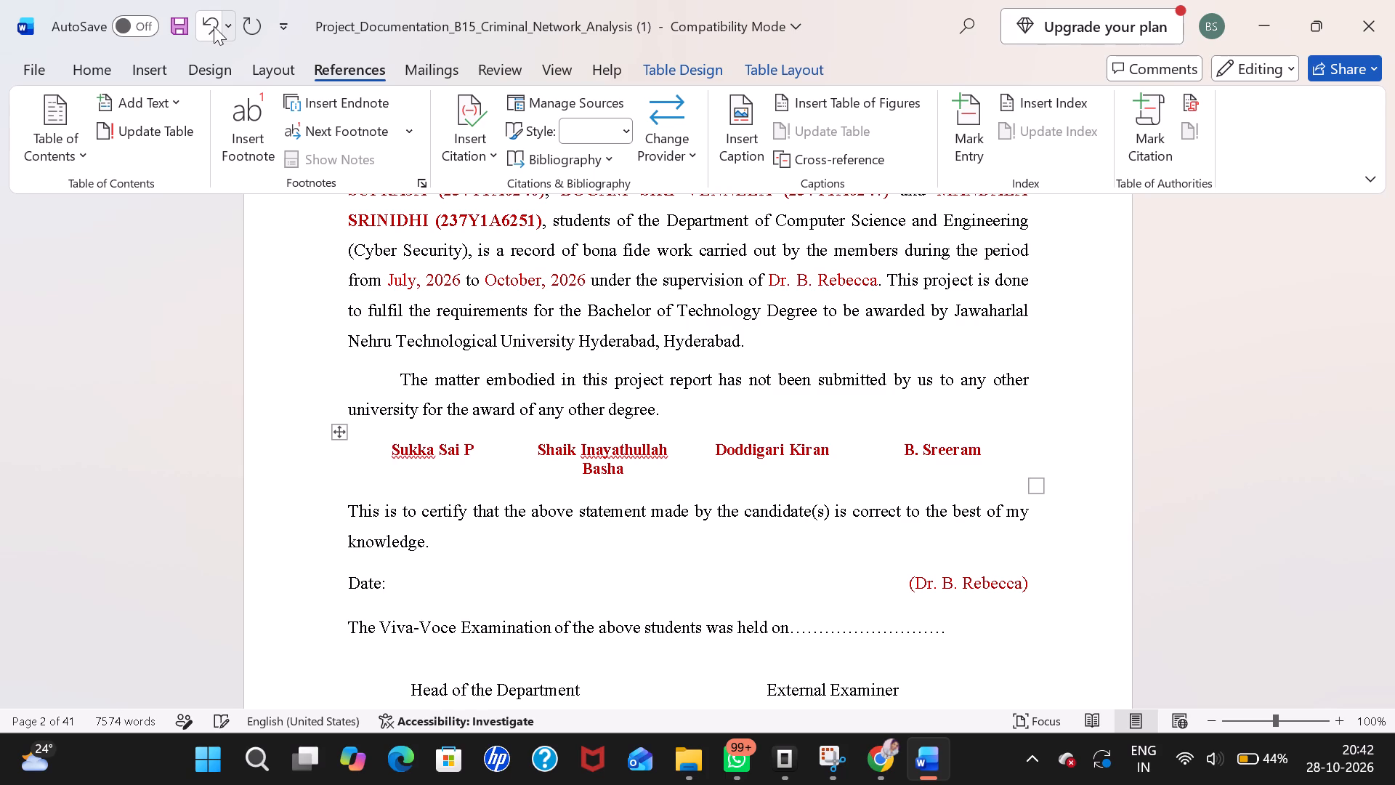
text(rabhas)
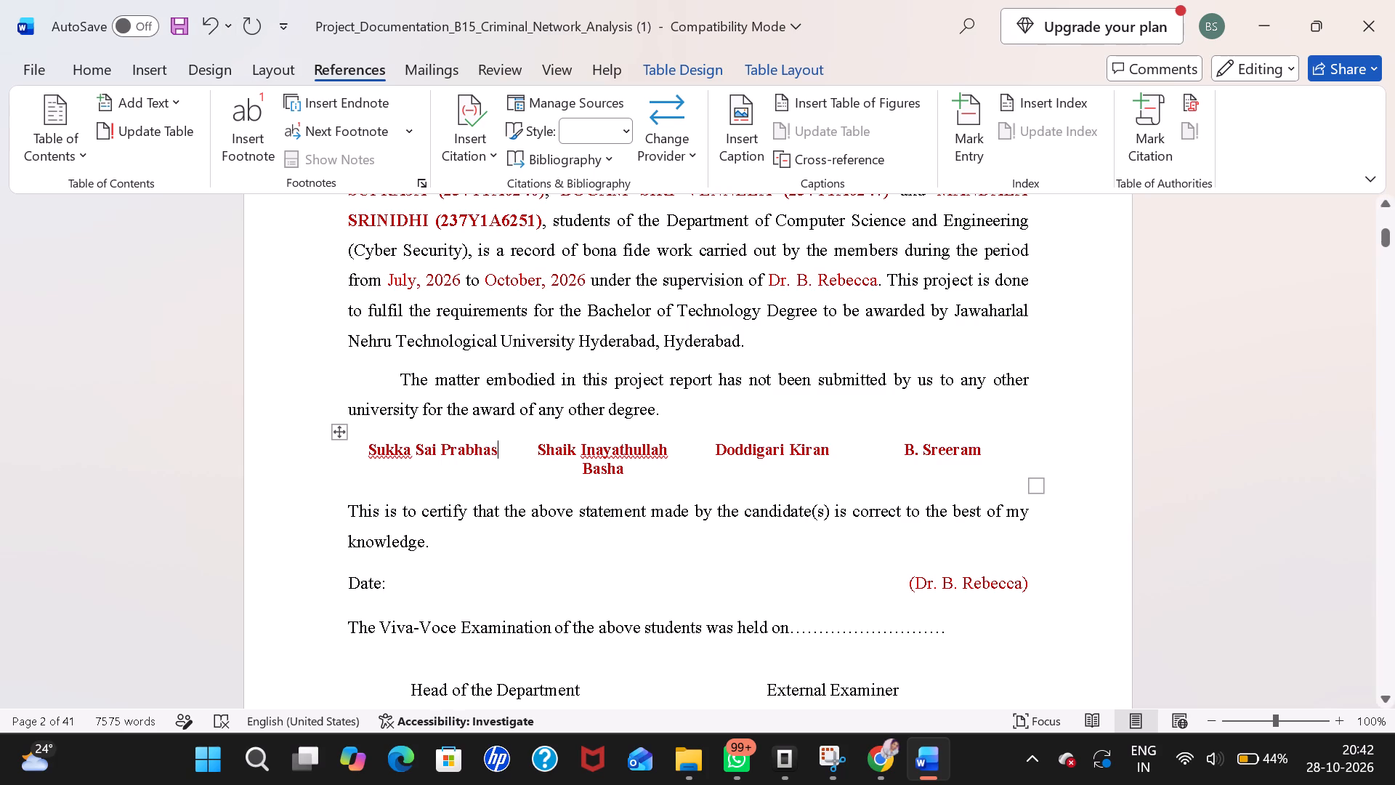
Replace the first word of the second name in the certificate's signature row with the second team member's first two names in title case.
click(567, 449)
key(BackSpace)
key(BackSpace)
key(BackSpace)
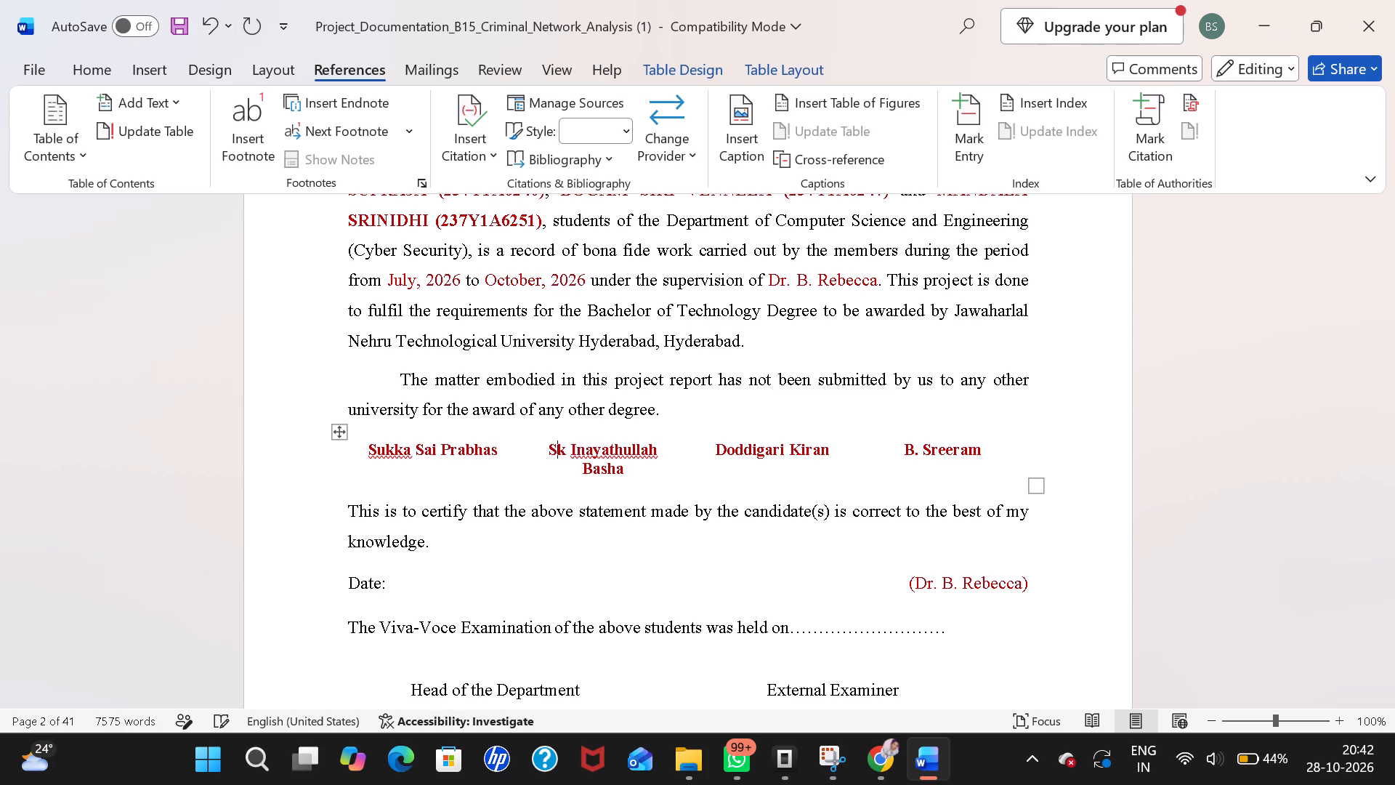
key(BackSpace)
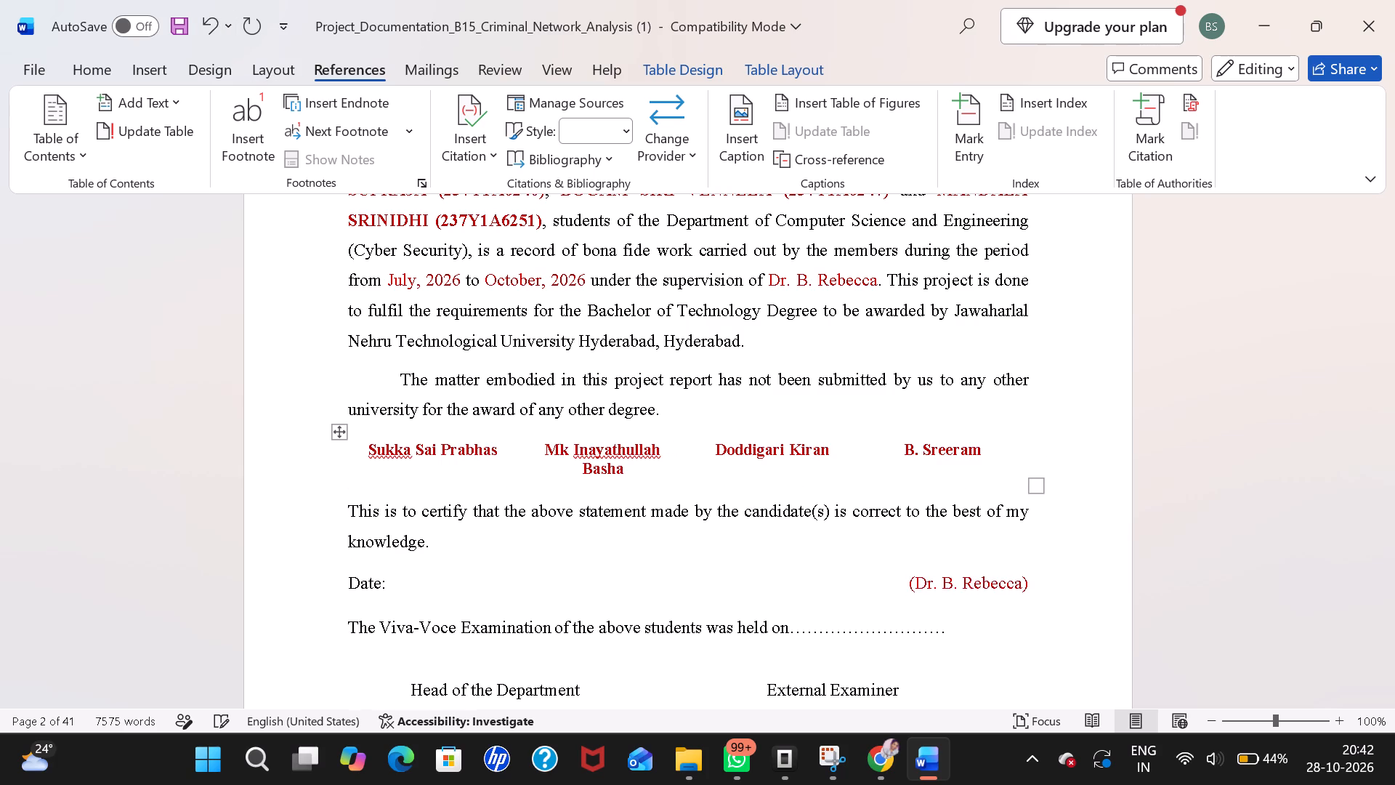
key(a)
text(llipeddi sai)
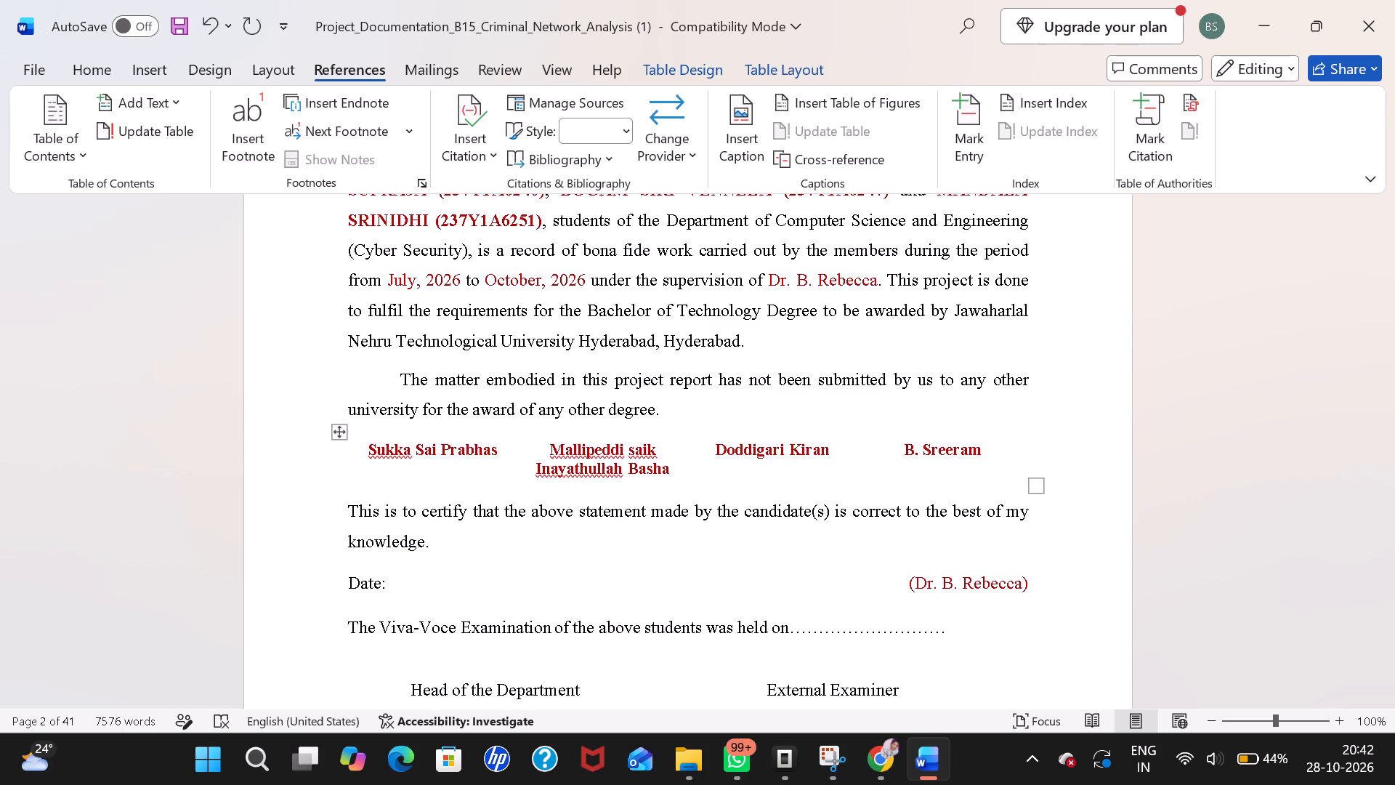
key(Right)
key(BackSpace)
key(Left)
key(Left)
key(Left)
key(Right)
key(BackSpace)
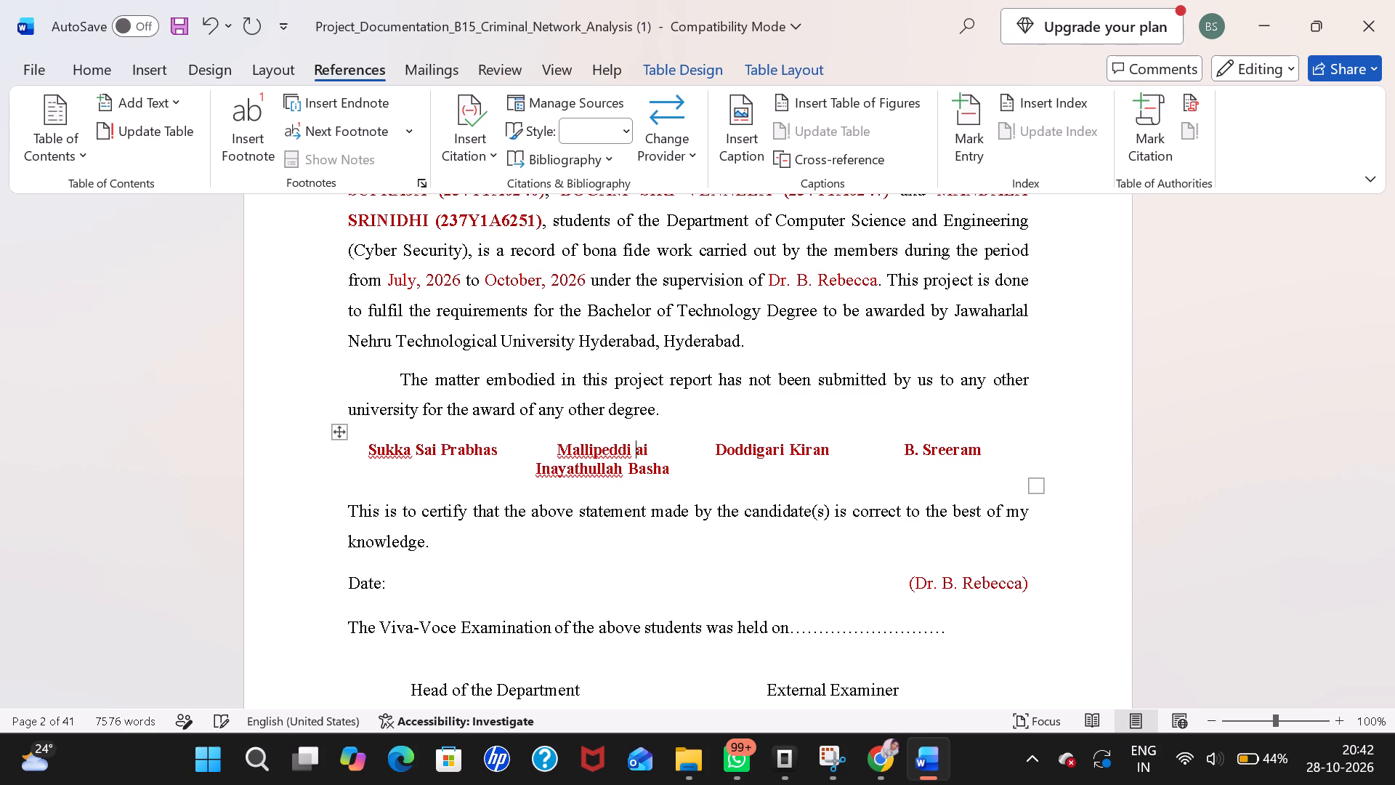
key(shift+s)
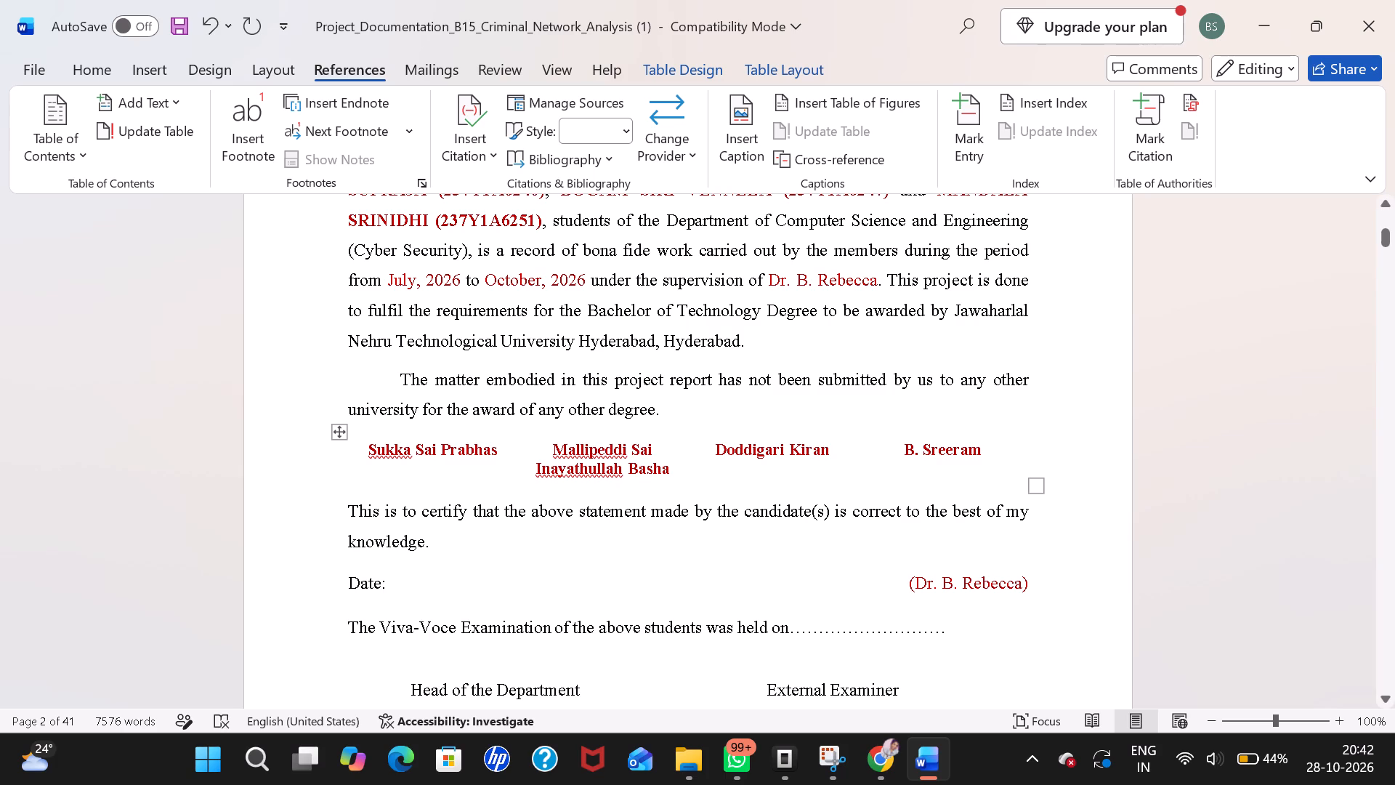
Replace the remaining old words of the second signature name with the second team member's last name in title case.
click(666, 478)
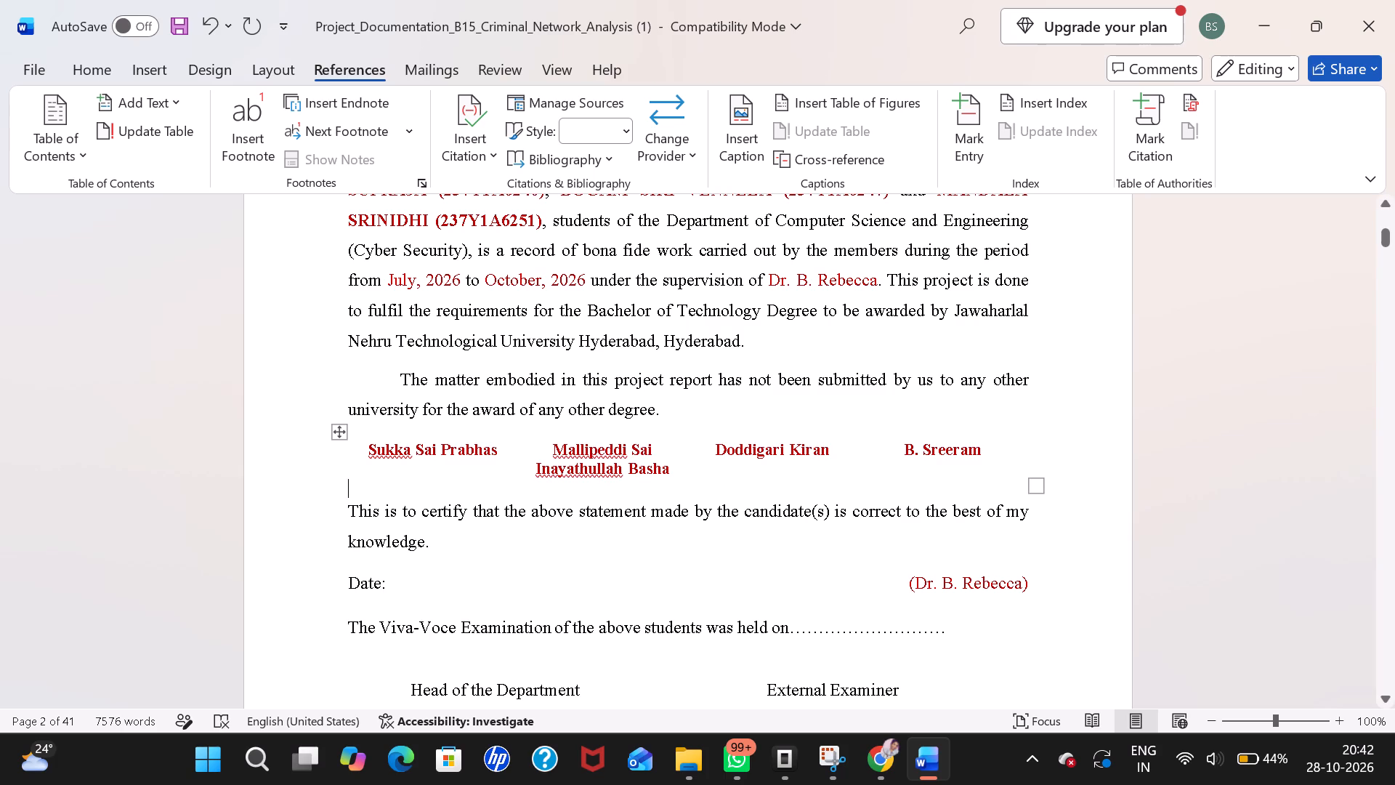
click(657, 472)
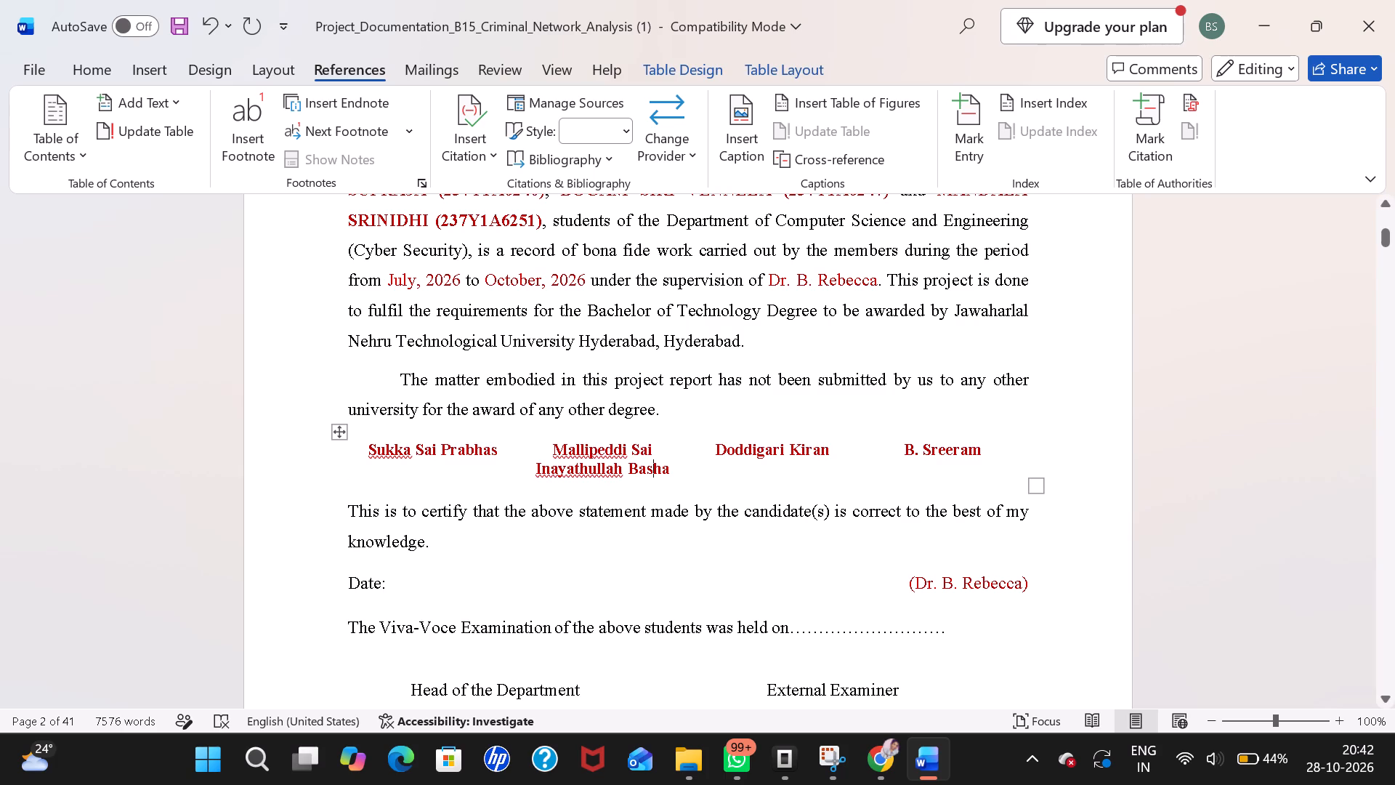
key(Right)
key(Right)
key(BackSpace)
key(BackSpace)
key(BackSpace)
key(BackSpace)
key(BackSpace)
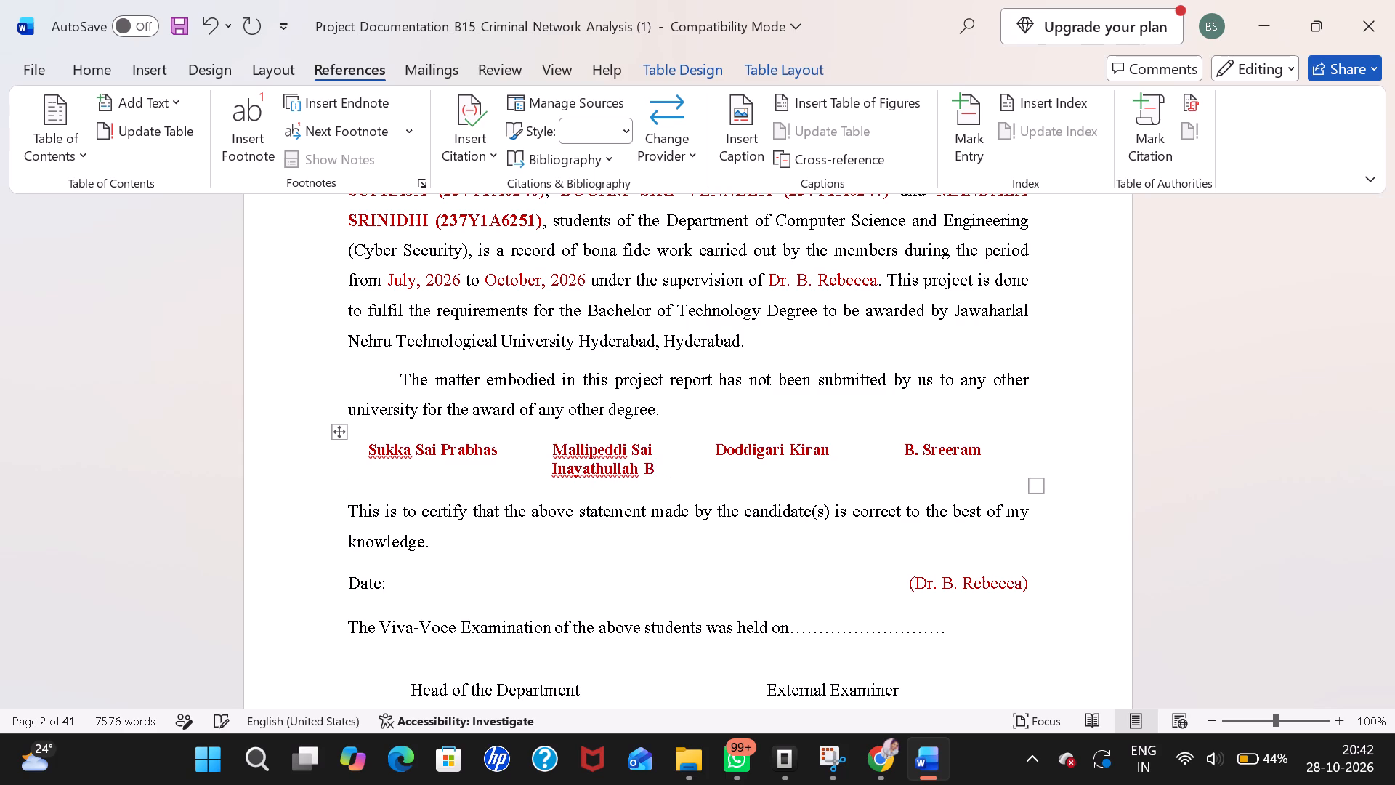
key(BackSpace)
key(BackSpace)
key(BackSpace)
key(BackSpace)
key(BackSpace)
key(BackSpace)
key(BackSpace)
key(BackSpace)
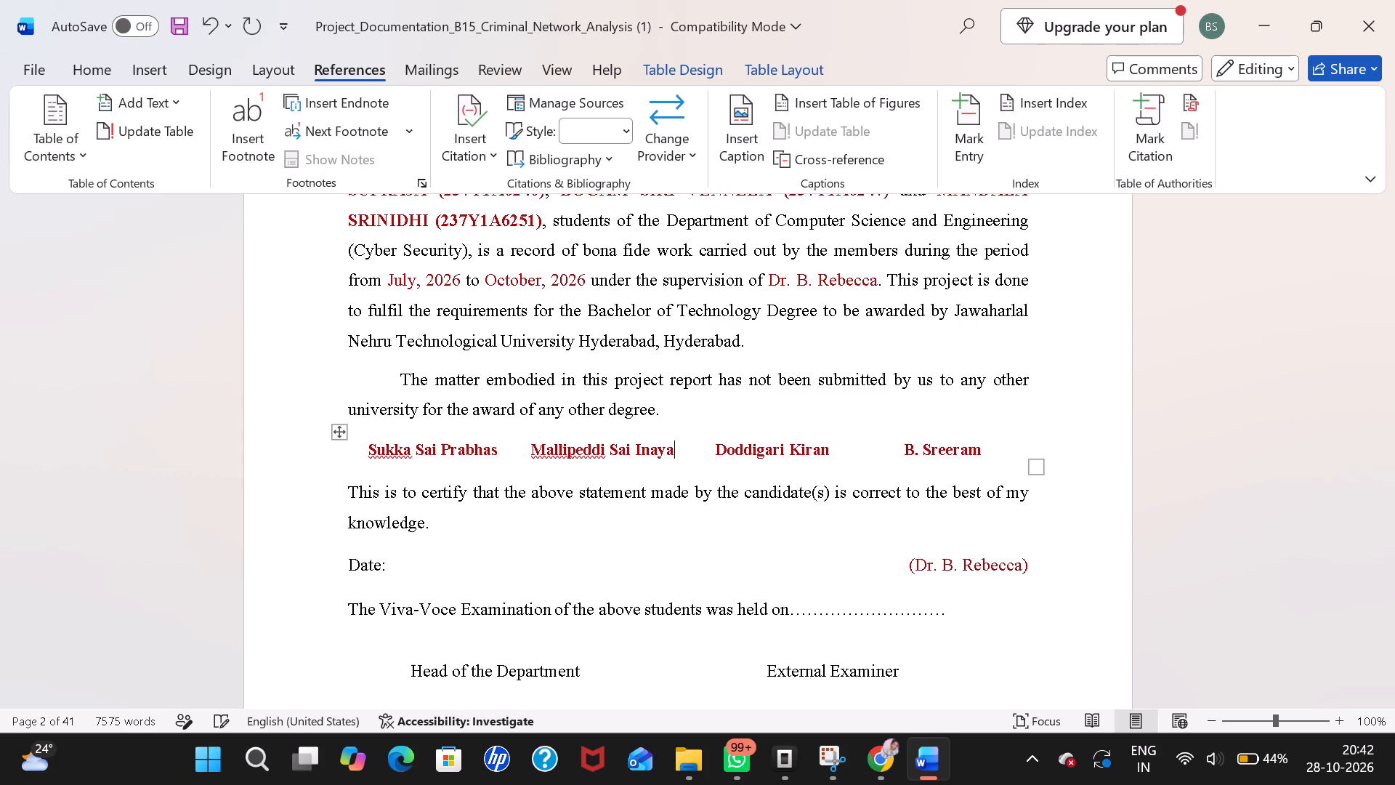
key(BackSpace)
key(BackSpace)
key(BackSpace)
key(BackSpace)
key(BackSpace)
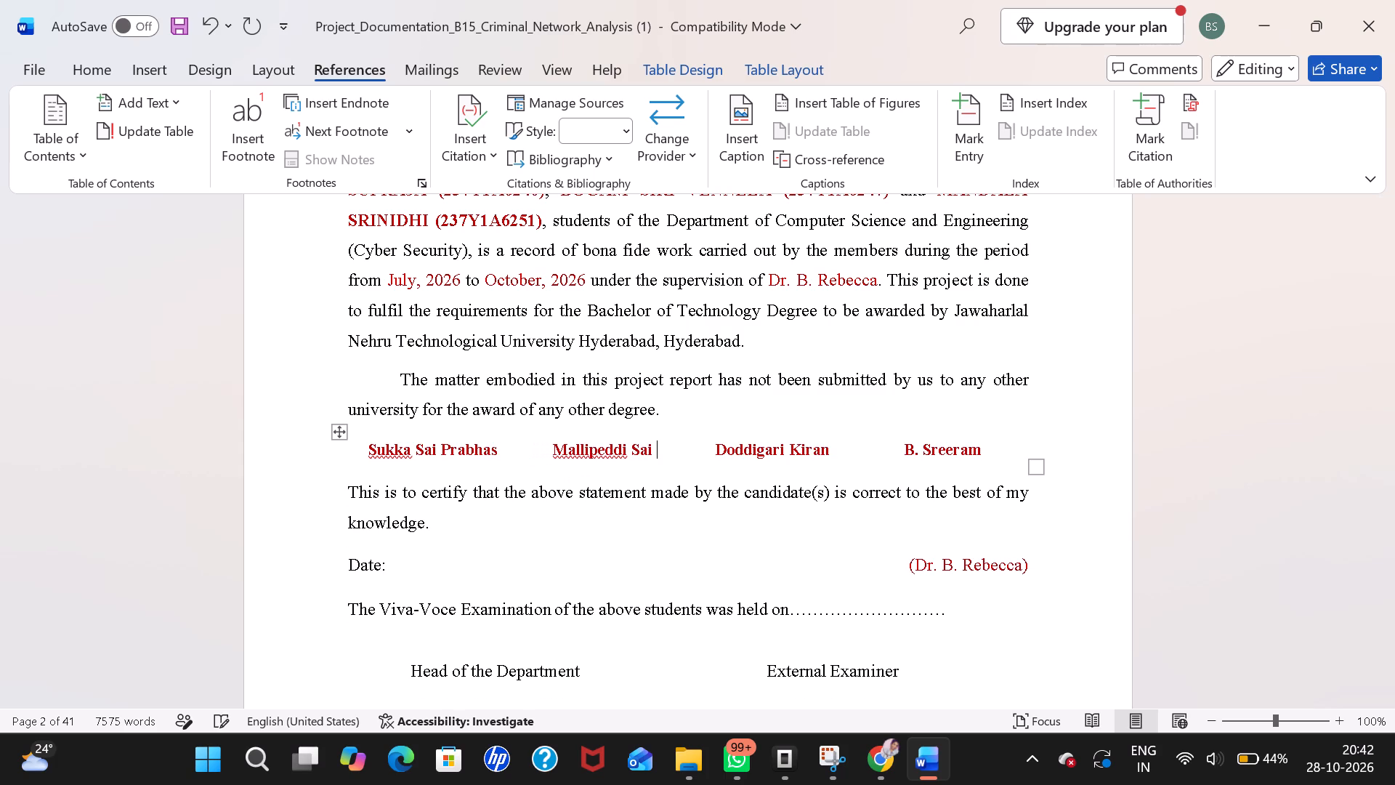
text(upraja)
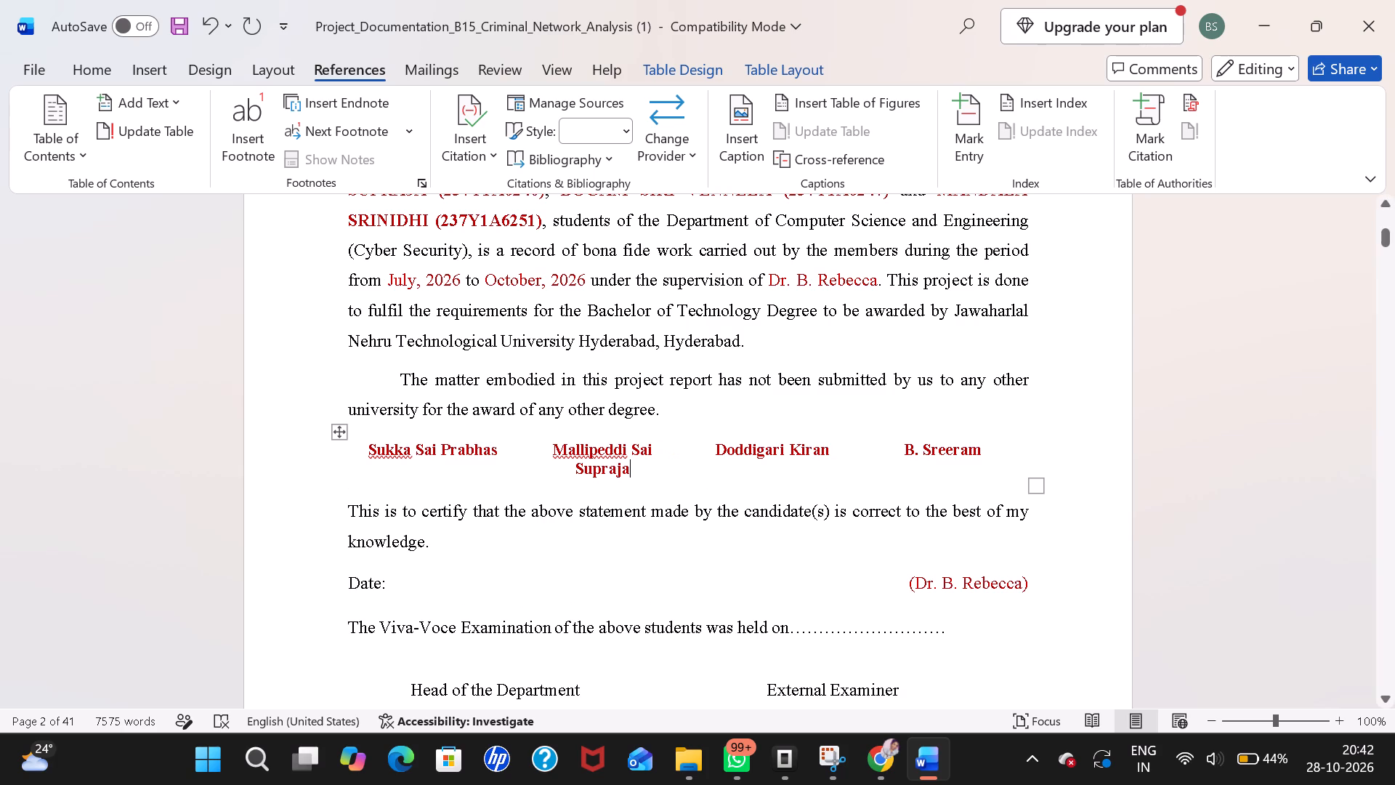
Replace the third name in the certificate's signature row with the third team member's full name in title case.
click(817, 463)
key(Right)
key(BackSpace)
key(BackSpace)
key(BackSpace)
key(BackSpace)
key(BackSpace)
key(BackSpace)
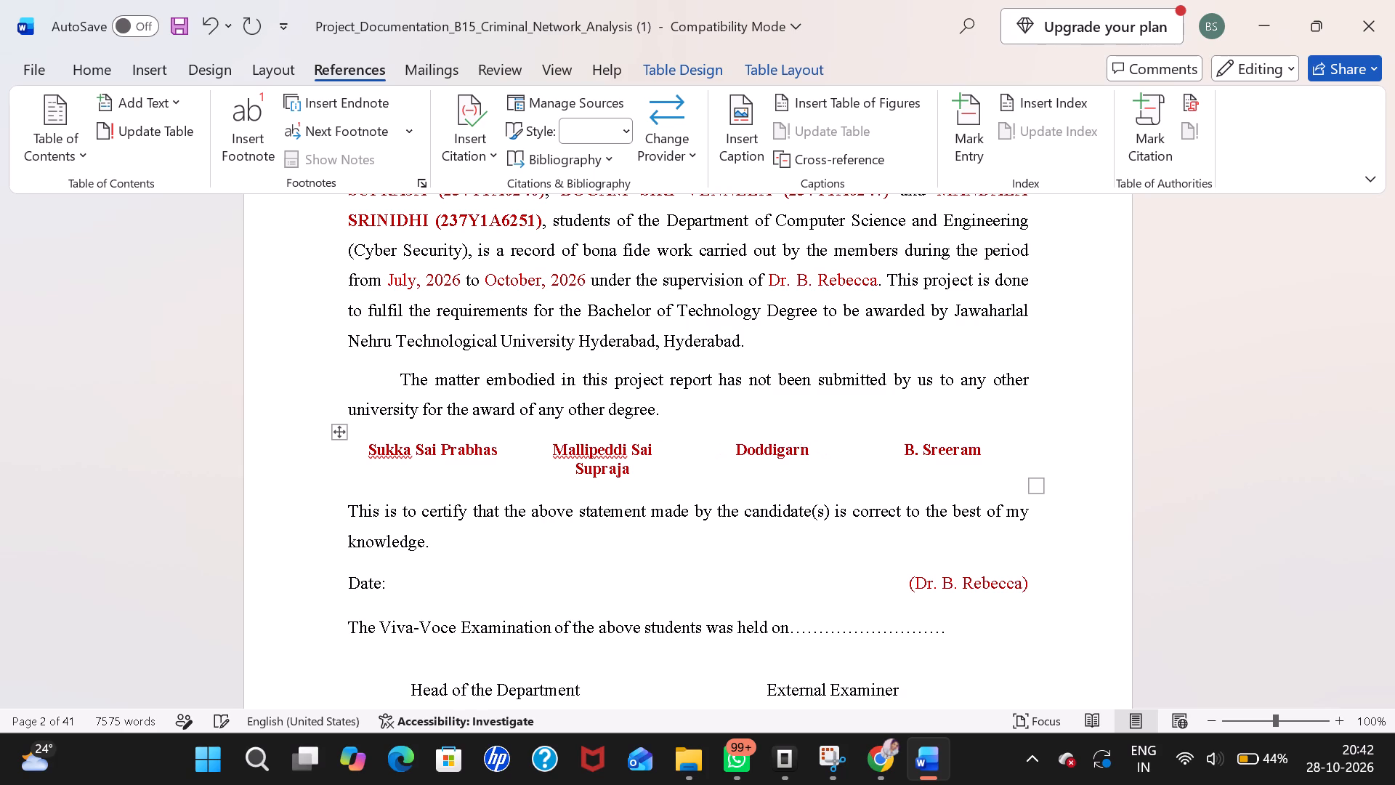
key(BackSpace)
key(BackSpace)
key(BackSpace)
key(BackSpace)
key(BackSpace)
key(BackSpace)
key(BackSpace)
key(BackSpace)
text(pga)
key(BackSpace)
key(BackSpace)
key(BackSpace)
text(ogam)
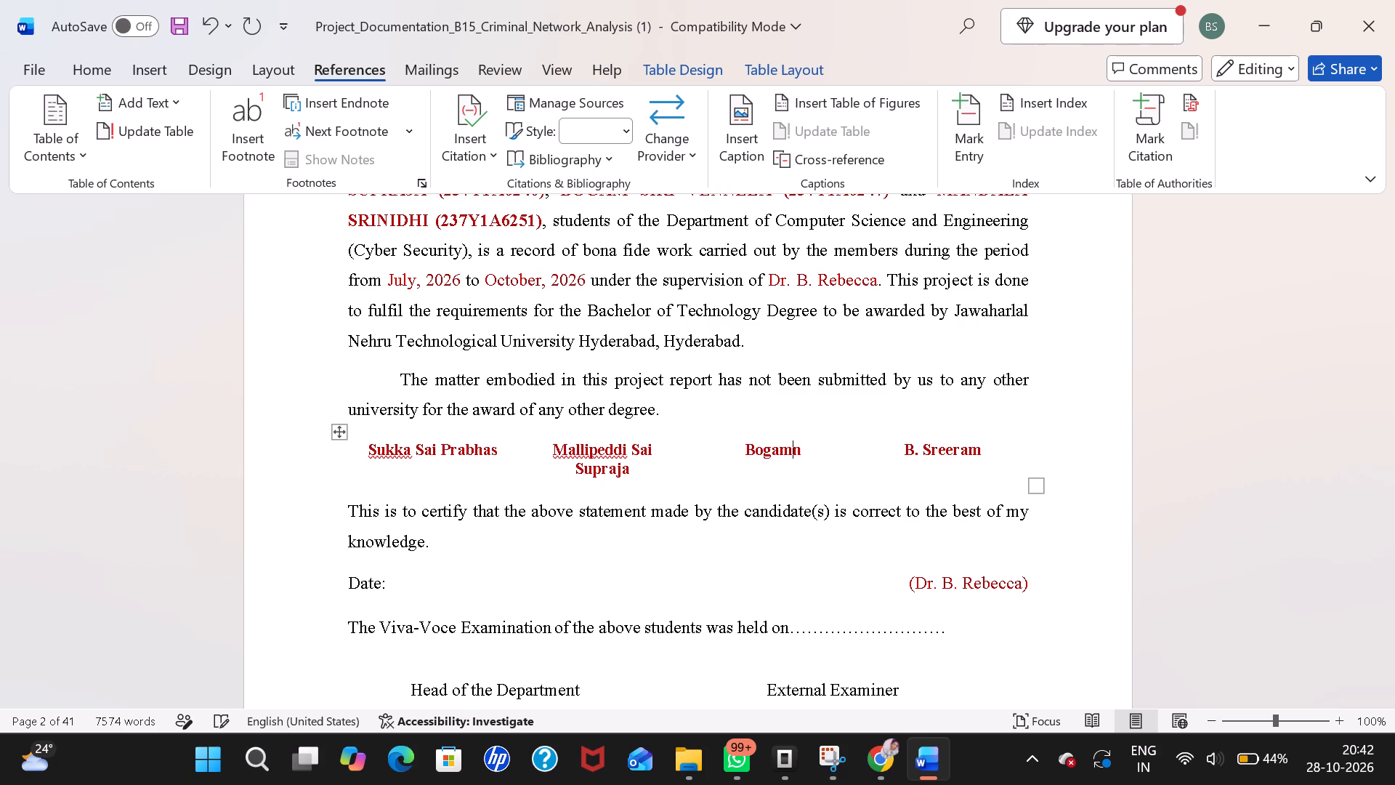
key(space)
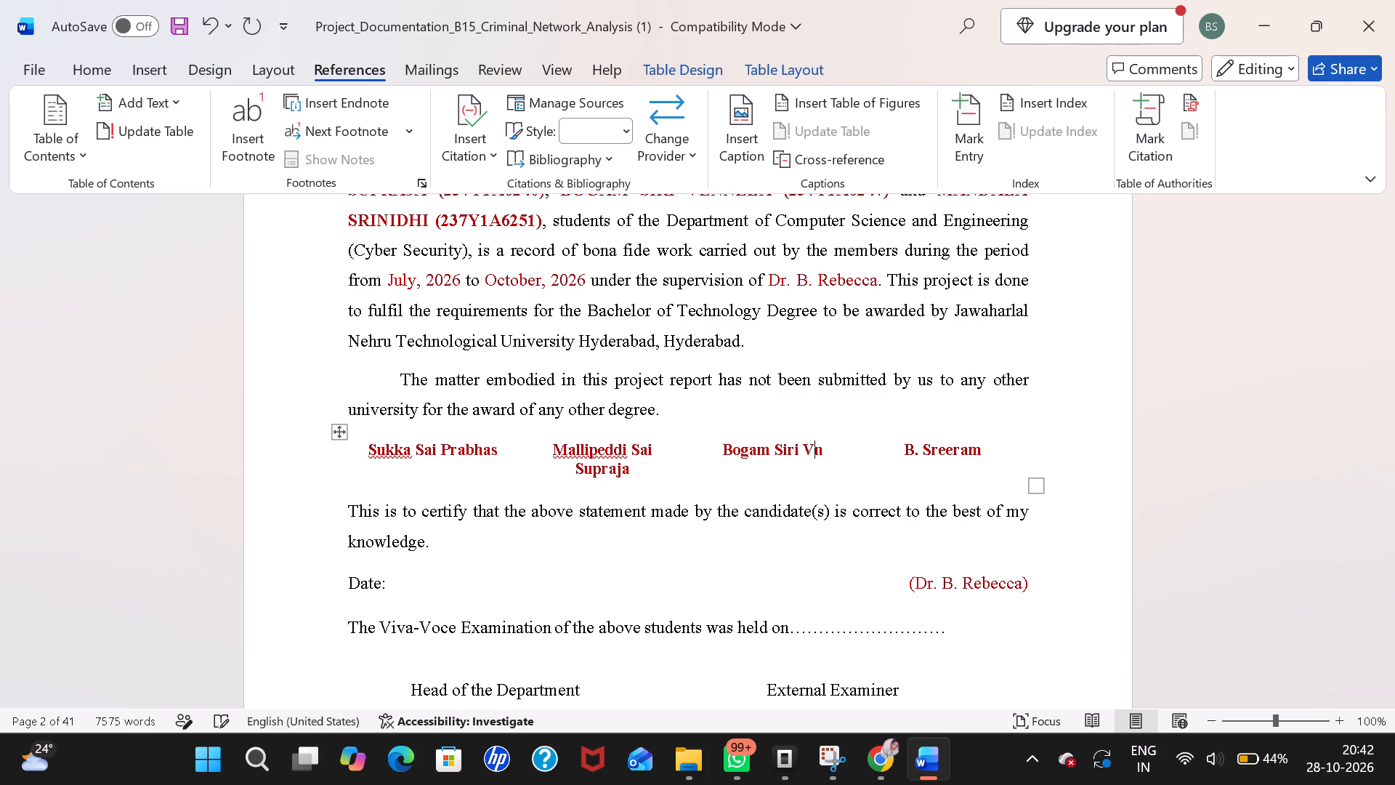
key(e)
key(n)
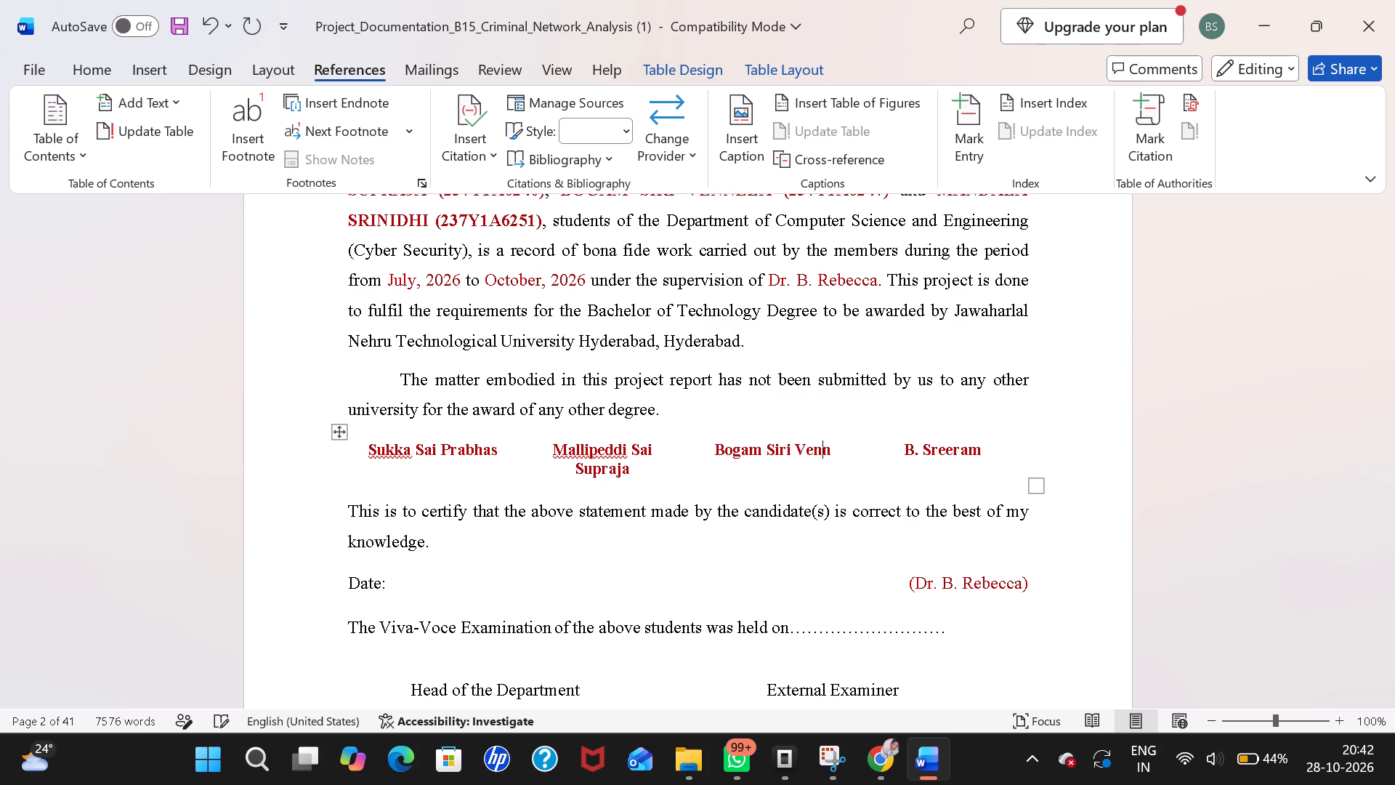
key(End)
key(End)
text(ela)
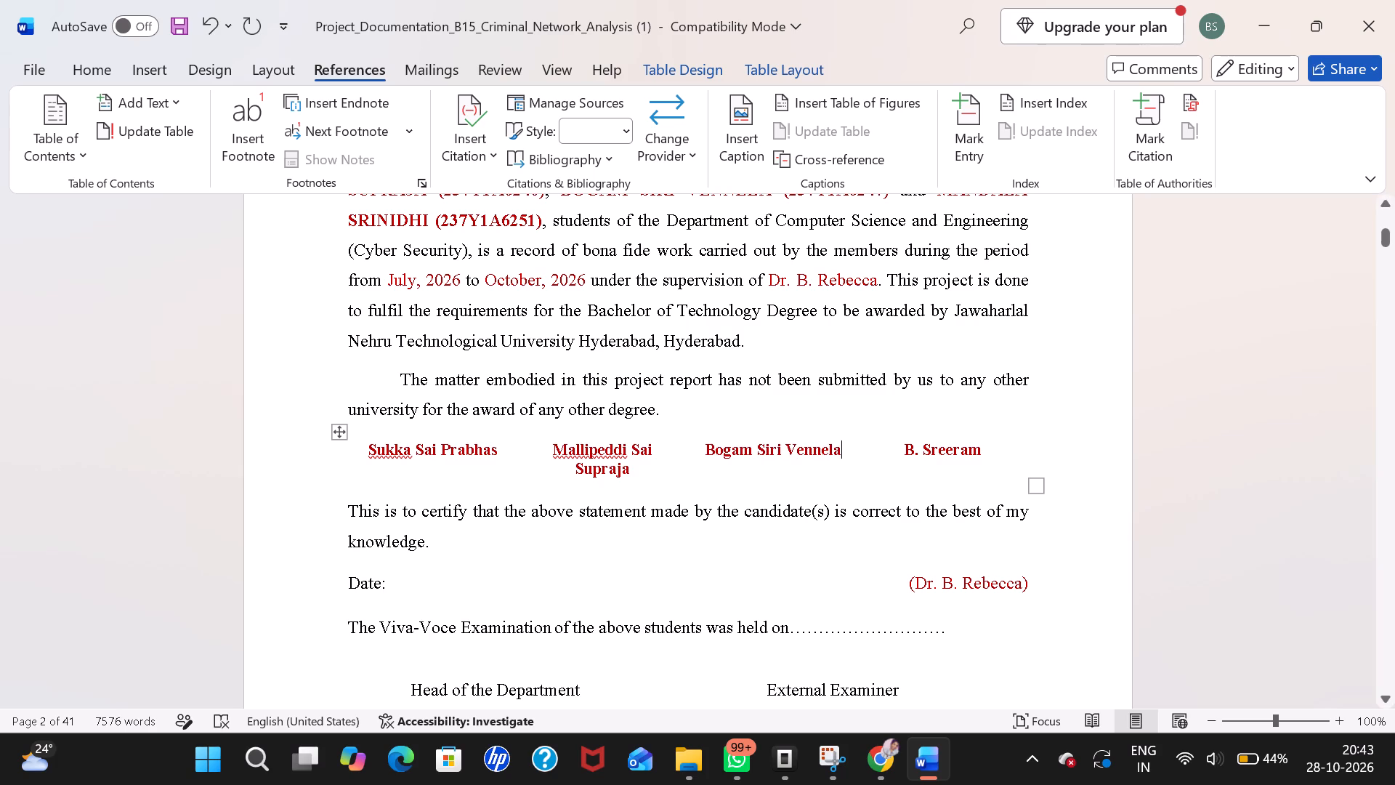
Replace the fourth name in the certificate's signature row with the fourth team member's full name in title case.
click(943, 451)
key(BackSpace)
key(BackSpace)
key(BackSpace)
key(BackSpace)
key(BackSpace)
key(BackSpace)
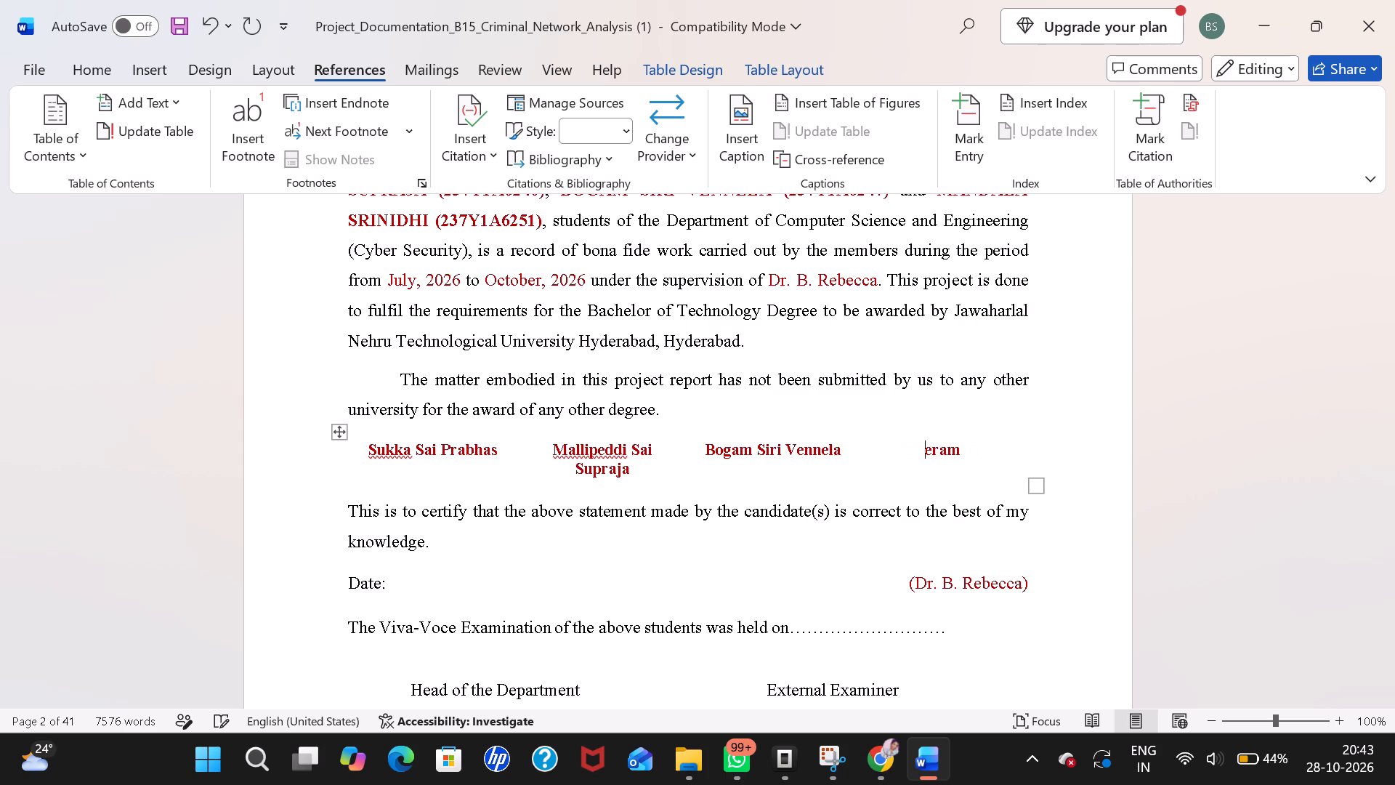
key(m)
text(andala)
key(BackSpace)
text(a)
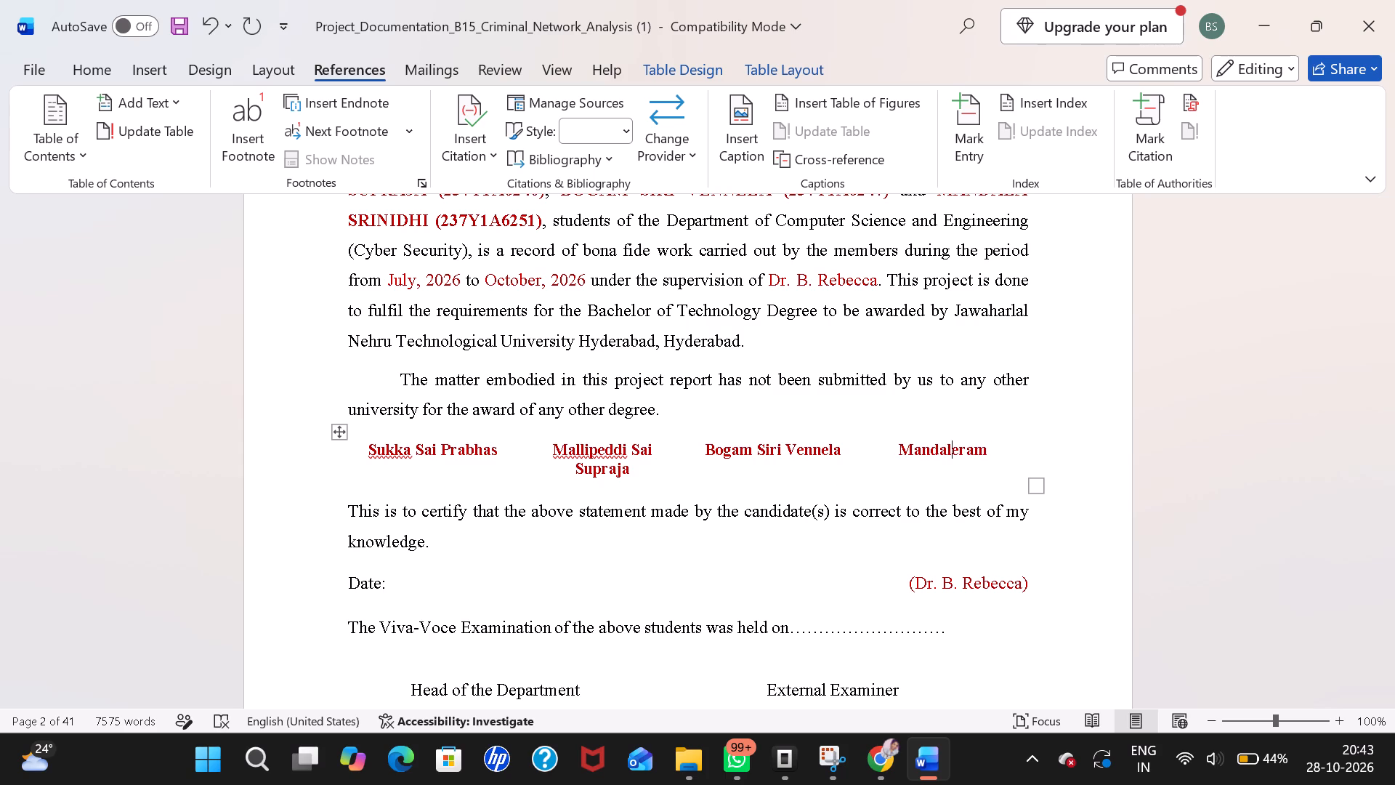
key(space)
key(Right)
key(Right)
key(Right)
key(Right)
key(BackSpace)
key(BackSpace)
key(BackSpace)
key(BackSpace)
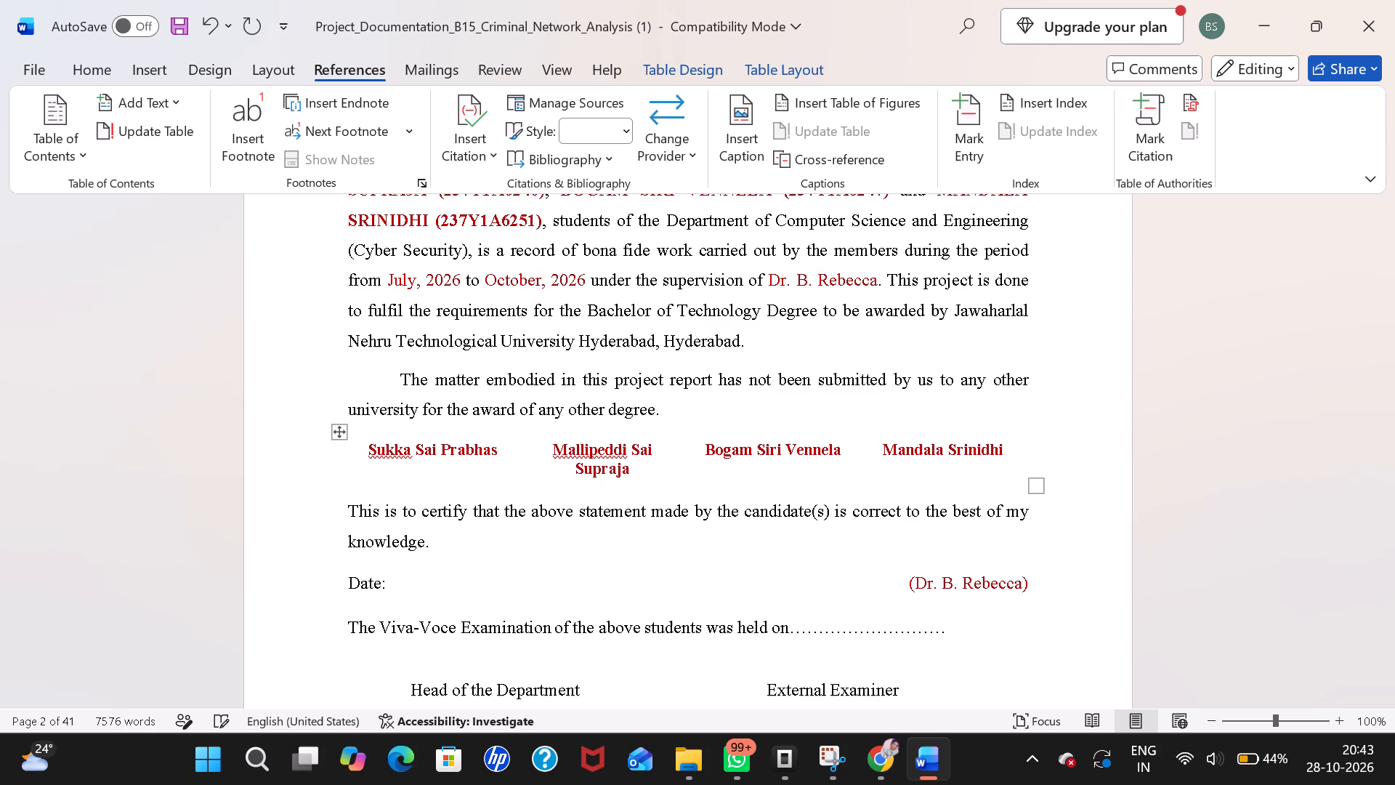
Ignore all spelling flags for the first word of the first team member's name in the certificate's signature row.
scroll(903, 389, up, 3)
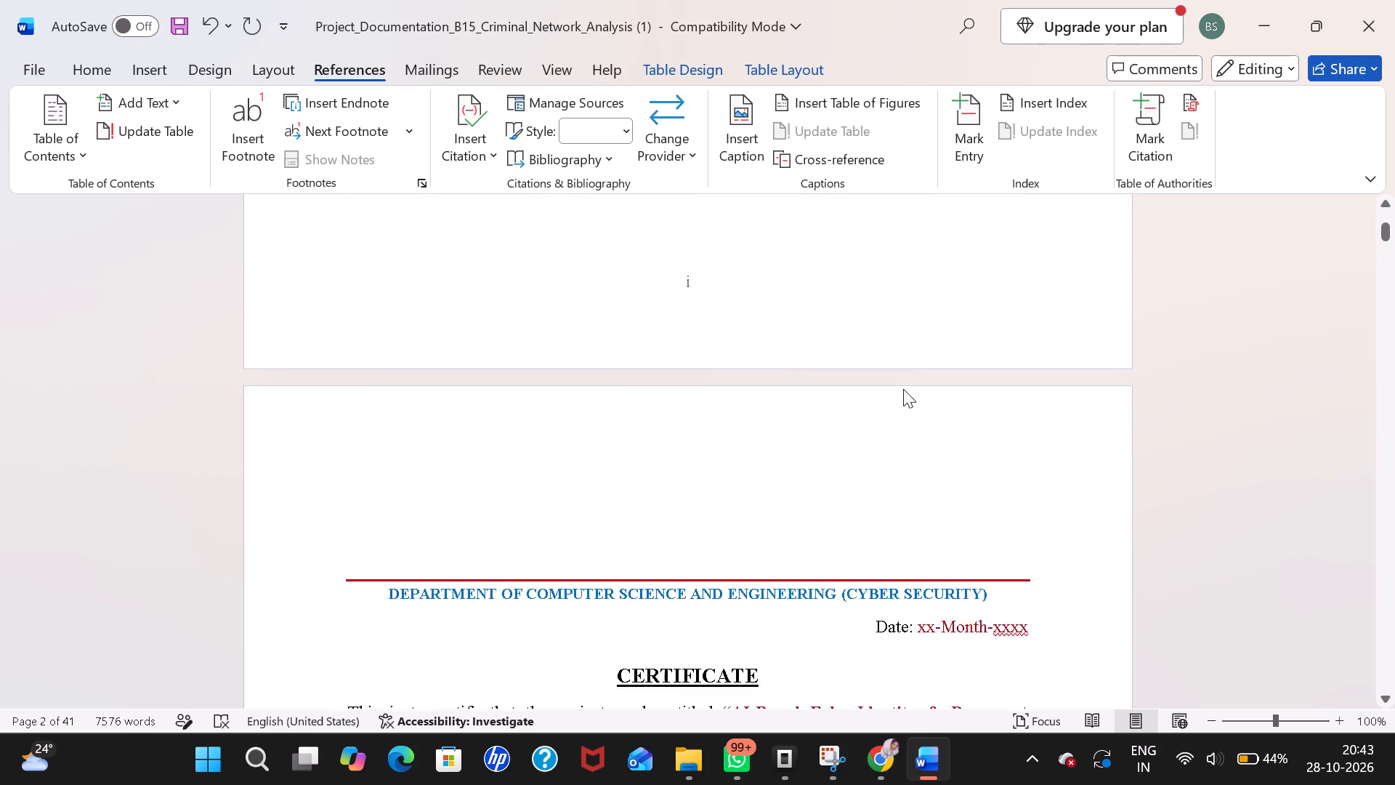
scroll(903, 389, up, 2)
scroll(903, 389, down, 1)
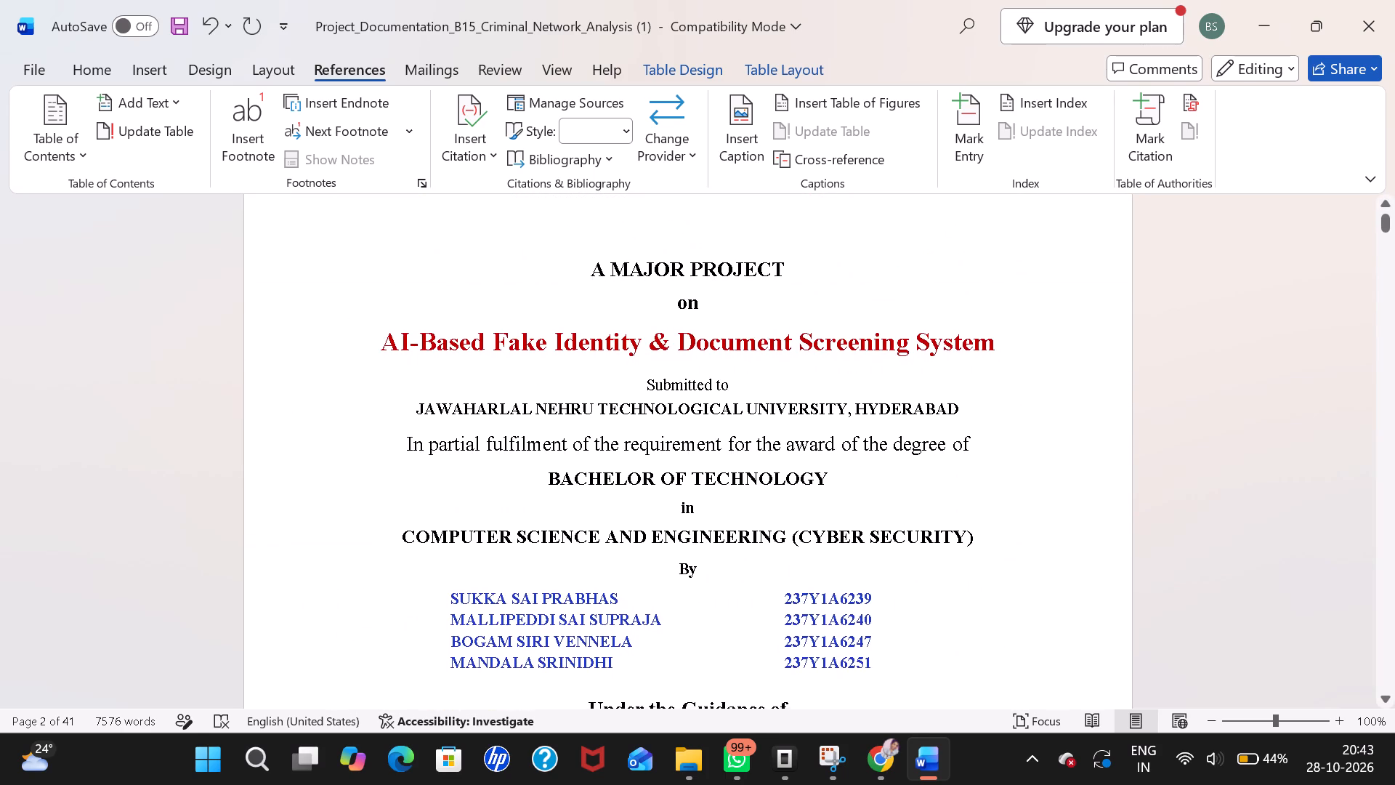
scroll(903, 389, down, 1)
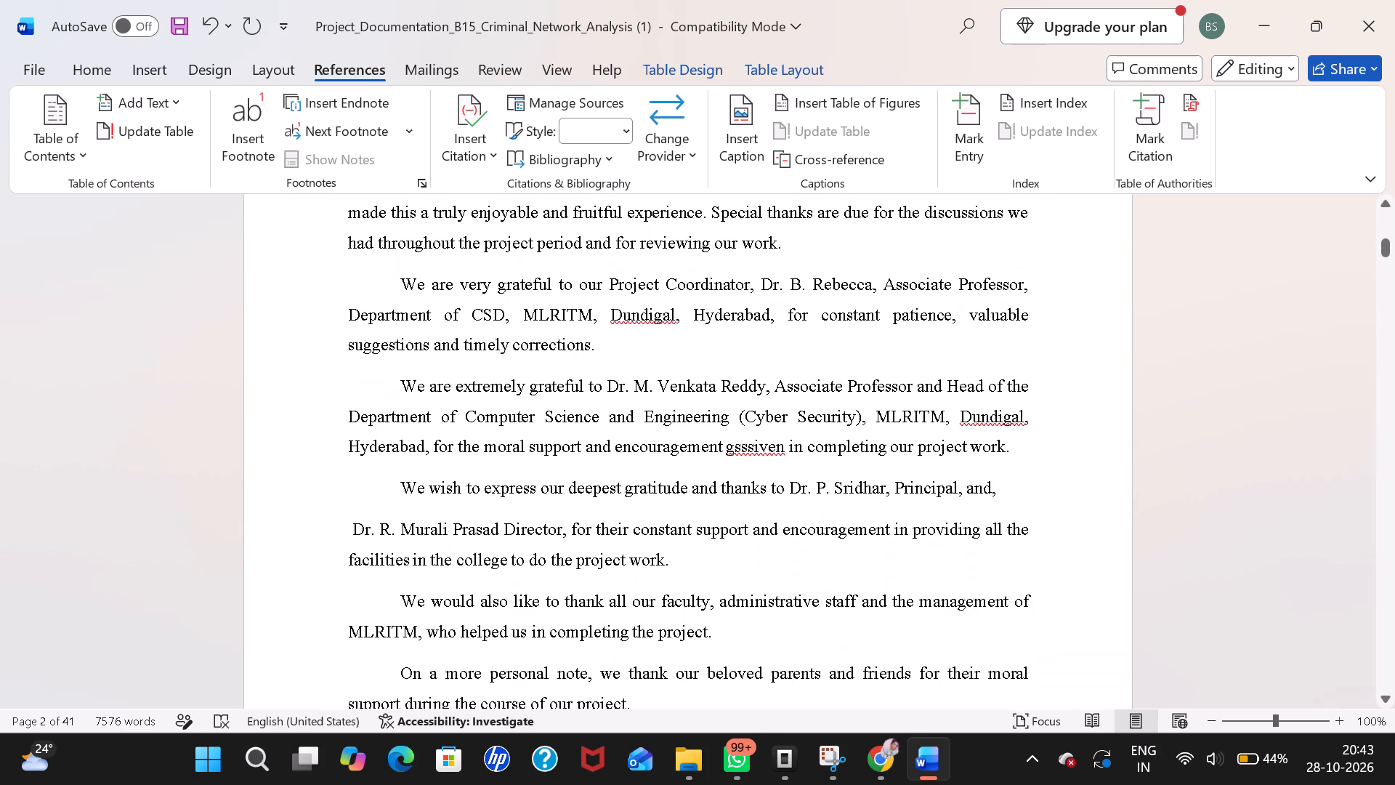
scroll(903, 389, up, 1)
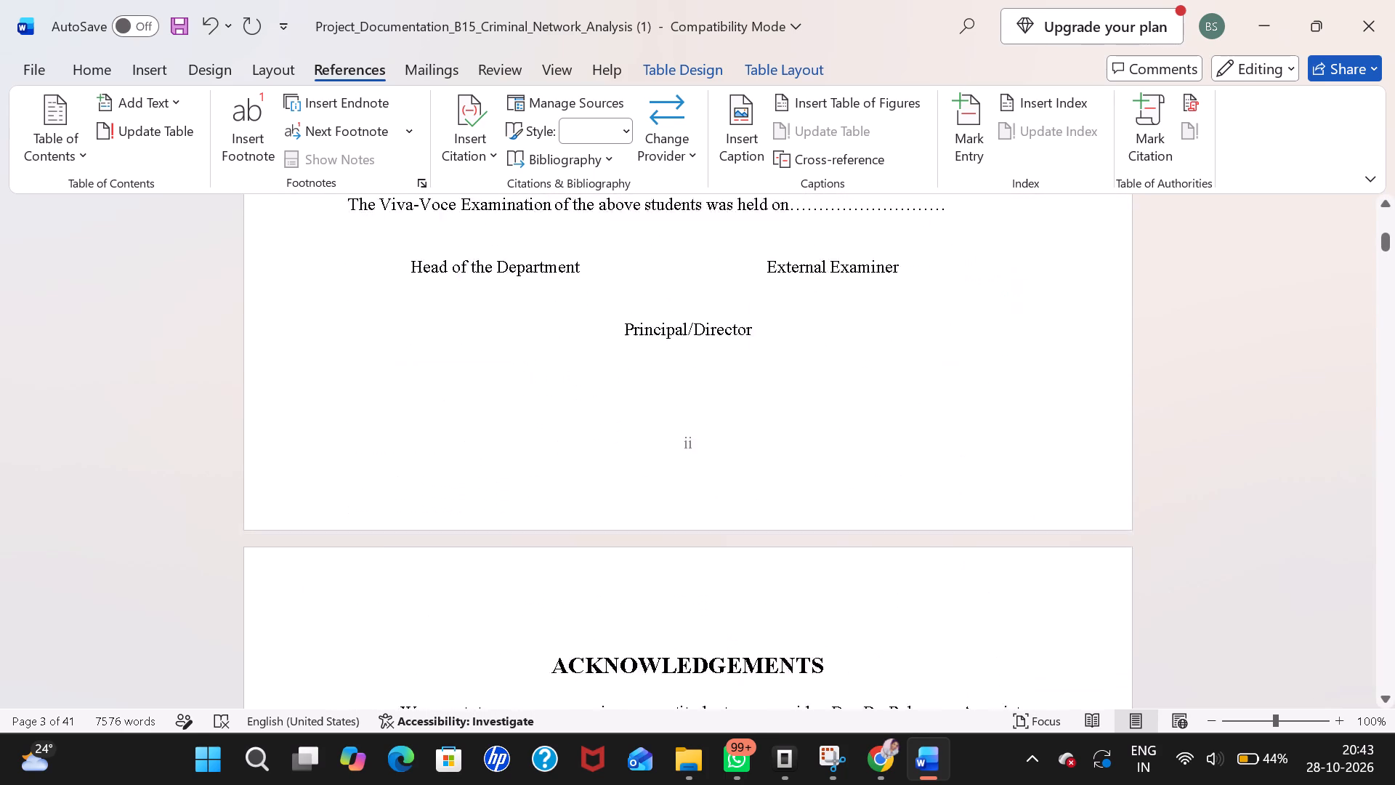
scroll(903, 389, up, 2)
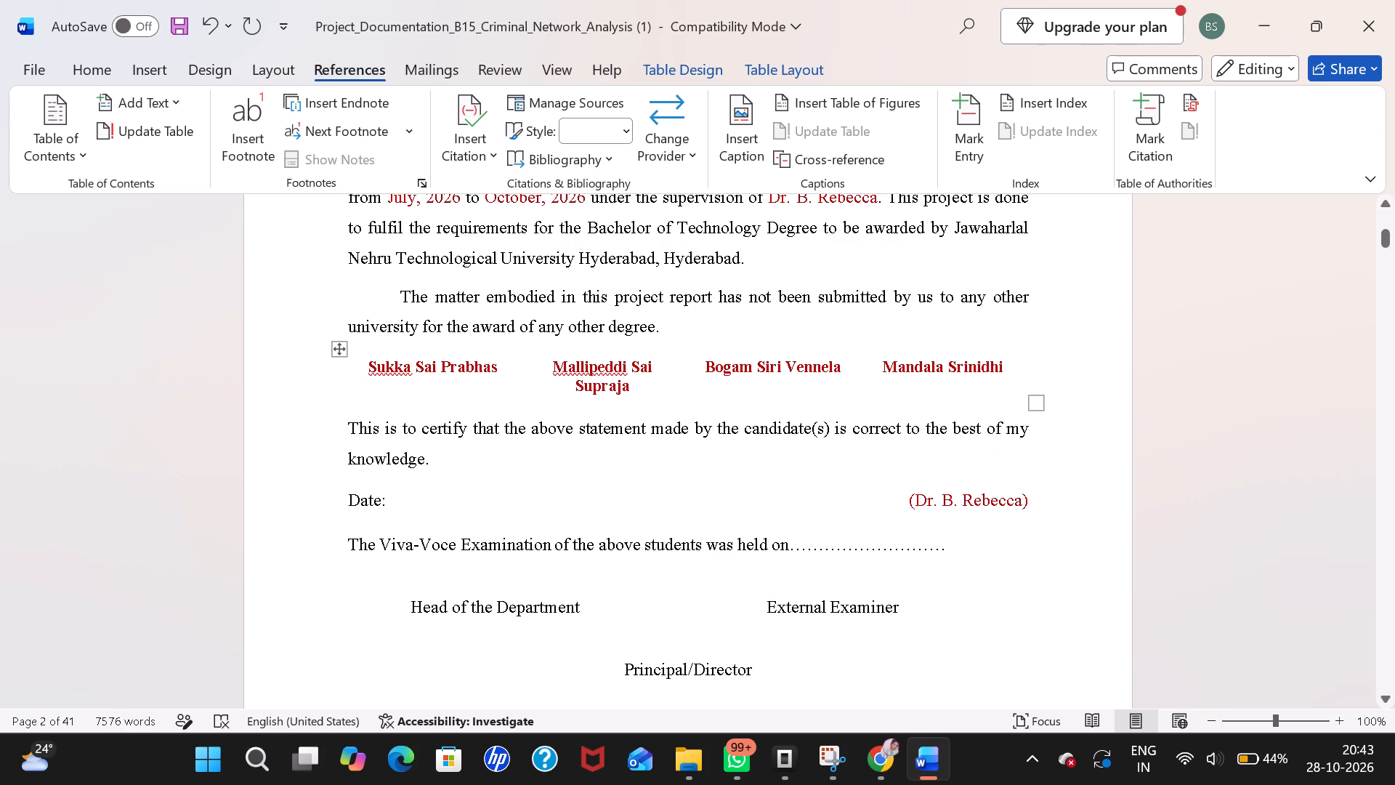
right_click(387, 370)
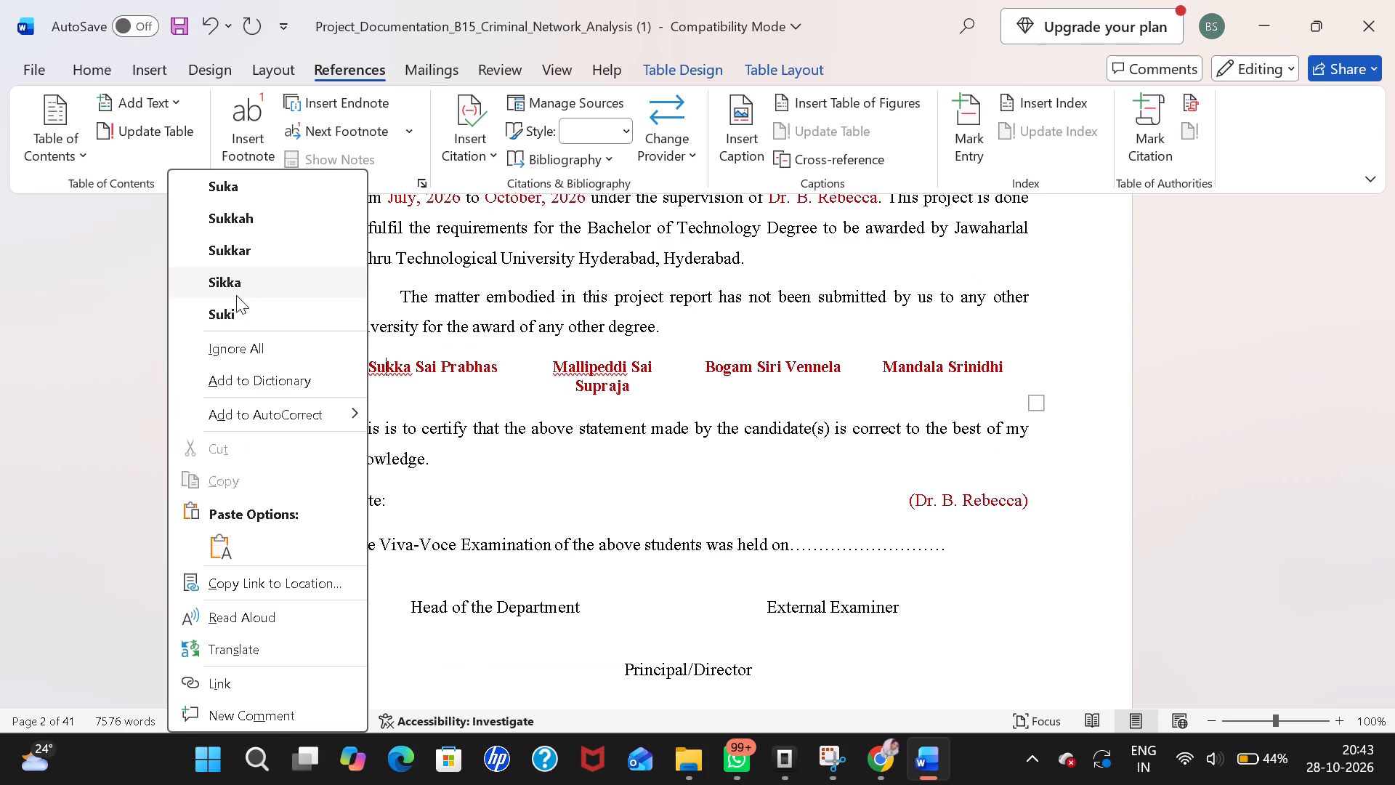
click(236, 341)
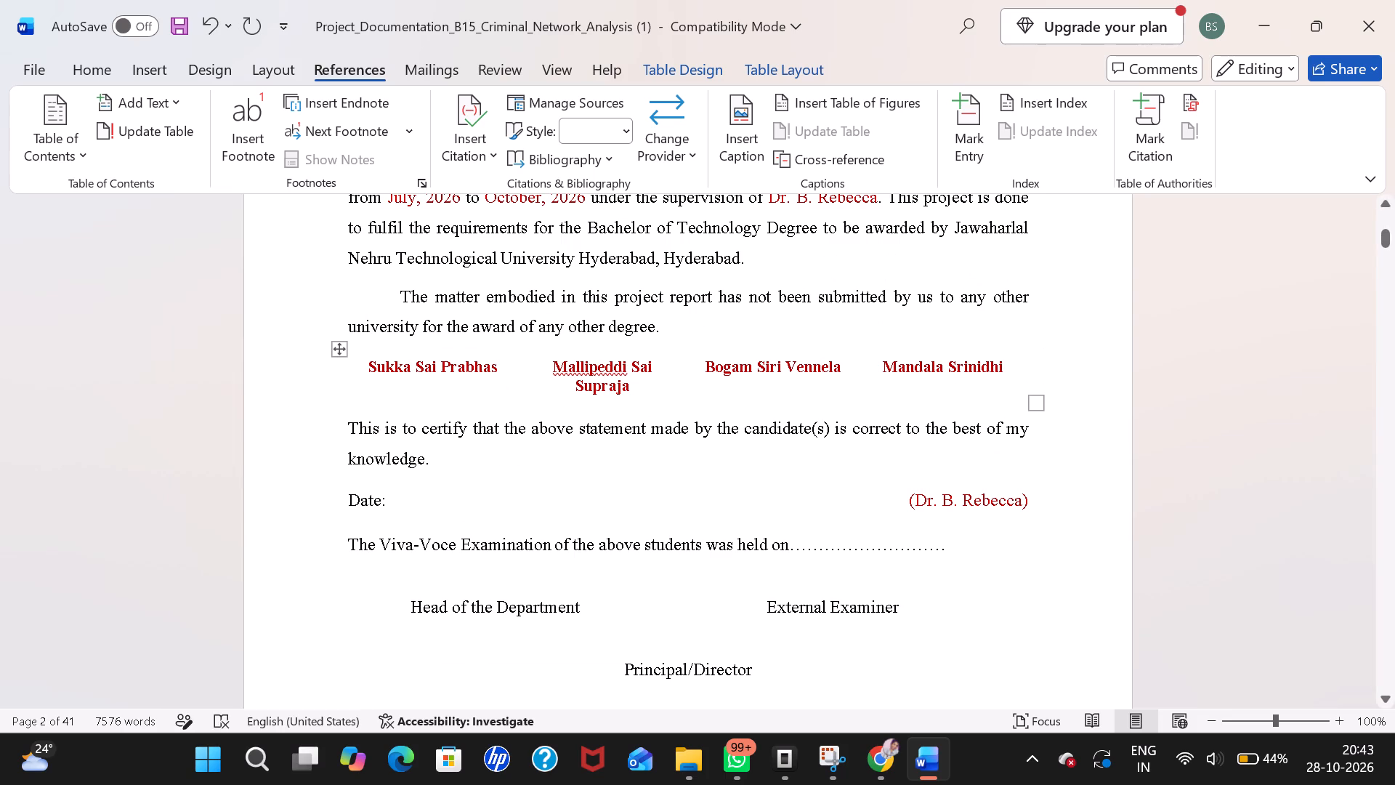
Ignore all spelling flags for the first word of the second team member's name in the certificate's signature row.
right_click(576, 363)
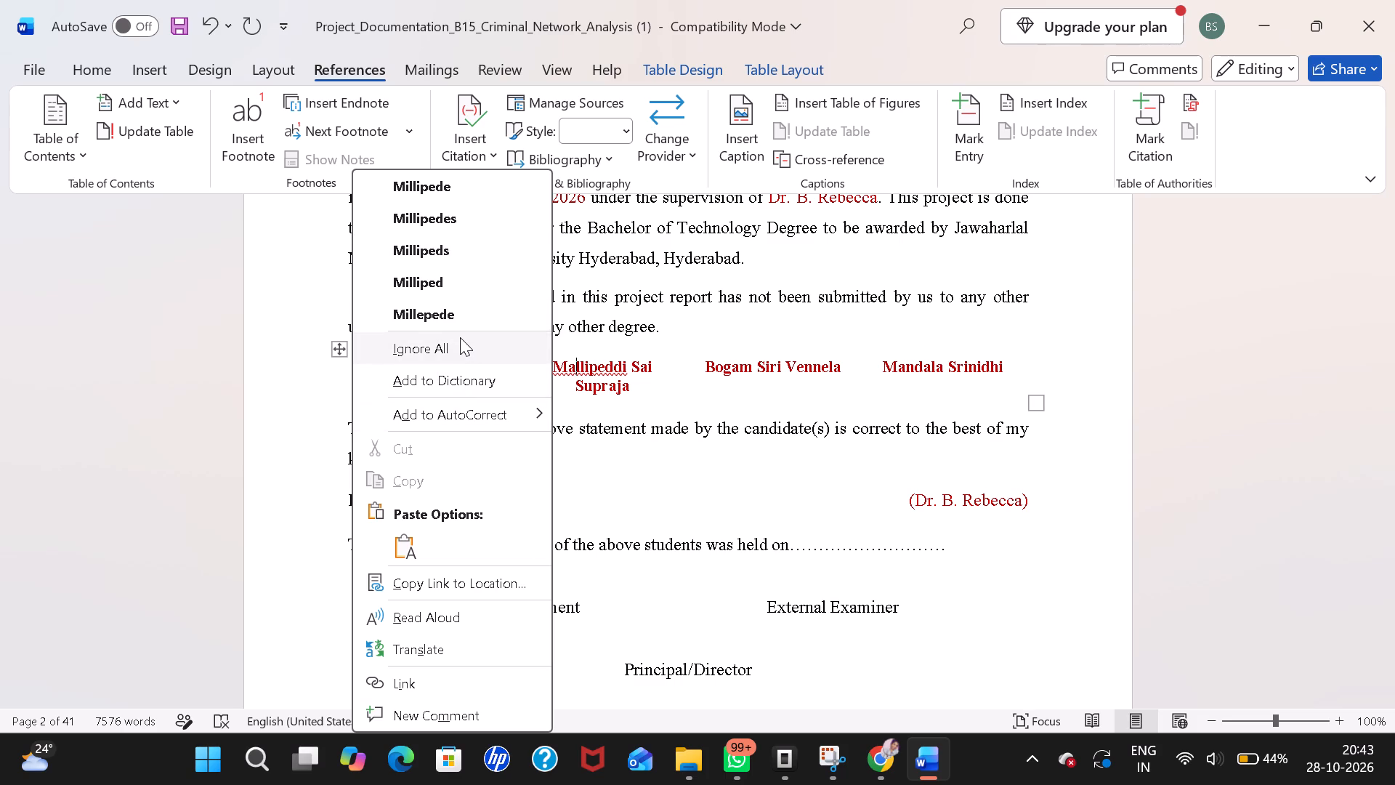
click(460, 337)
Look through the certificate, acknowledgements, table of contents, front-matter lists, abstract and Chapter 1 for content still needing adaptation.
scroll(551, 368, up, 1)
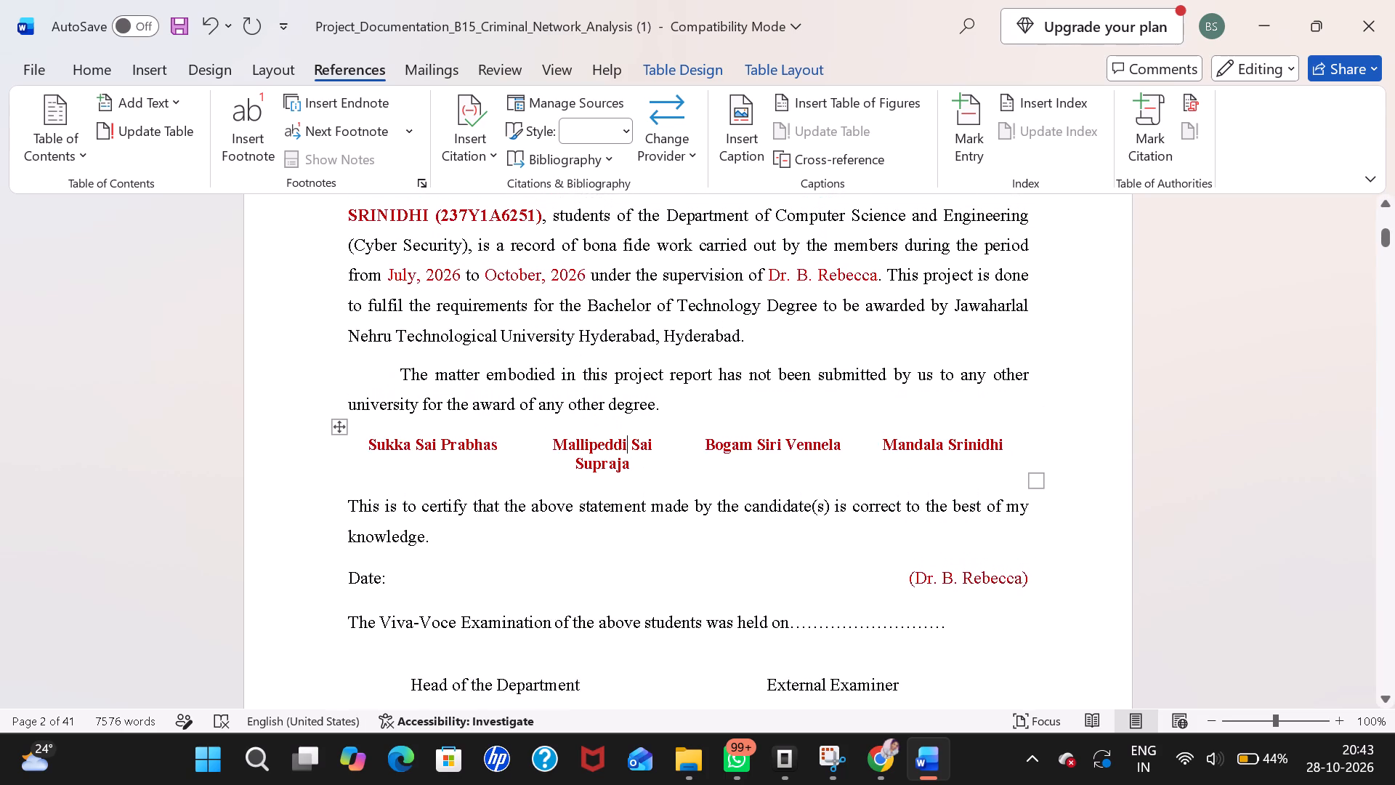
scroll(551, 368, up, 1)
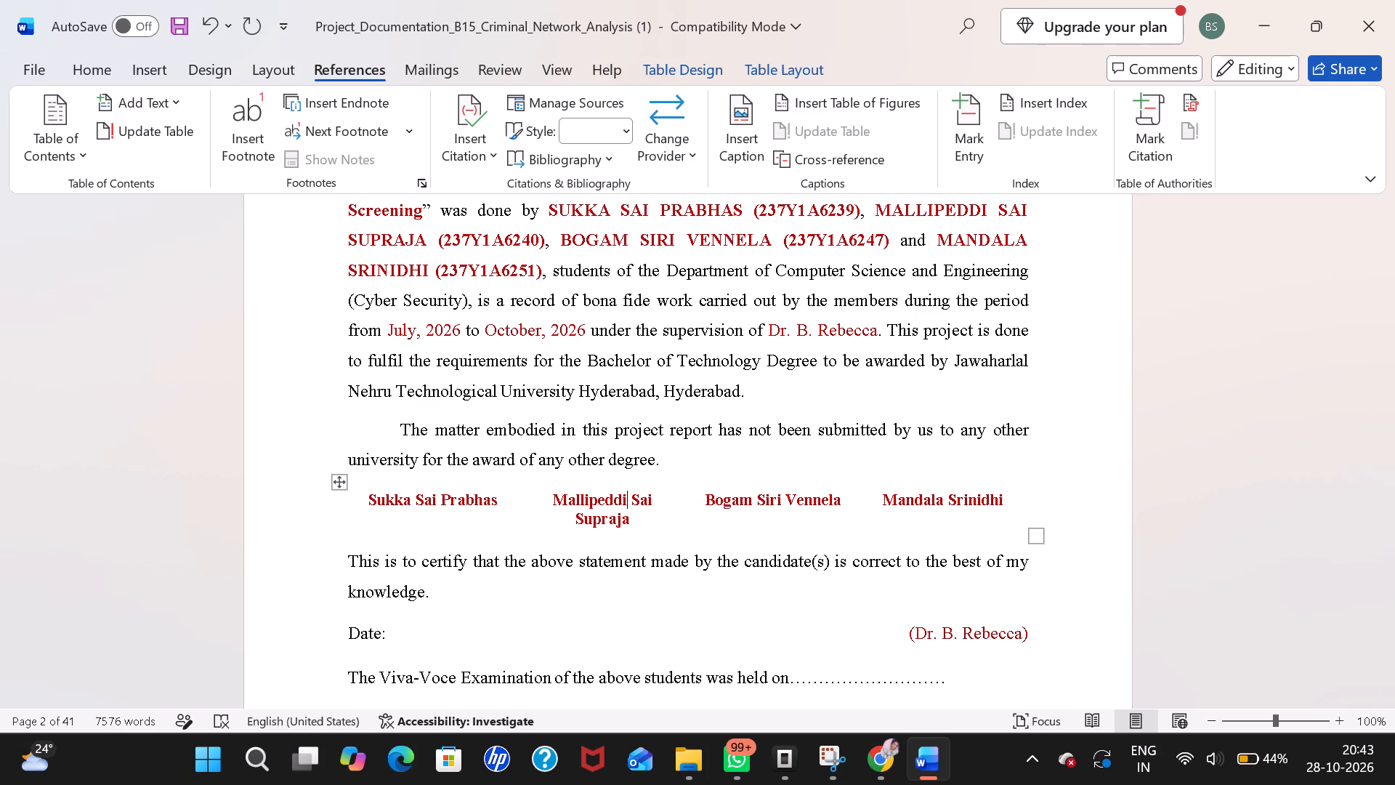
scroll(551, 368, down, 2)
scroll(793, 330, down, 2)
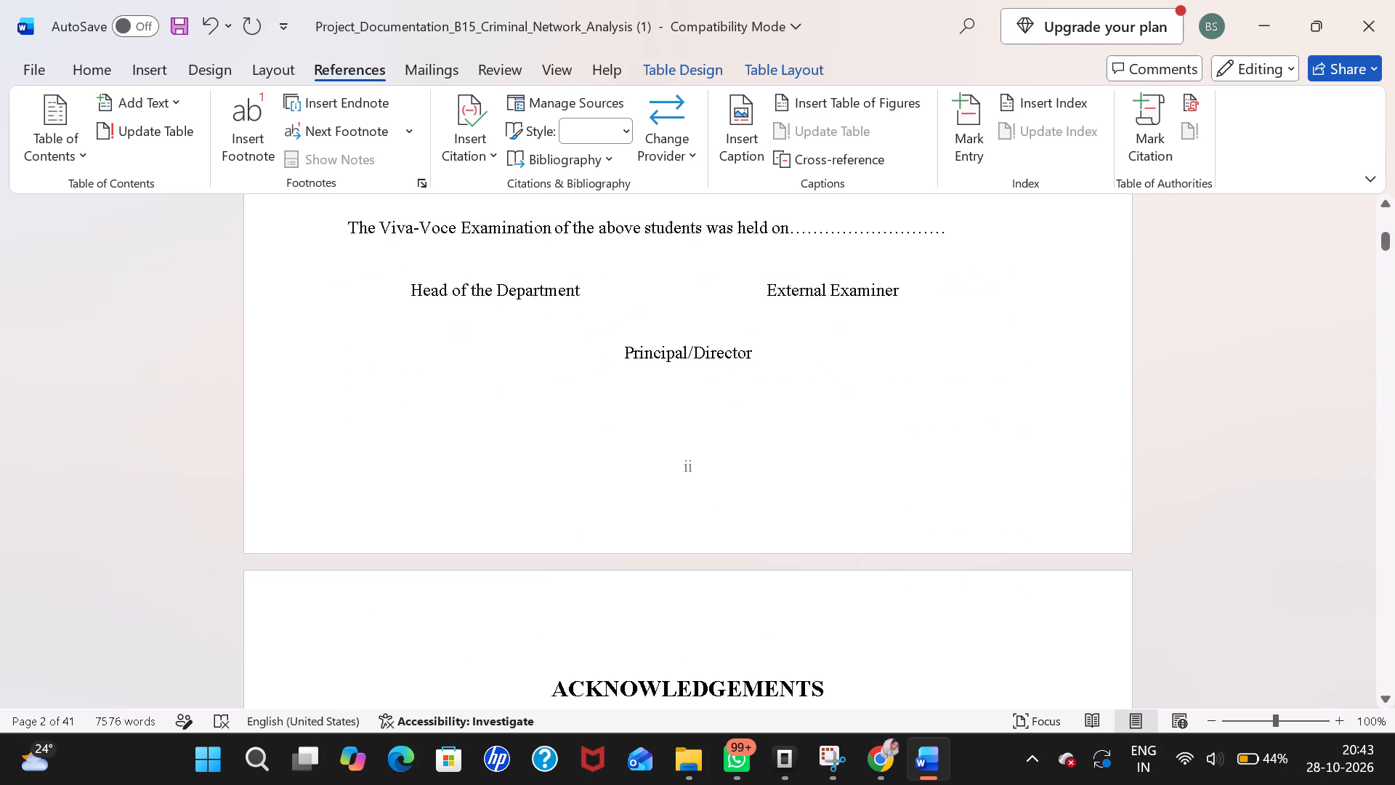
scroll(793, 330, down, 2)
ctrl+scroll(793, 330, down, 4)
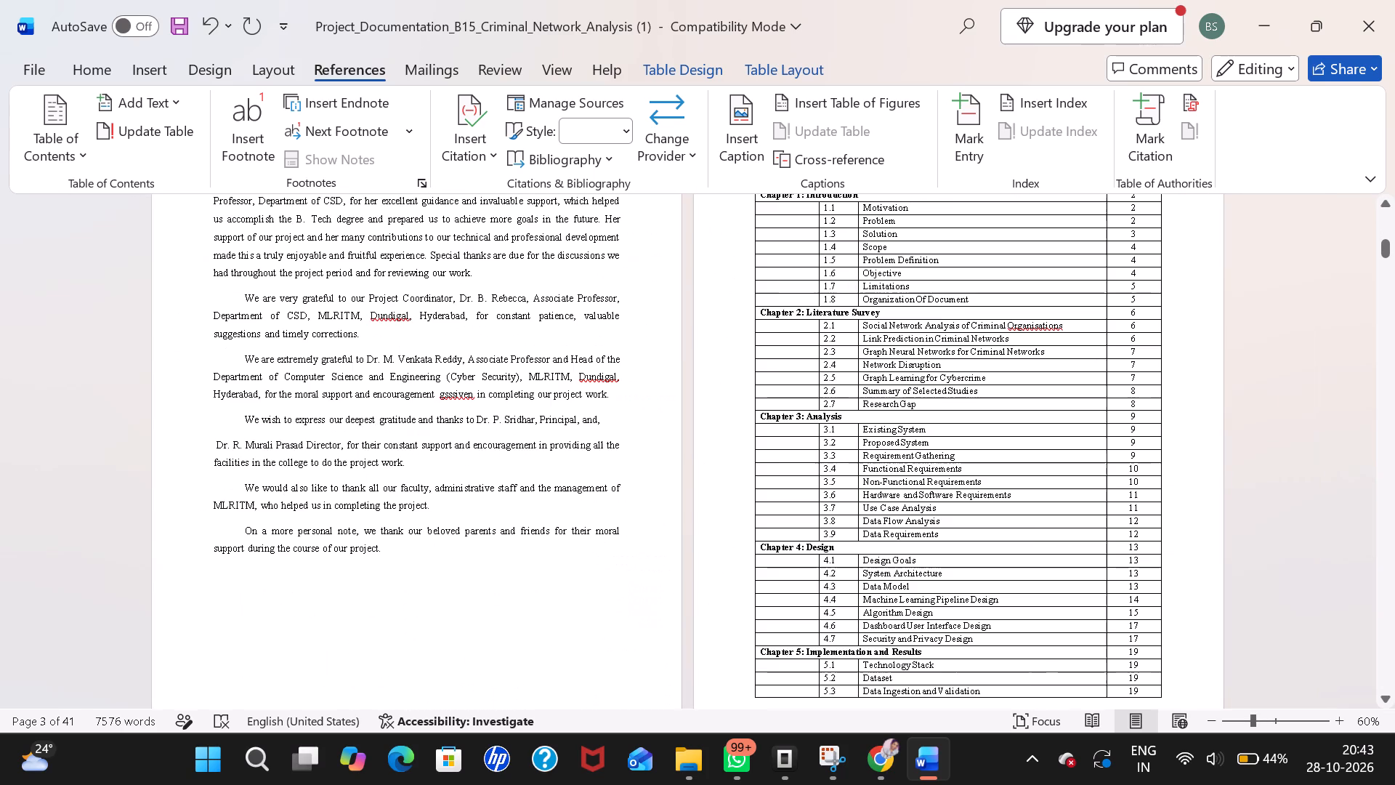
scroll(405, 416, up, 1)
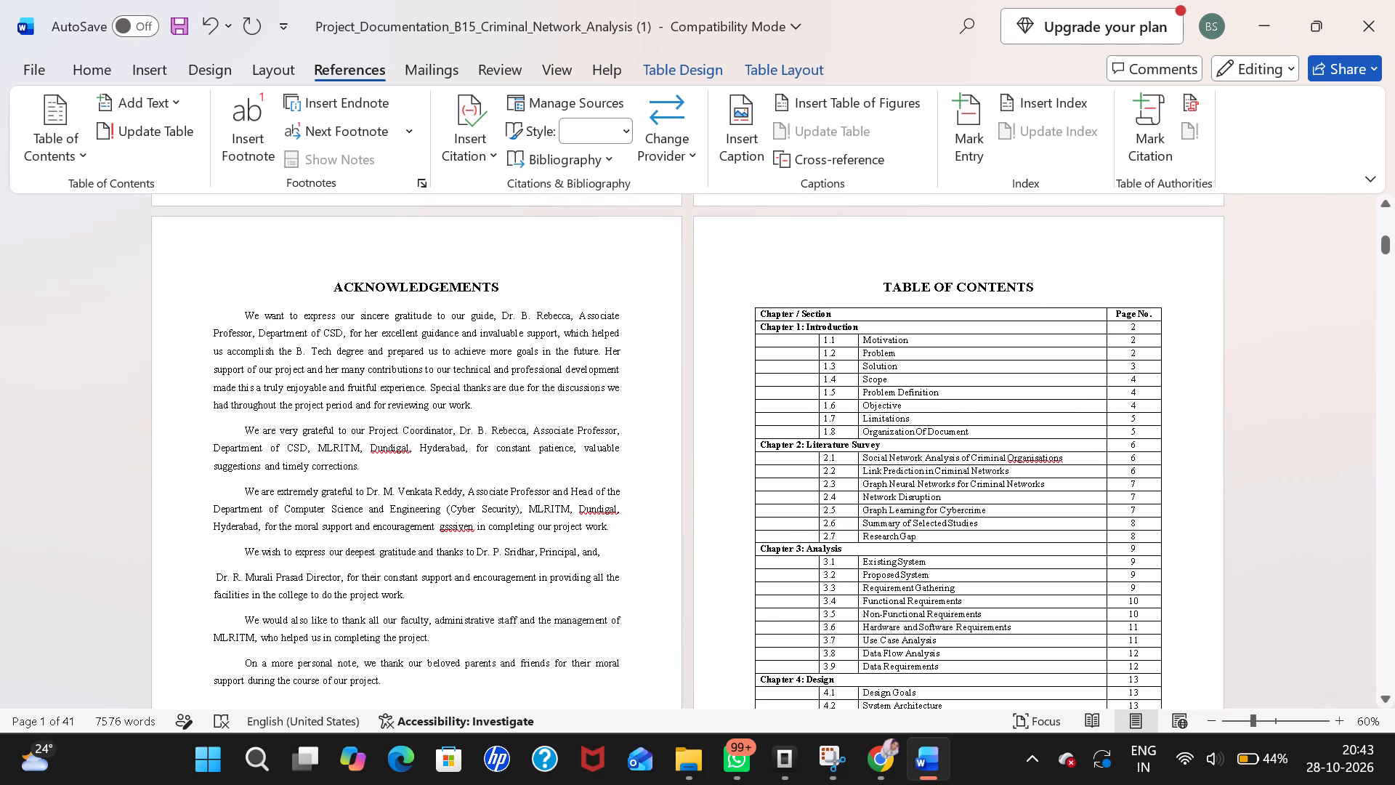
ctrl+scroll(405, 416, up, 3)
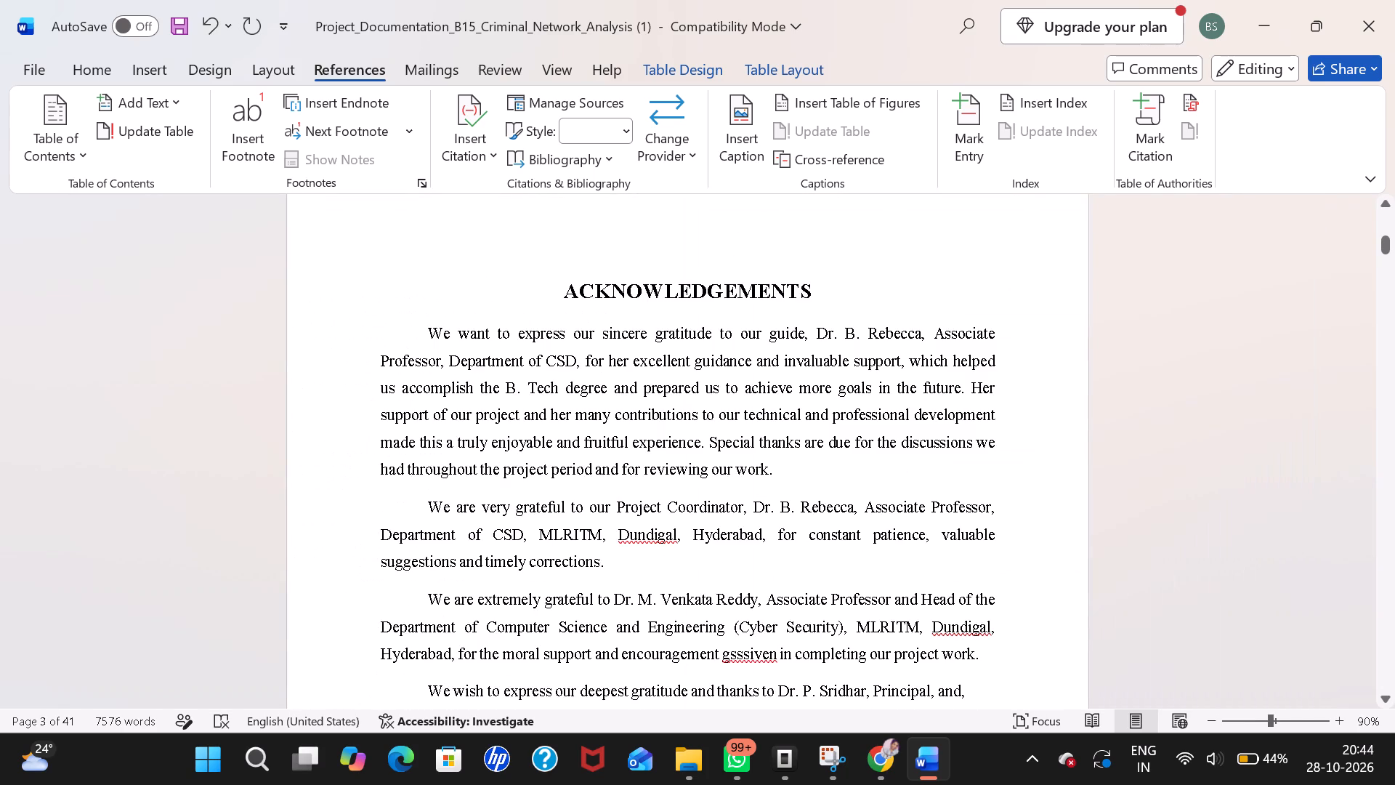
scroll(664, 502, down, 4)
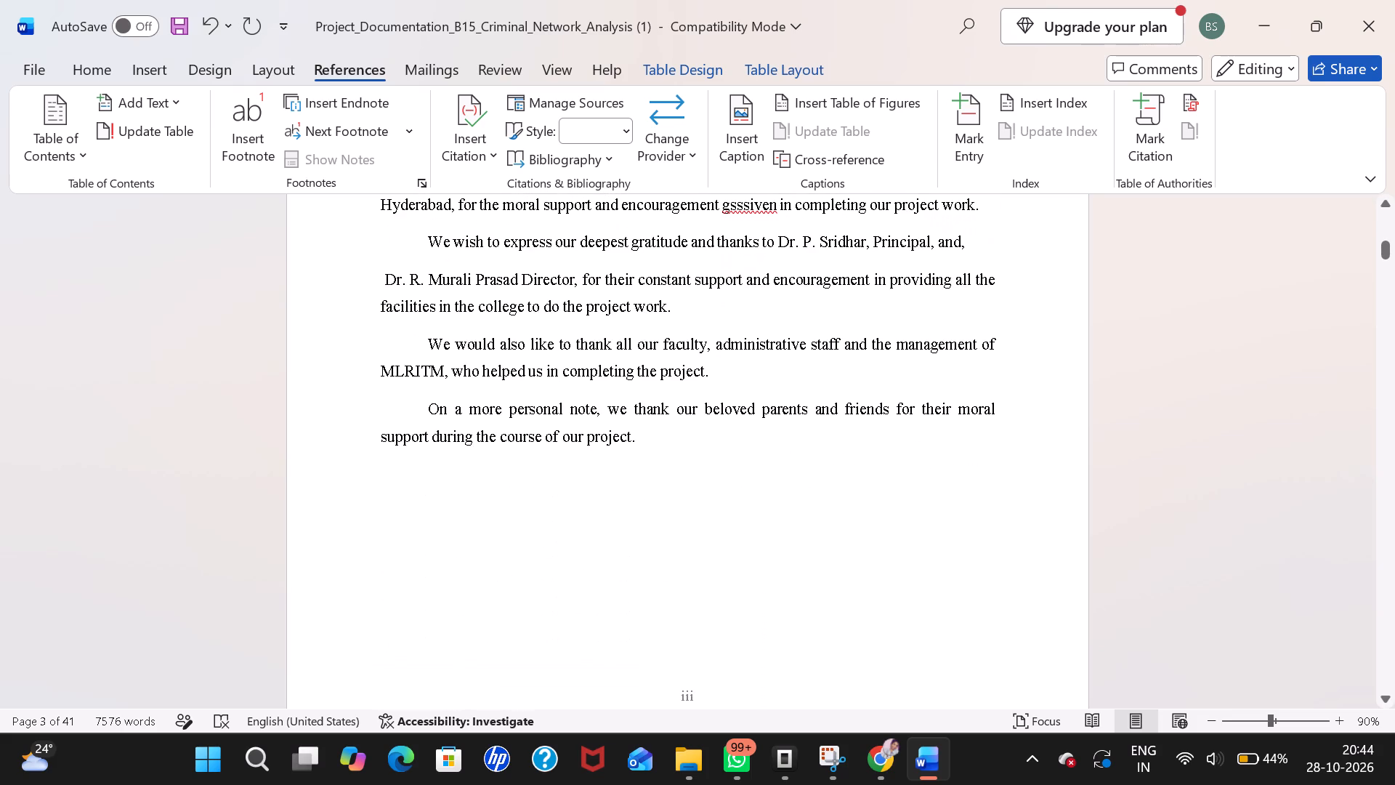
scroll(664, 502, down, 7)
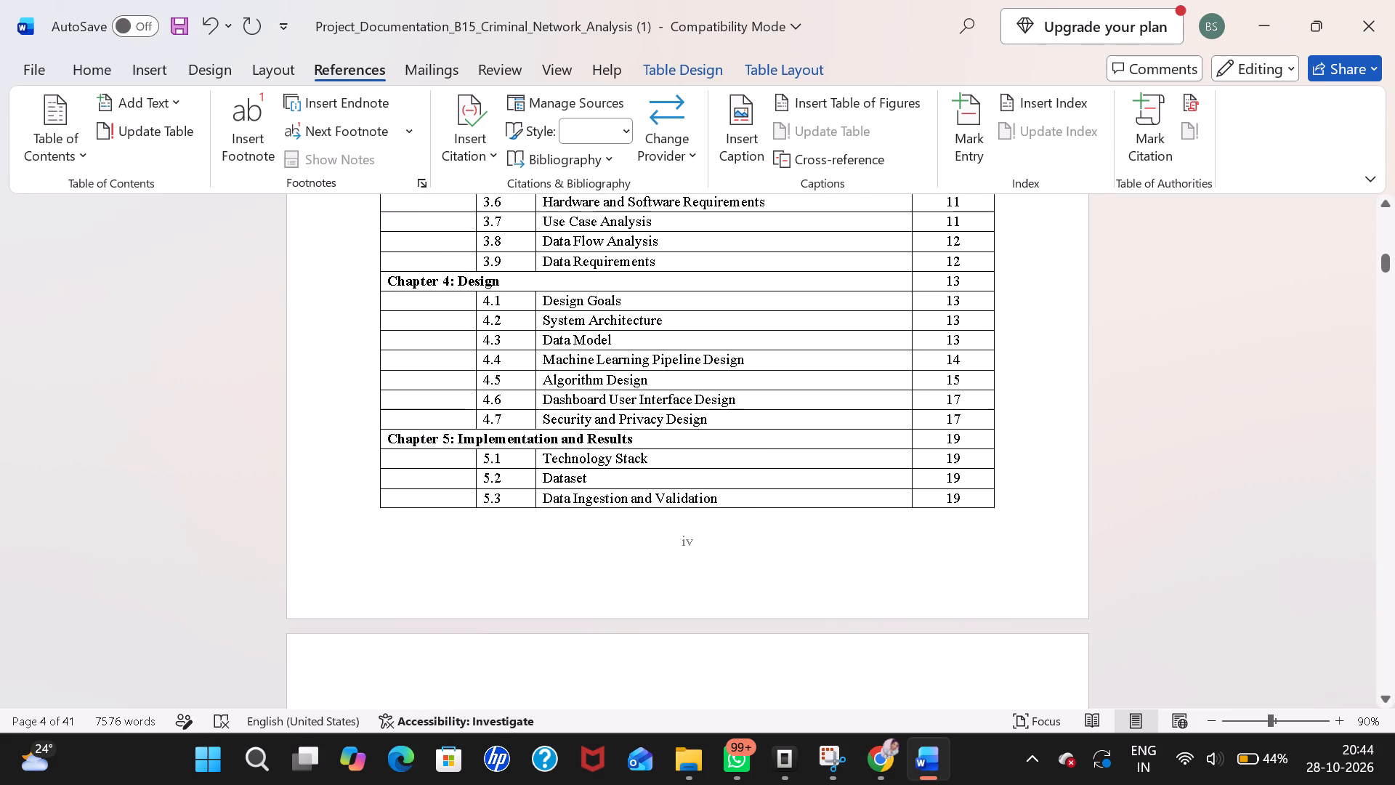
scroll(664, 502, down, 1)
ctrl+scroll(664, 502, down, 3)
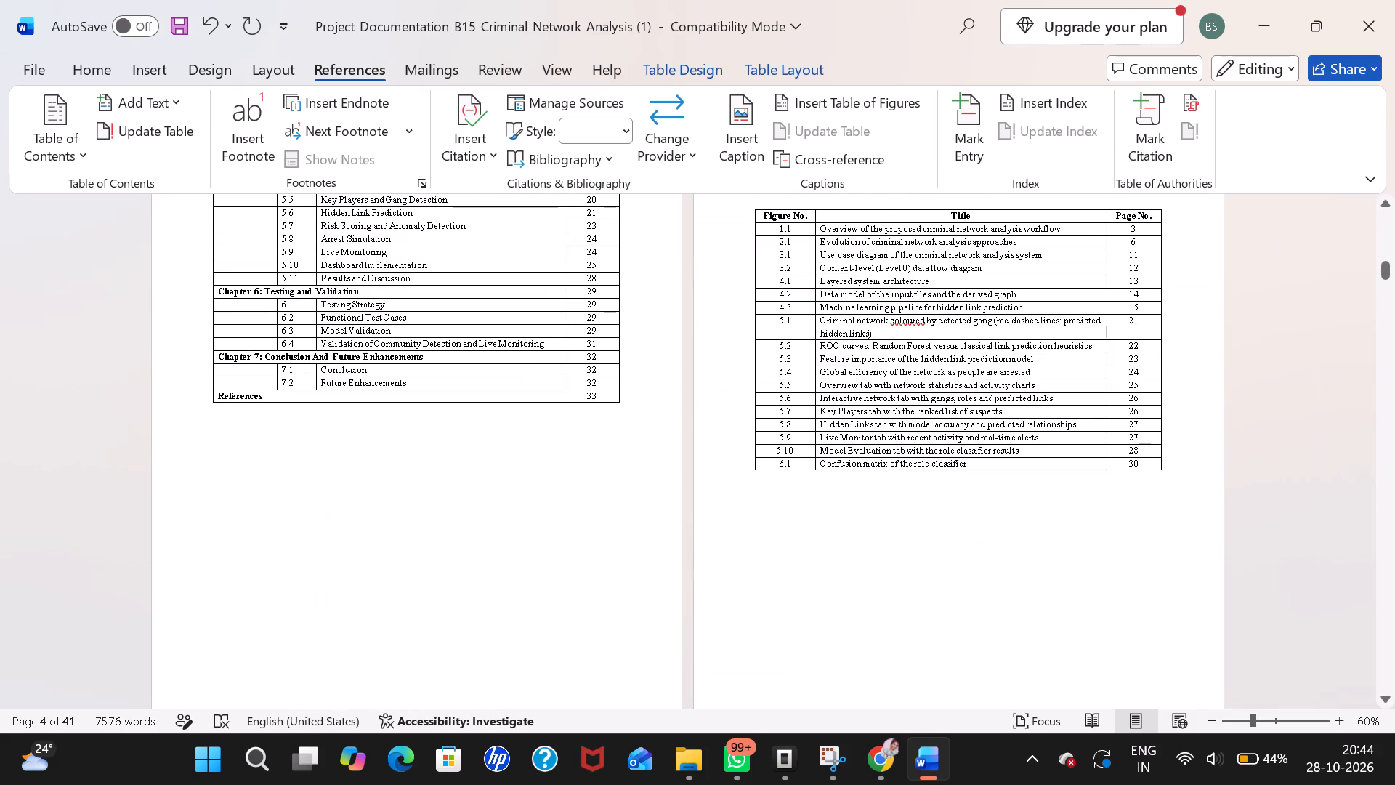
scroll(601, 422, up, 6)
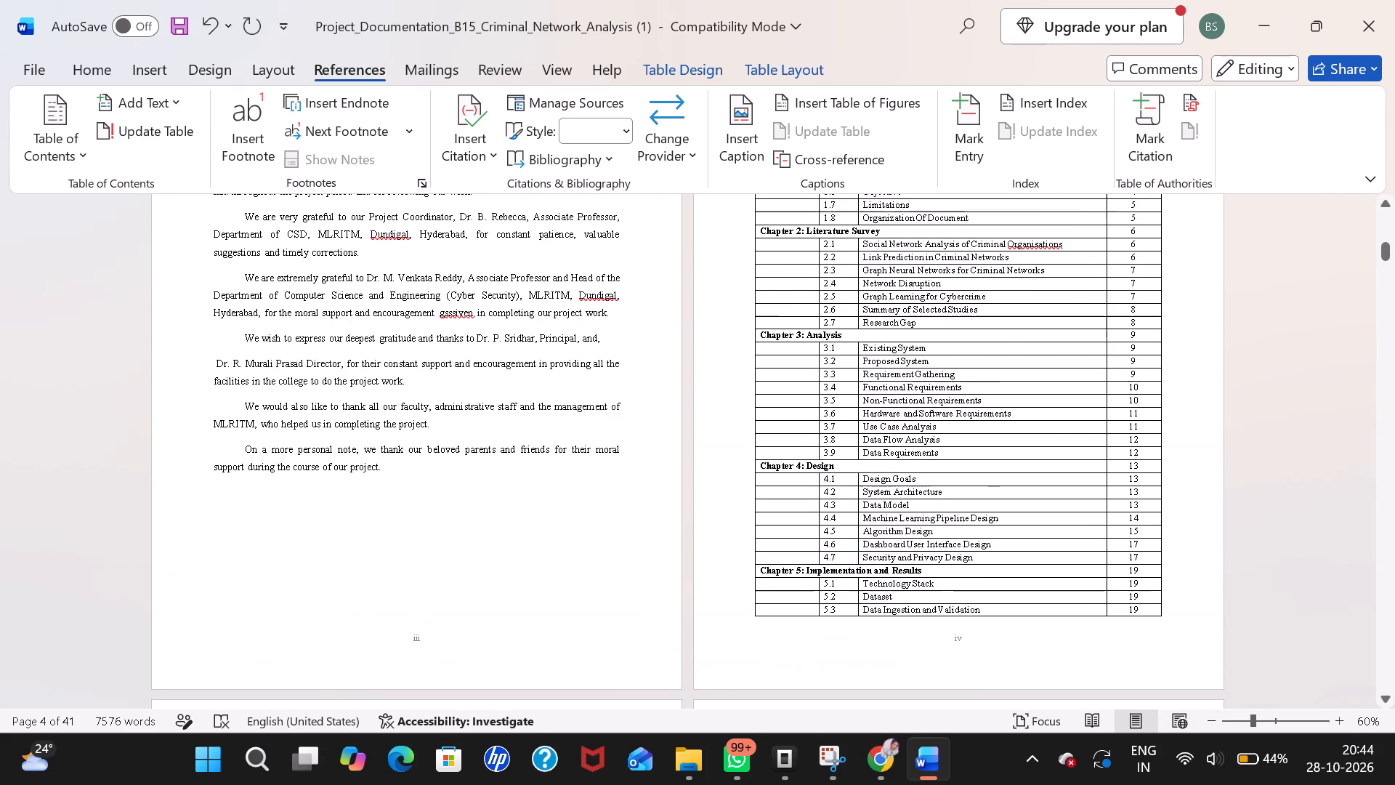
scroll(867, 379, down, 3)
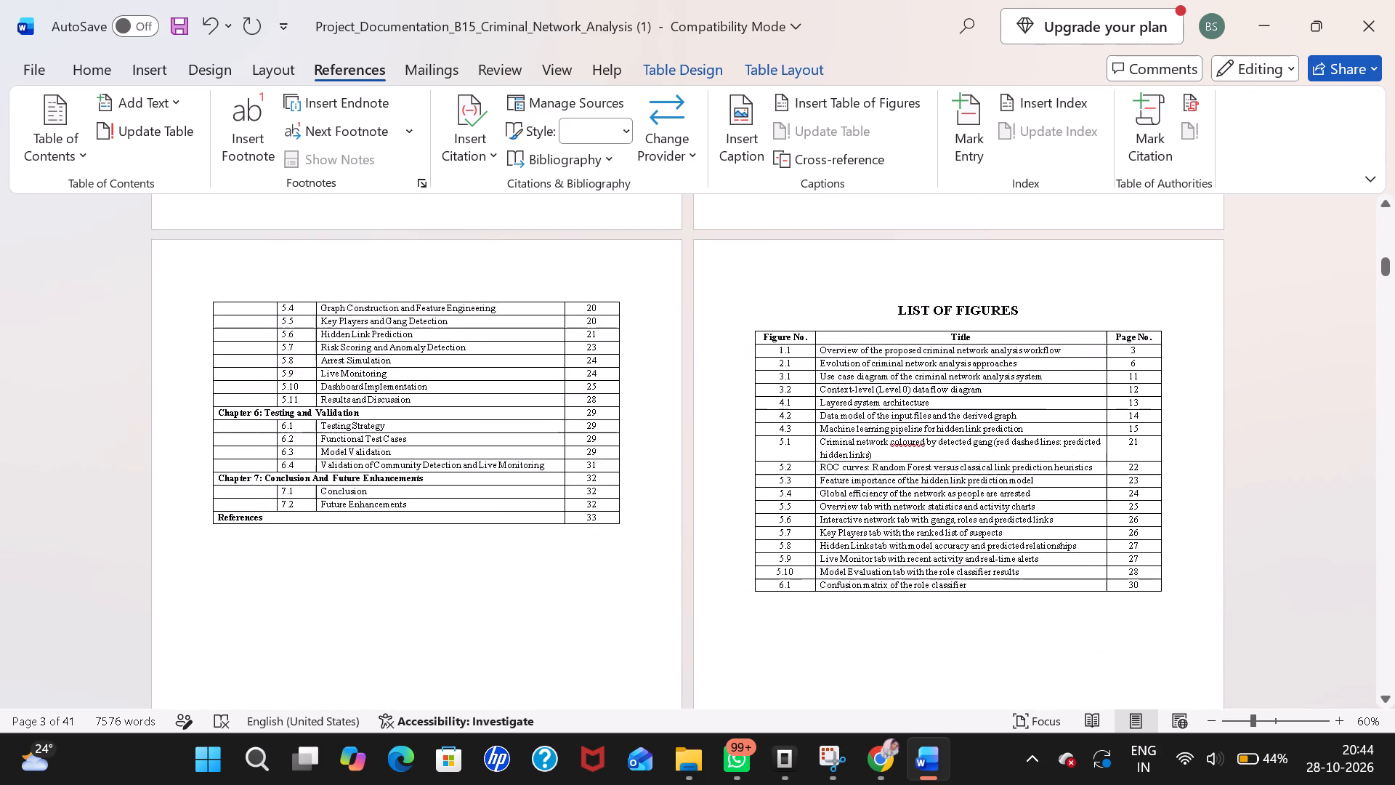
scroll(867, 379, down, 9)
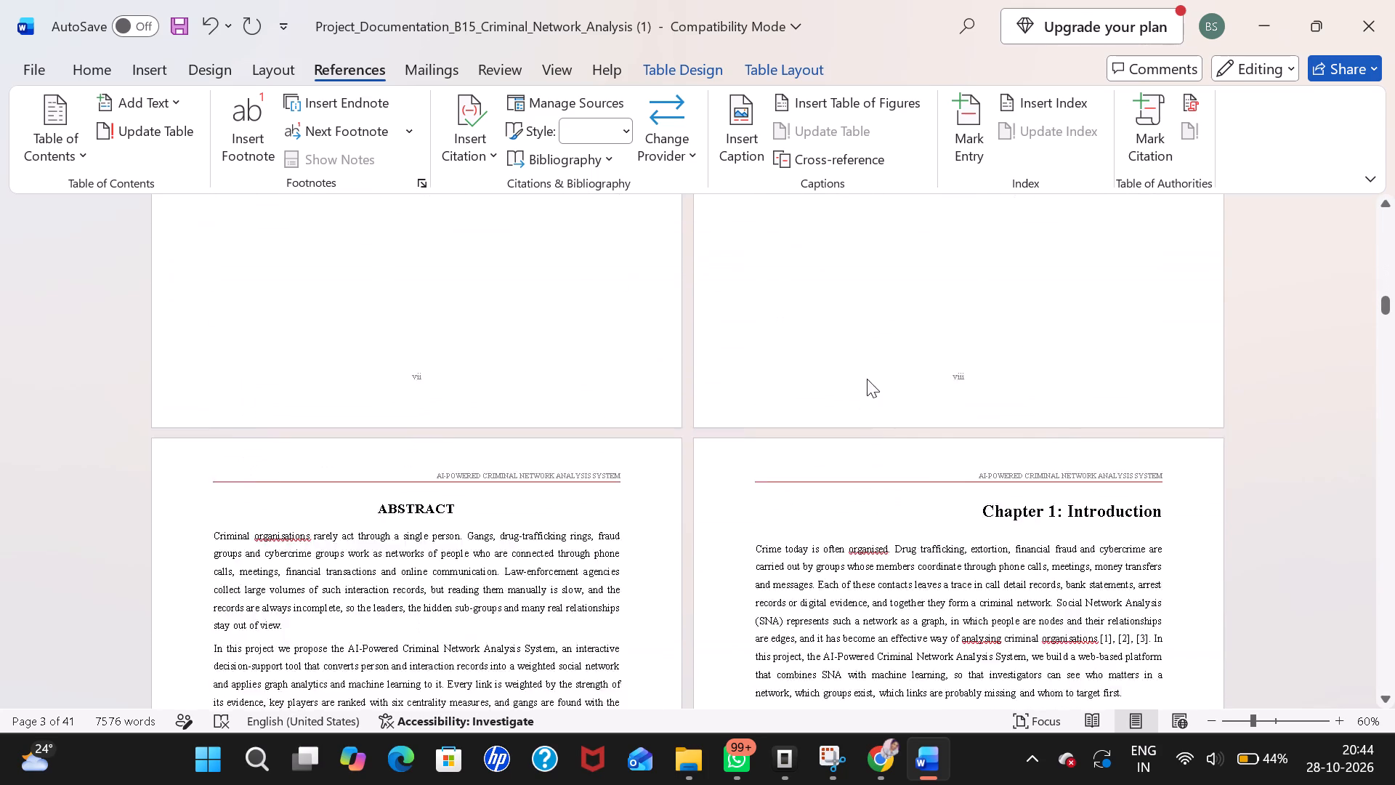
scroll(867, 379, down, 1)
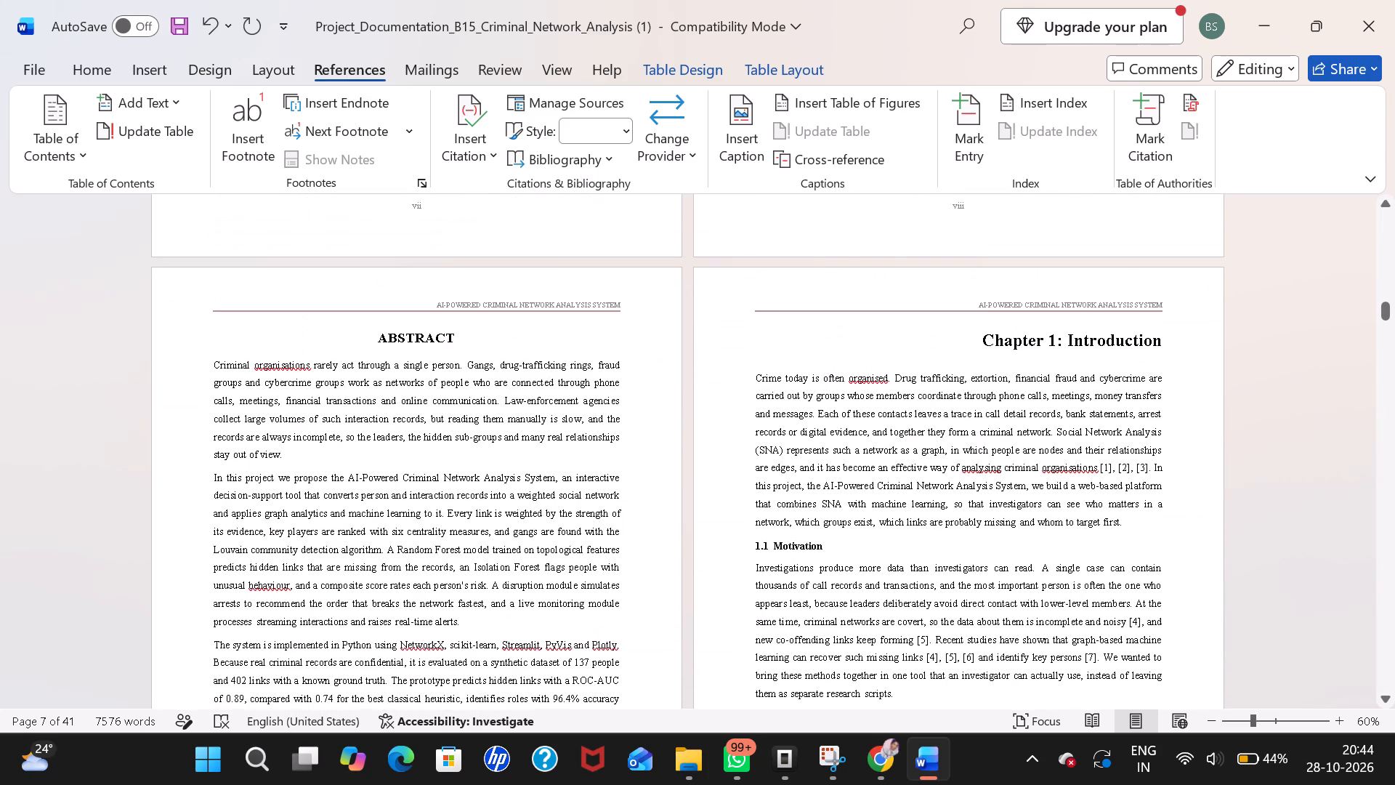
Delete the old project title from the page header above the Abstract, keeping only its opening "AI-".
ctrl+scroll(560, 391, up, 6)
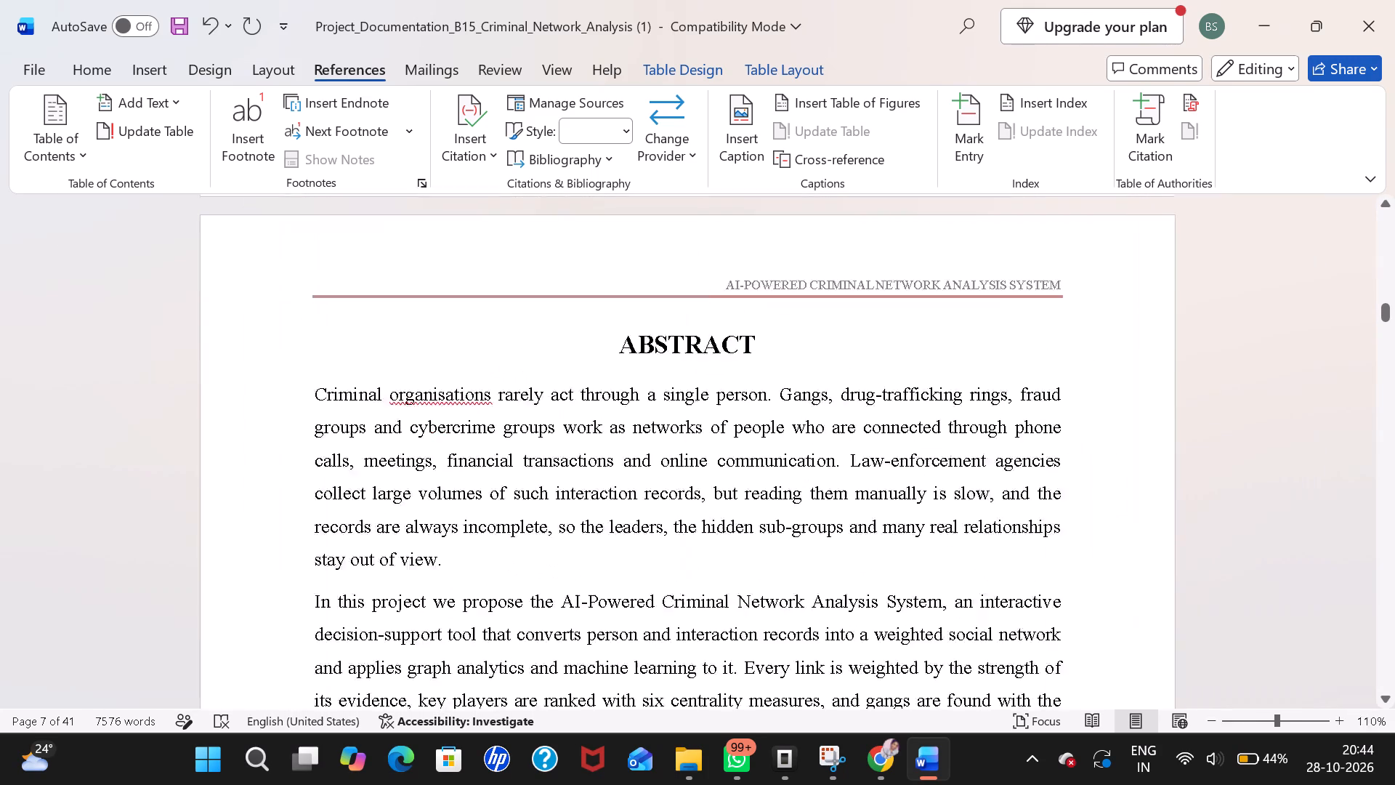
ctrl+scroll(560, 391, down, 4)
scroll(733, 379, up, 6)
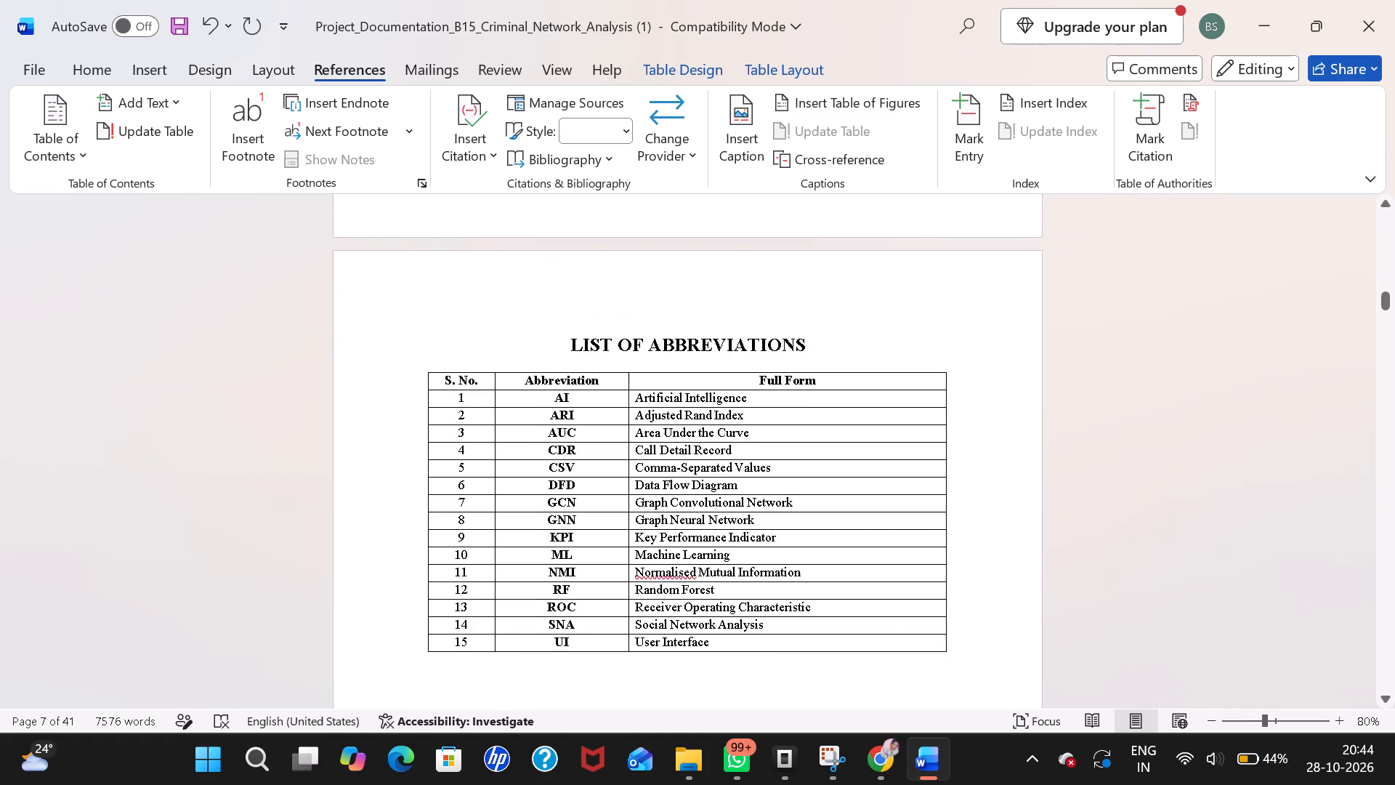
scroll(733, 379, down, 6)
scroll(733, 379, up, 2)
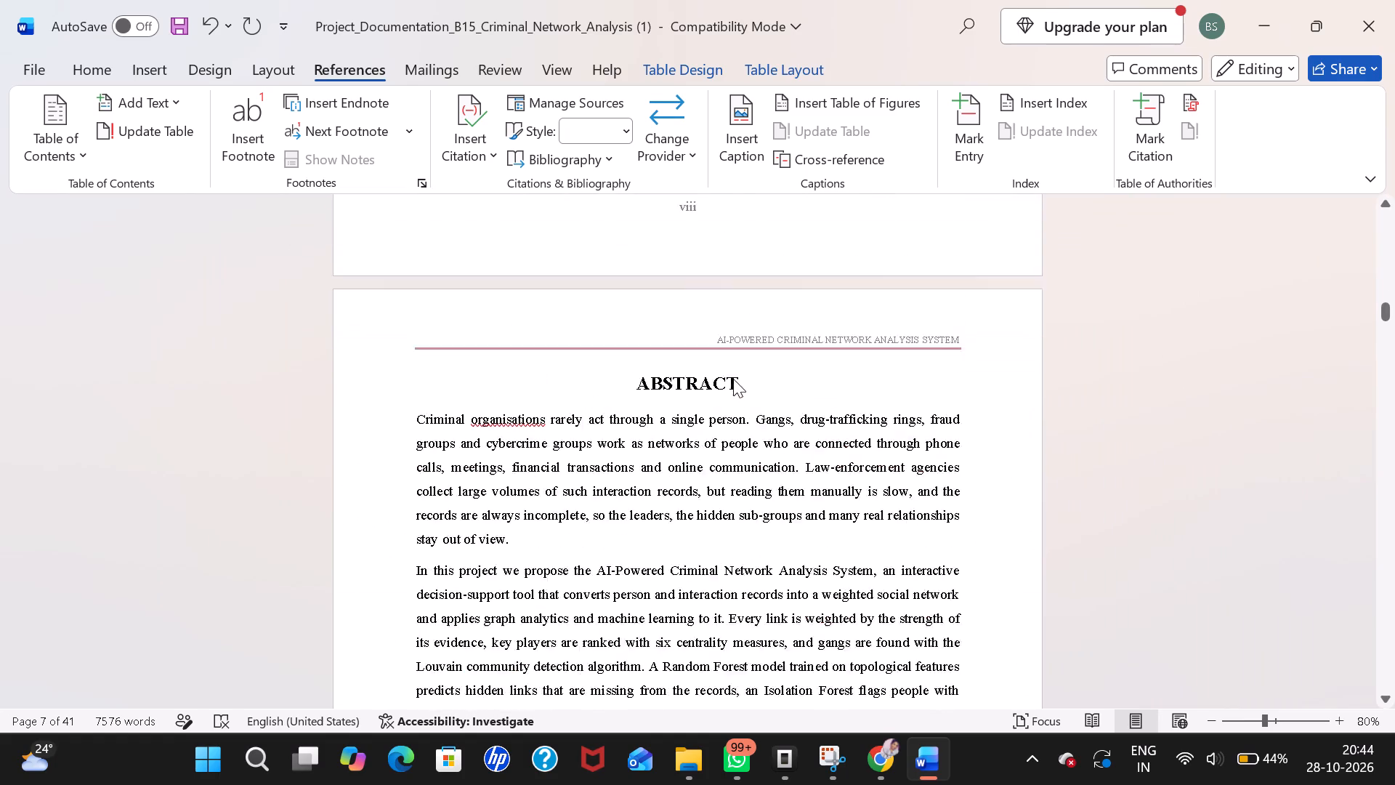
scroll(733, 379, up, 3)
ctrl+scroll(733, 379, up, 6)
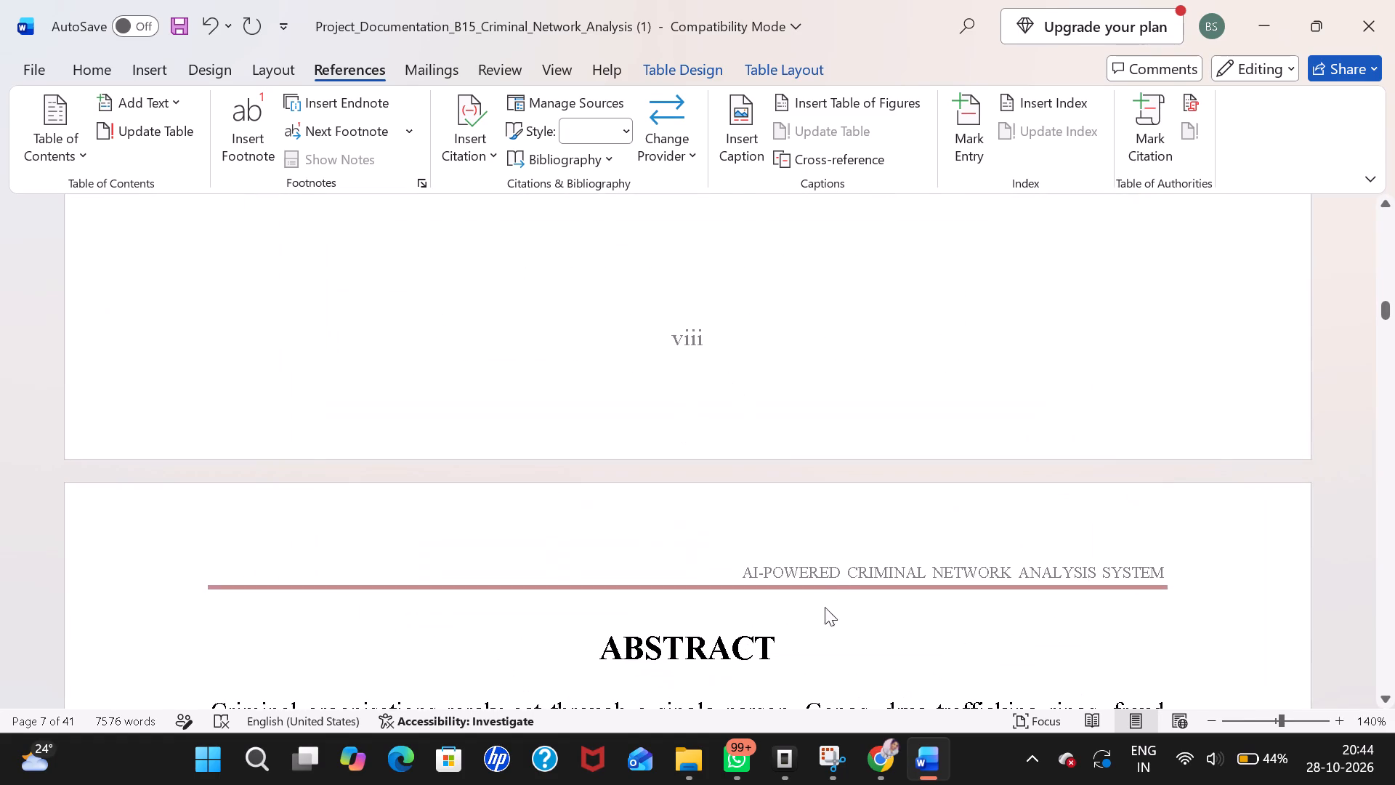
click(836, 573)
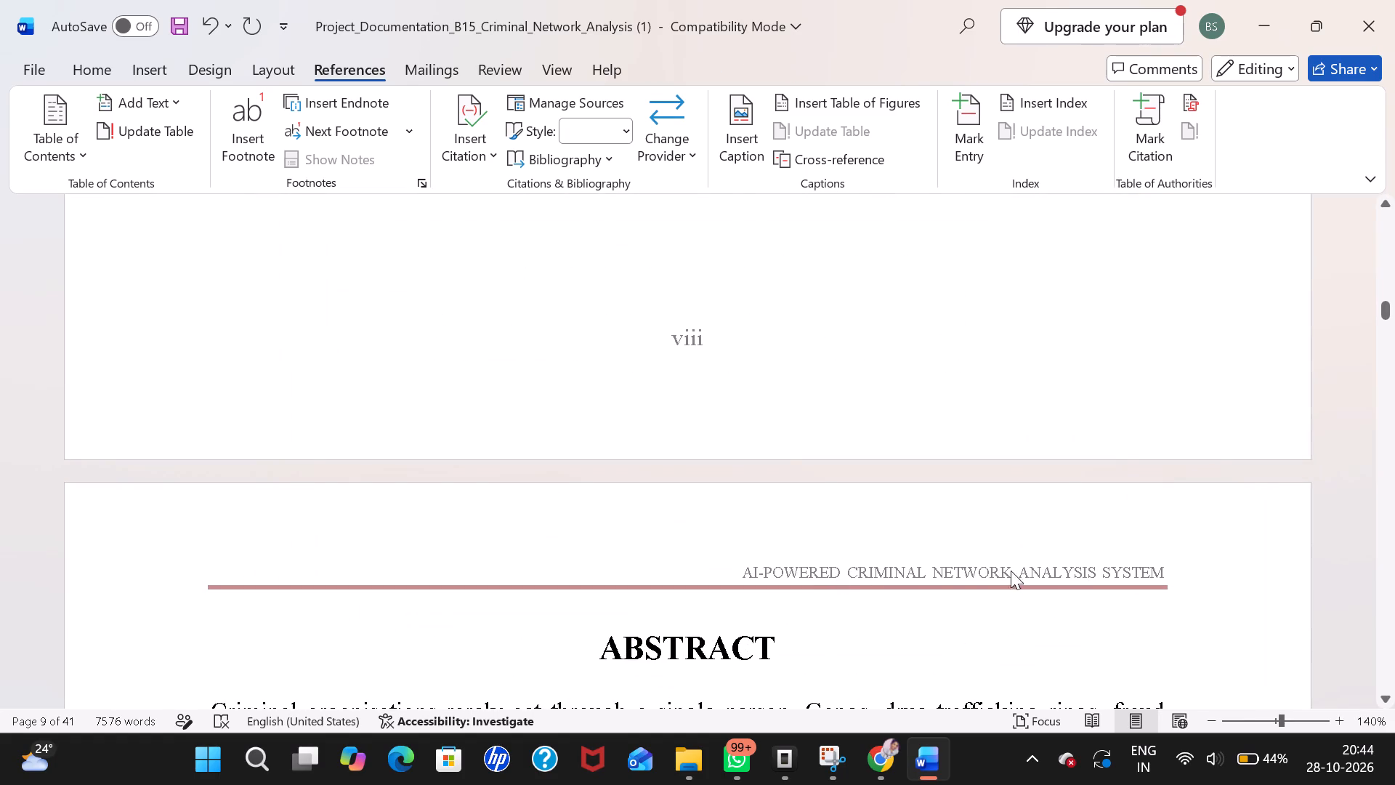
triple_click(1081, 564)
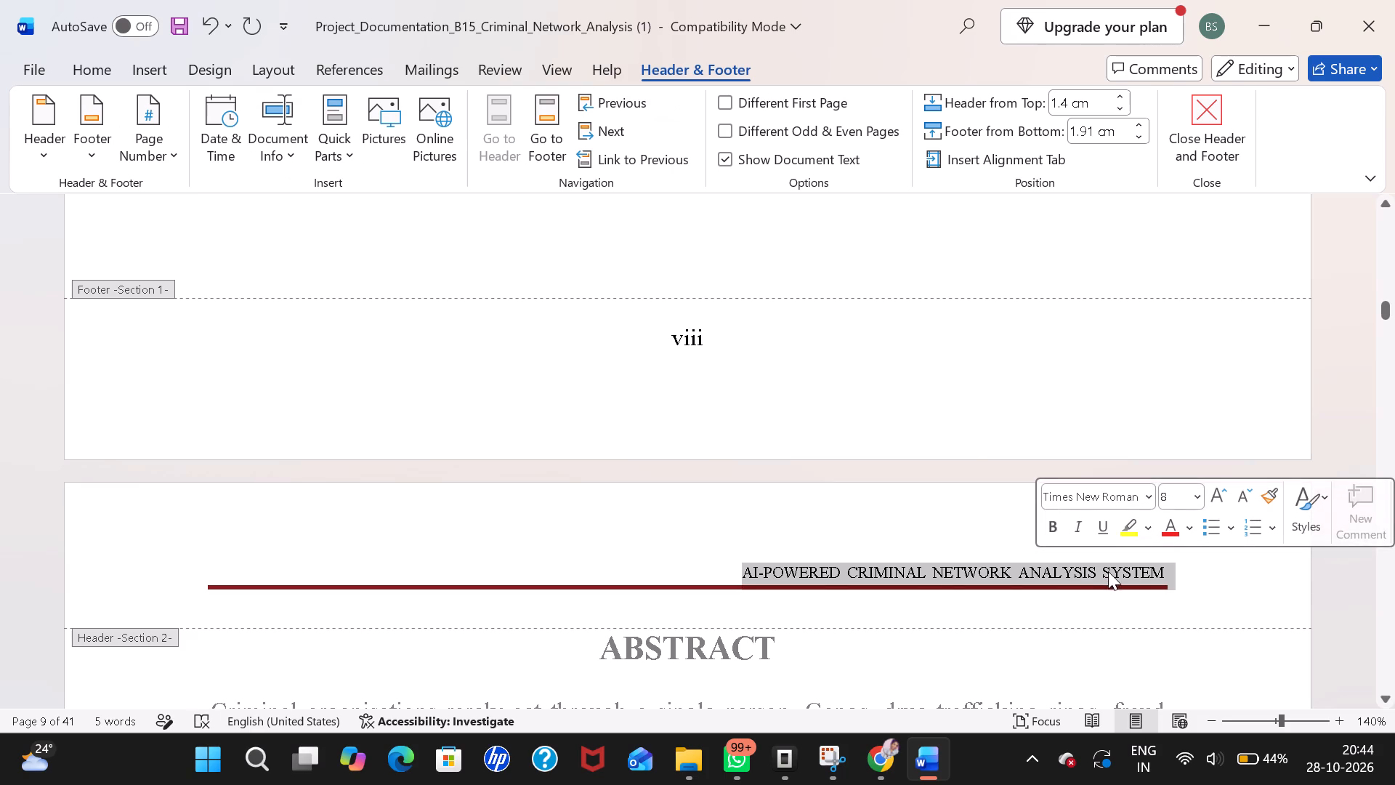
click(1108, 571)
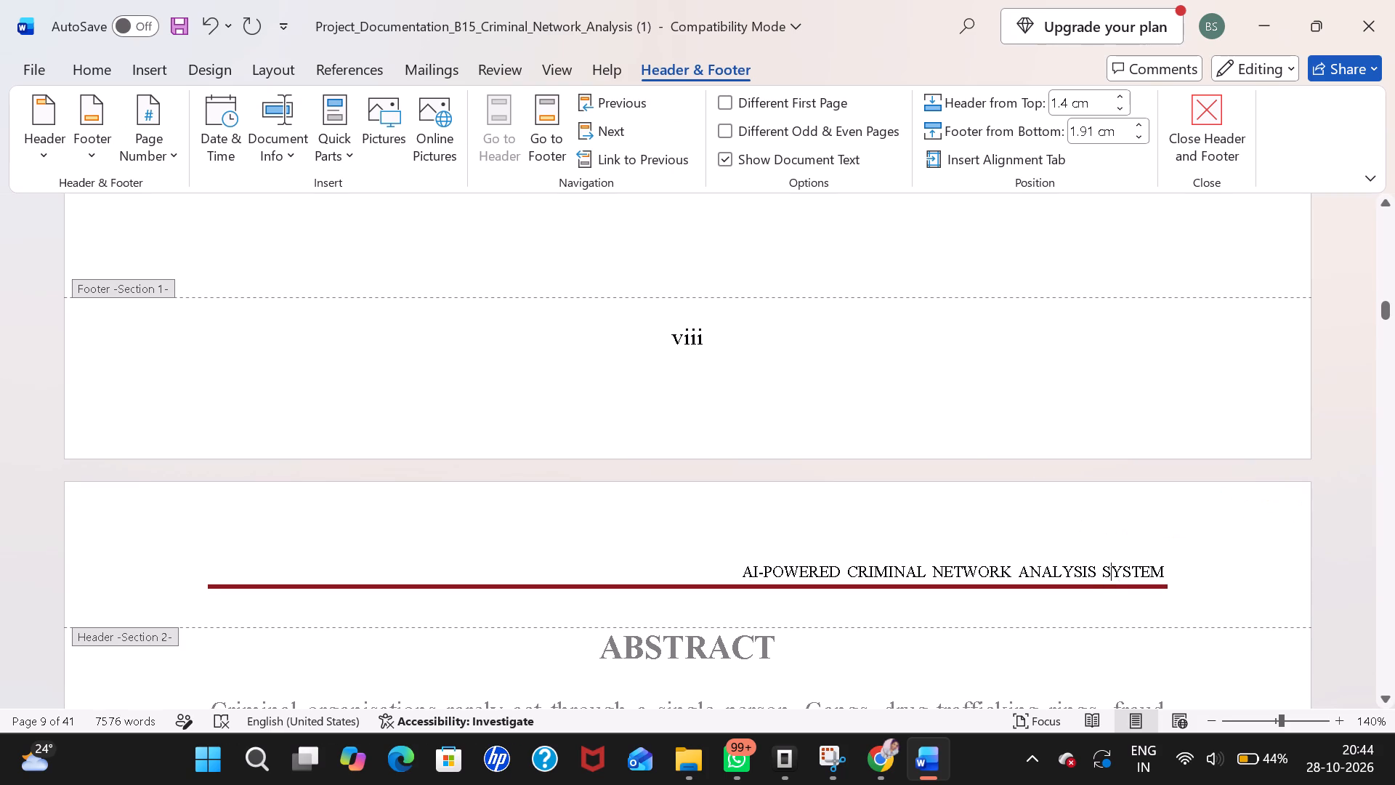
click(1163, 569)
key(BackSpace)
key(BackSpace)
key(BackSpace)
key(BackSpace)
key(BackSpace)
key(BackSpace)
key(BackSpace)
key(BackSpace)
key(BackSpace)
key(BackSpace)
key(BackSpace)
key(BackSpace)
key(BackSpace)
key(BackSpace)
key(BackSpace)
key(BackSpace)
key(BackSpace)
key(BackSpace)
key(BackSpace)
key(BackSpace)
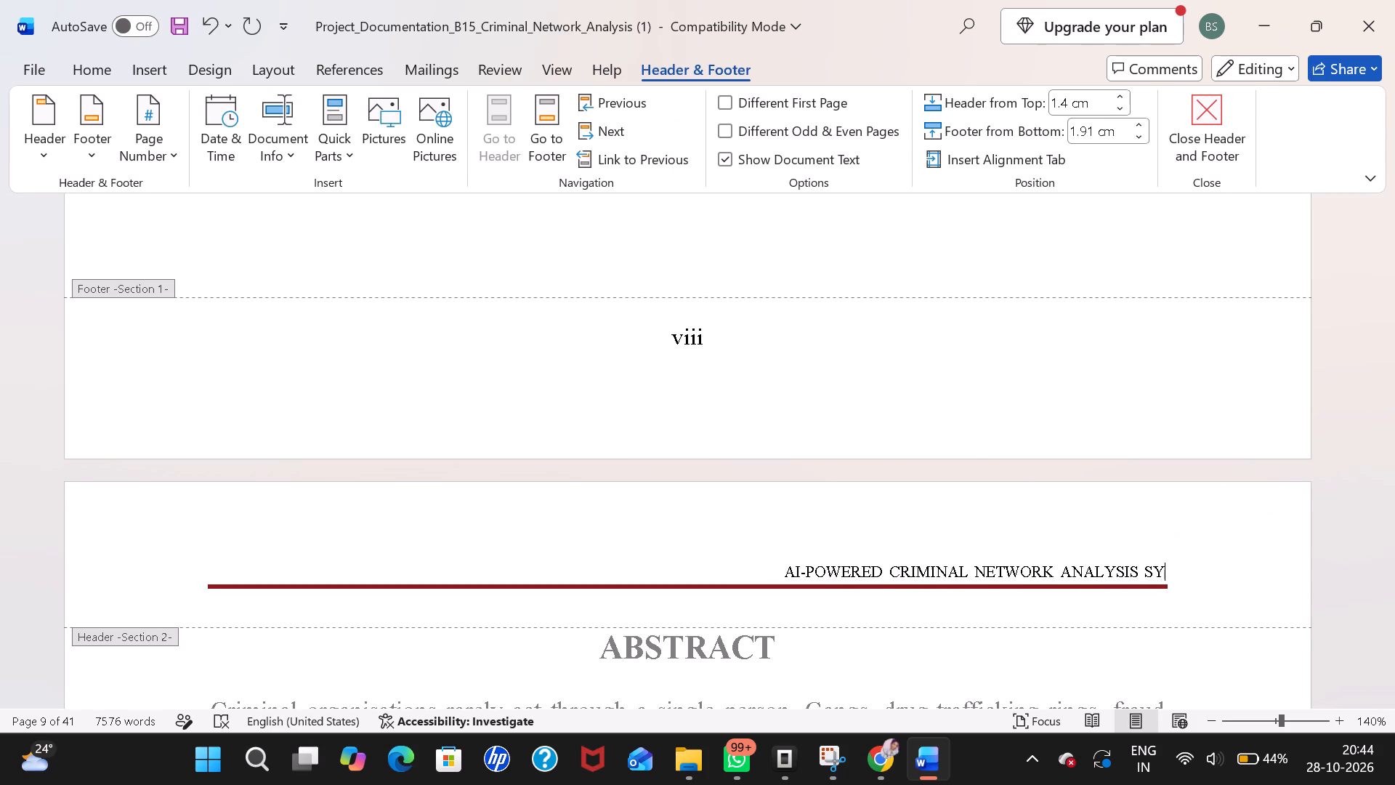
key(BackSpace)
key(BackSpace)
key(BackSpace)
key(BackSpace)
key(BackSpace)
key(BackSpace)
key(BackSpace)
key(BackSpace)
key(BackSpace)
key(BackSpace)
key(BackSpace)
key(BackSpace)
key(BackSpace)
key(BackSpace)
key(BackSpace)
key(BackSpace)
key(BackSpace)
key(BackSpace)
key(BackSpace)
key(BackSpace)
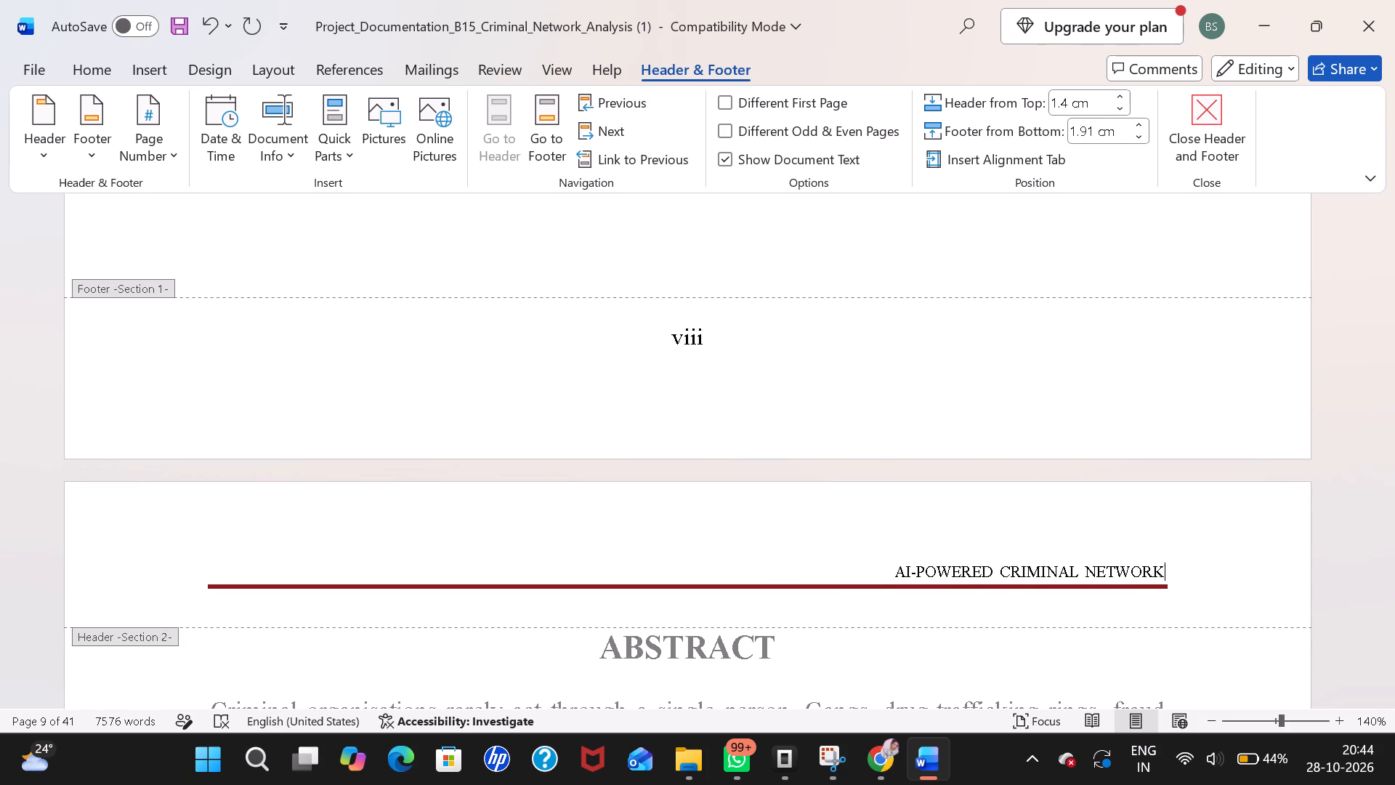
key(BackSpace)
key(BackSpace)
key(BackSpace)
key(BackSpace)
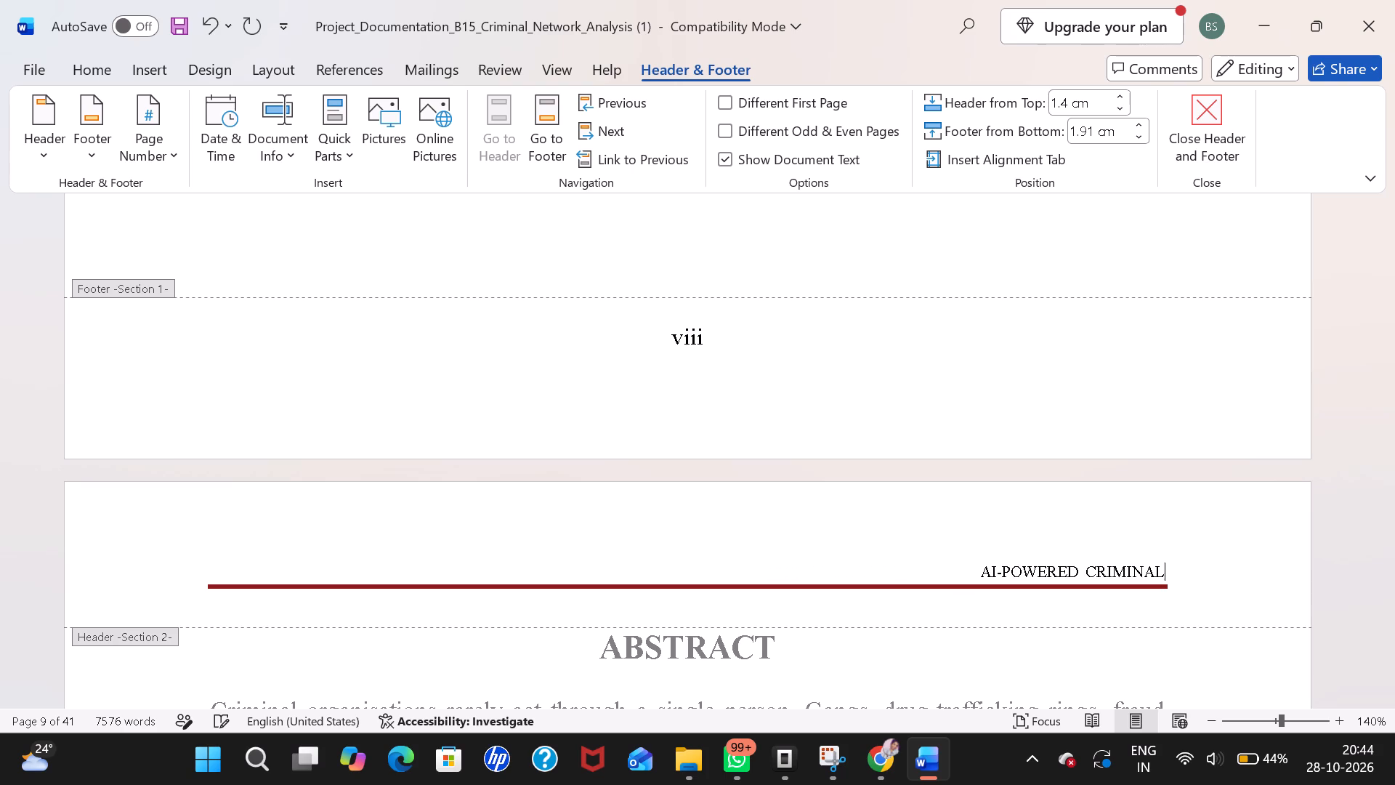
key(BackSpace)
key(BackSpace)
key(BackSpace)
key(BackSpace)
key(BackSpace)
key(BackSpace)
key(BackSpace)
key(BackSpace)
key(BackSpace)
key(BackSpace)
key(BackSpace)
key(BackSpace)
key(BackSpace)
key(BackSpace)
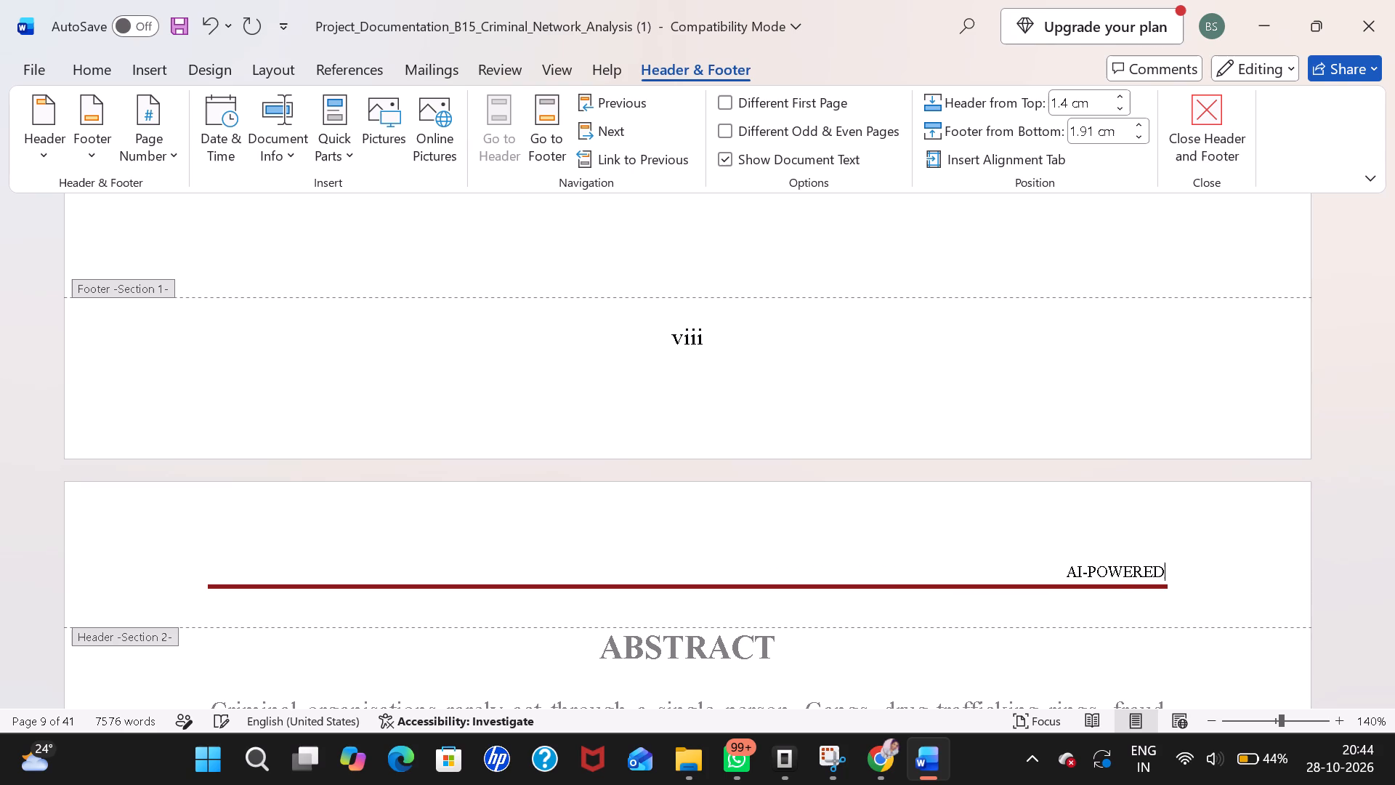
key(BackSpace)
key(BackSpace)
key(BackSpace)
key(BackSpace)
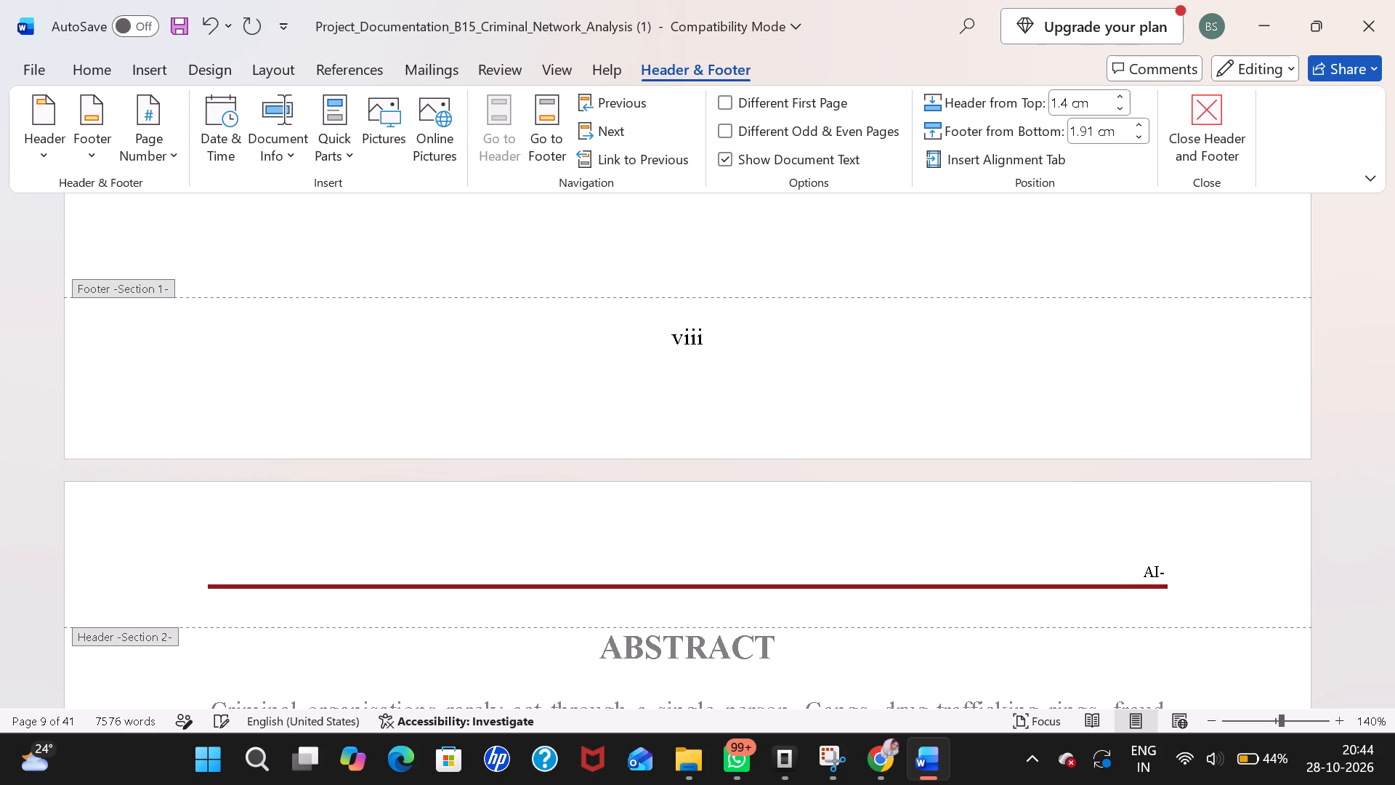
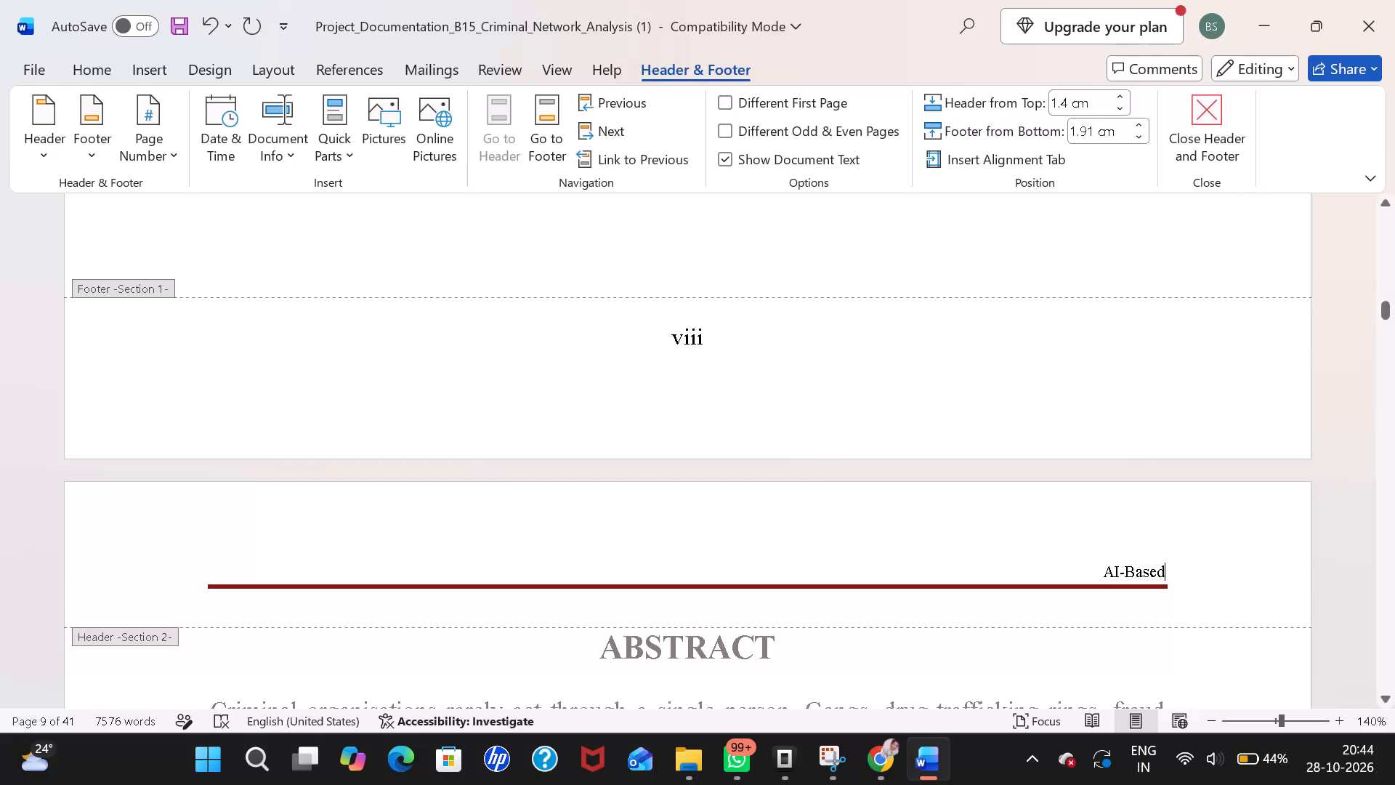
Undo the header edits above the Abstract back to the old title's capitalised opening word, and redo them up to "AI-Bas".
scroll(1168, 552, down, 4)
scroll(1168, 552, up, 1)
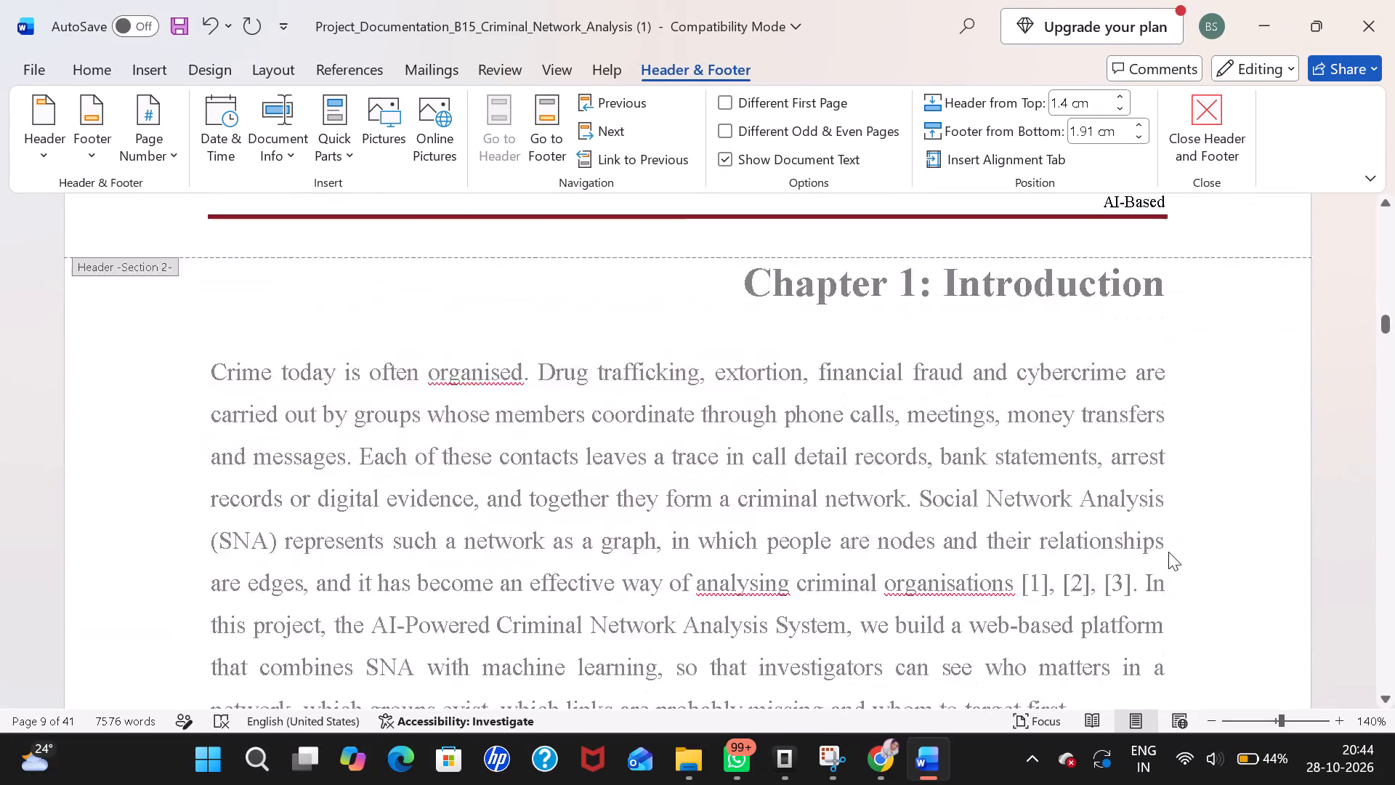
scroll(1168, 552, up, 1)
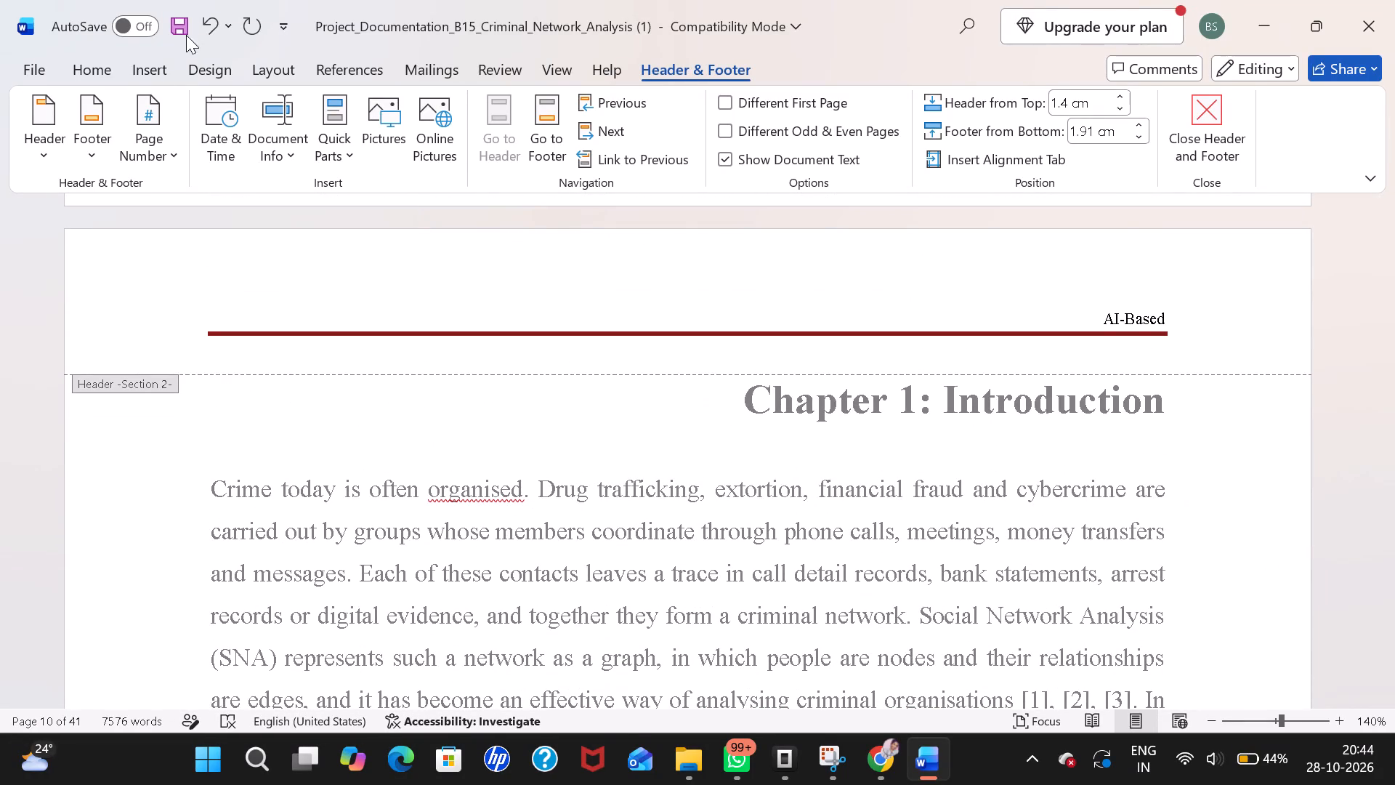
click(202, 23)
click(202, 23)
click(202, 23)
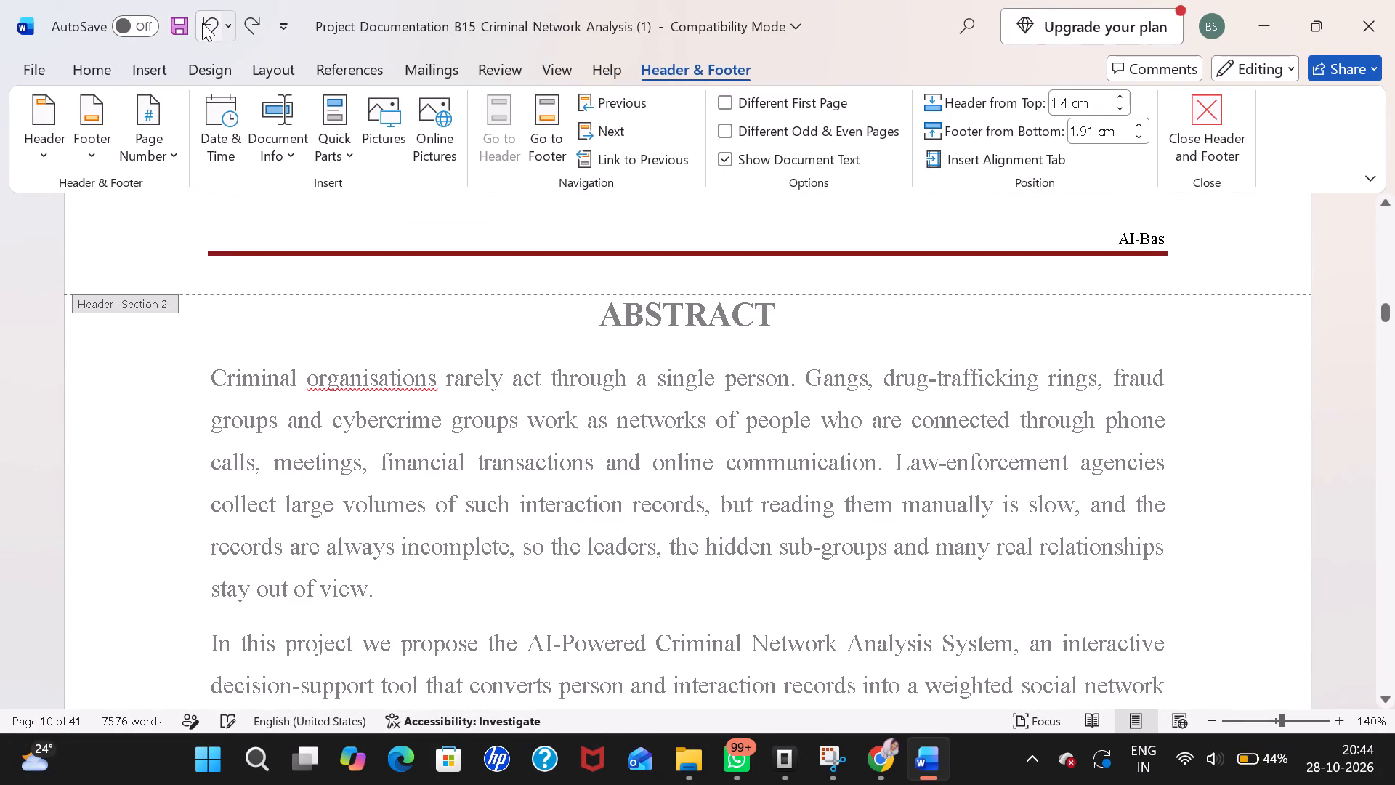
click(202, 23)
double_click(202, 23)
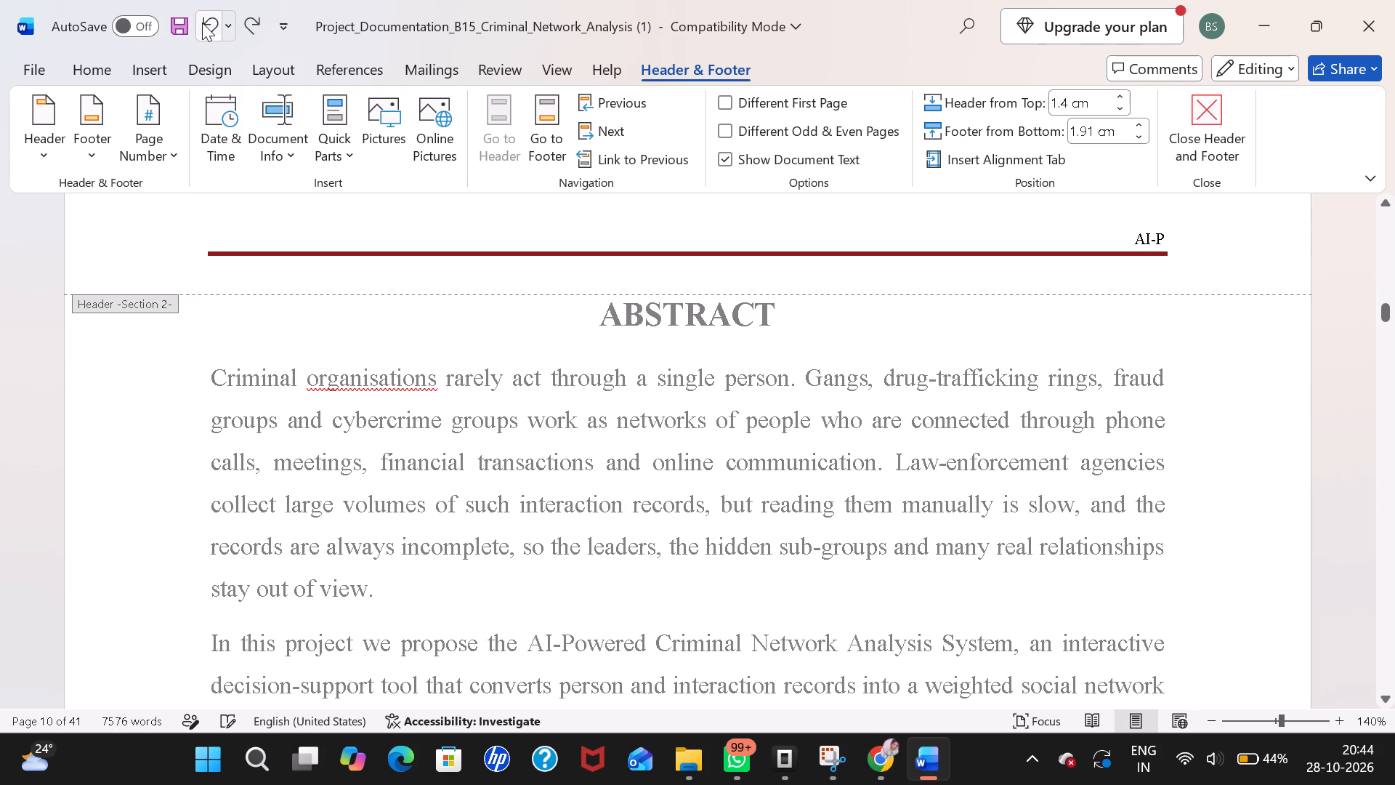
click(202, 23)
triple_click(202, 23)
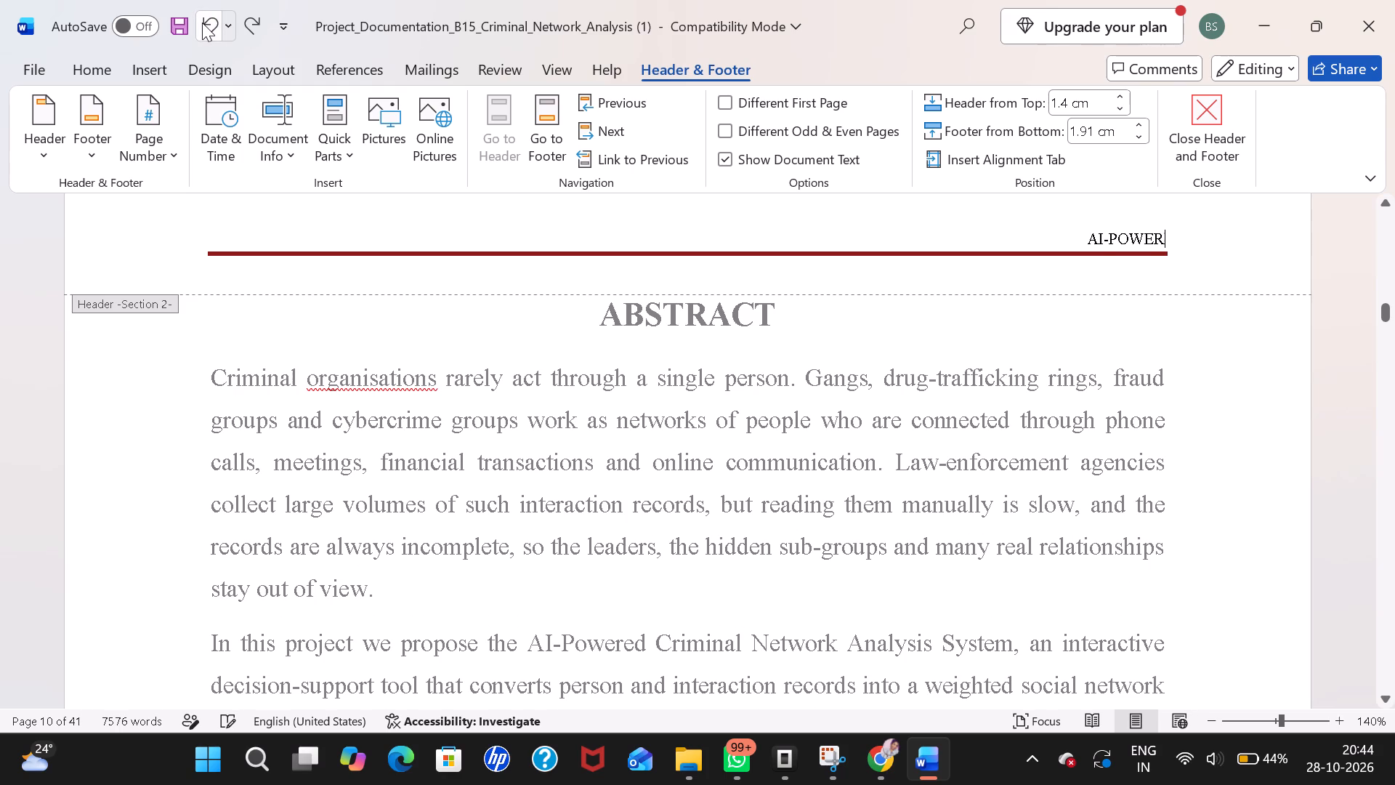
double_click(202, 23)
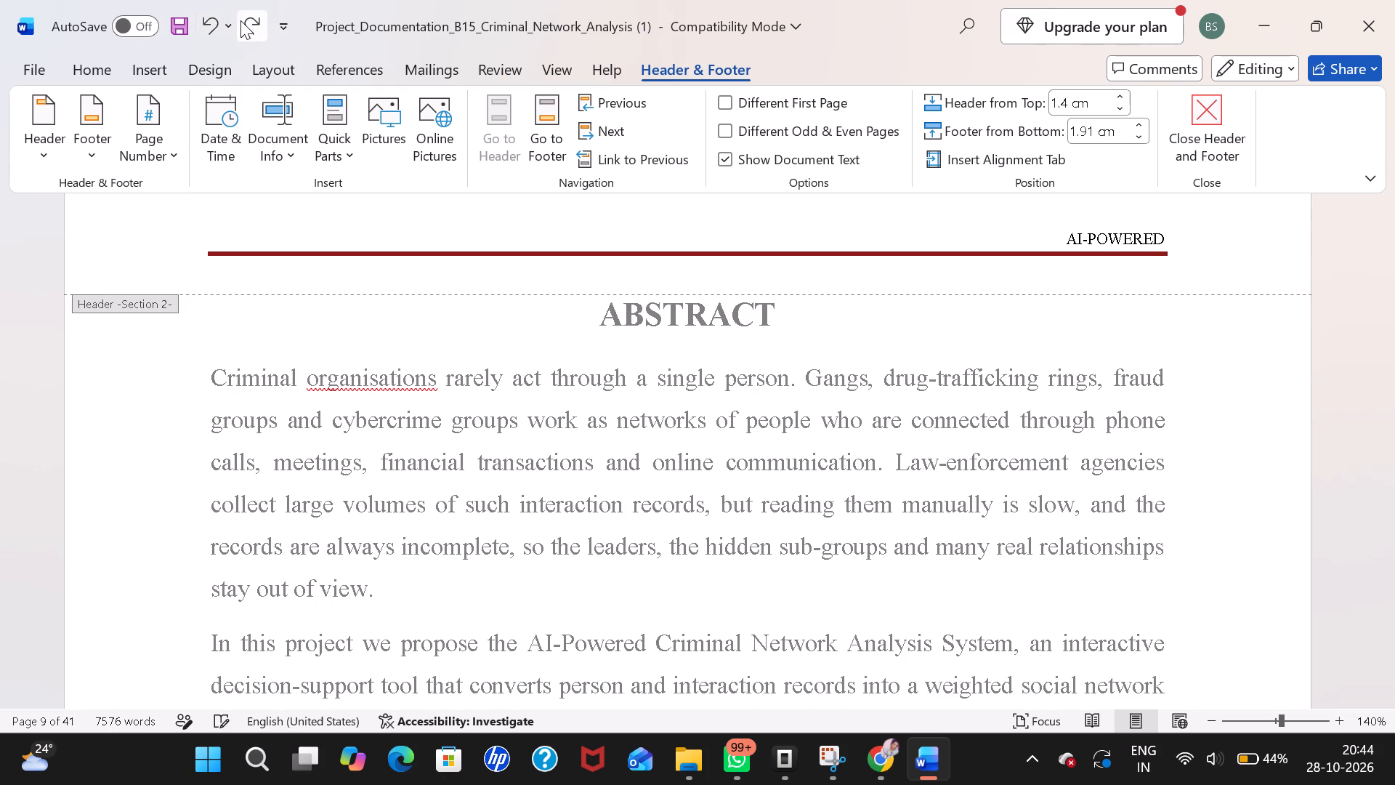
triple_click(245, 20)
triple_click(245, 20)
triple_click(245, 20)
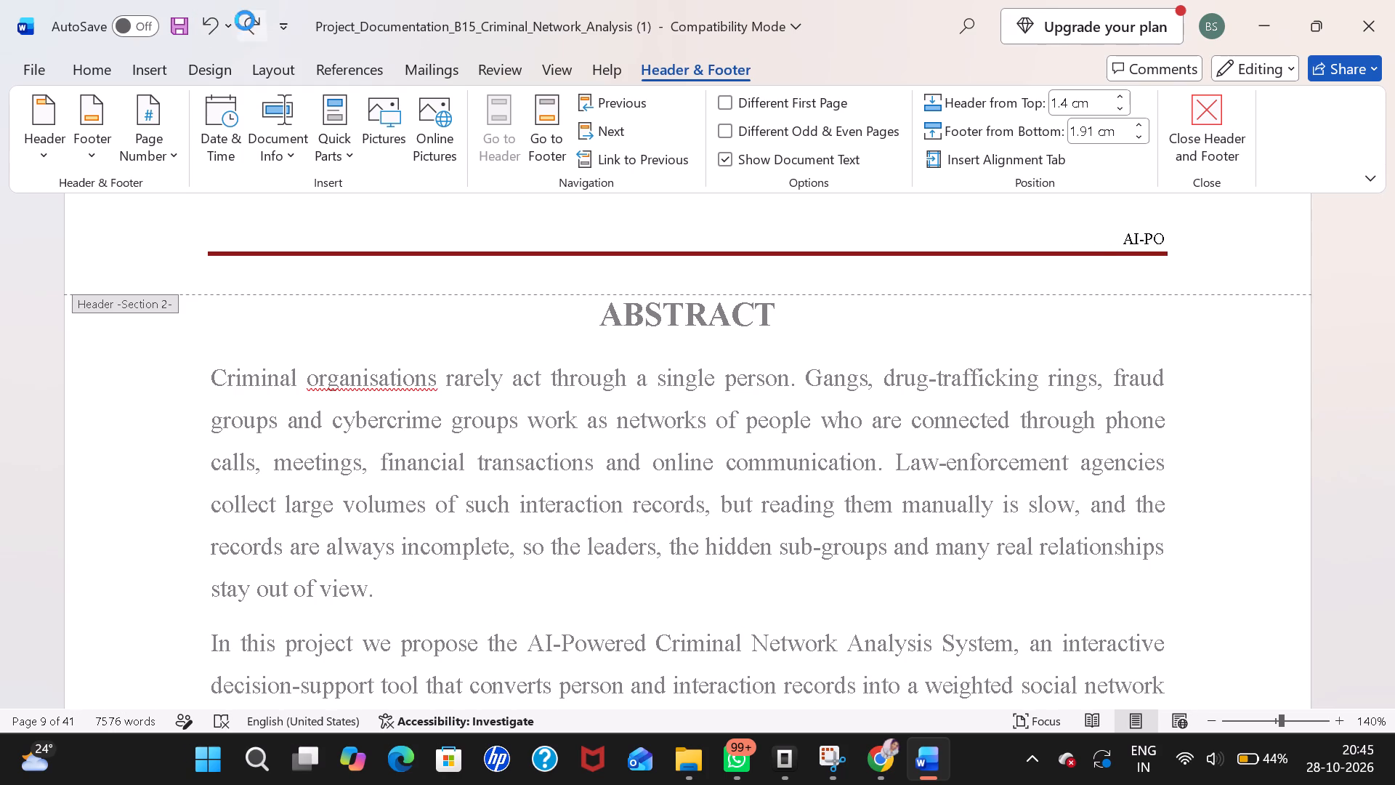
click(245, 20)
Retype the end of the Abstract page header in capitals so it reads "AI-BASED".
key(BackSpace)
key(BackSpace)
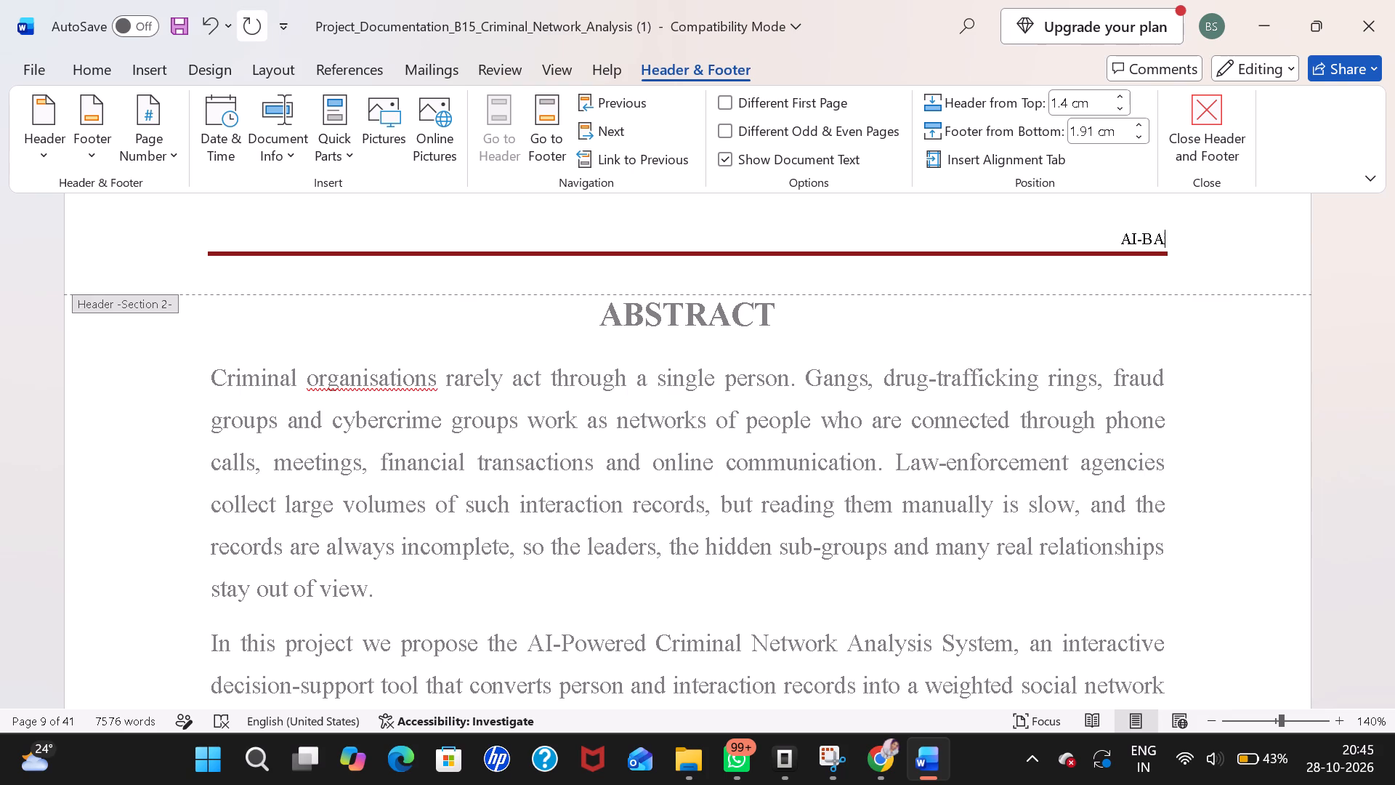
Examine the title page, certificate and front-matter pages for the new project title's wording.
scroll(462, 257, up, 10)
ctrl+scroll(462, 257, down, 4)
scroll(462, 257, up, 17)
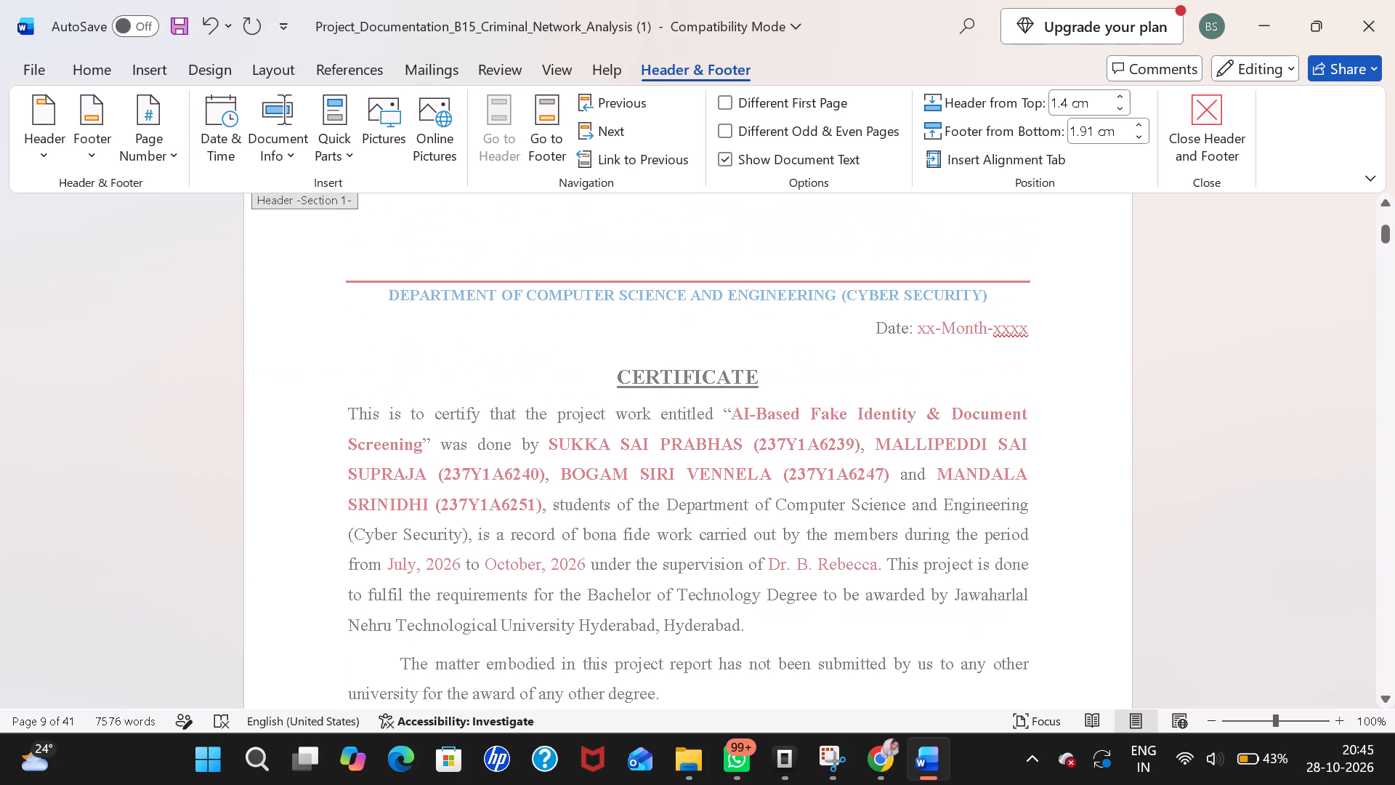
scroll(462, 257, down, 1)
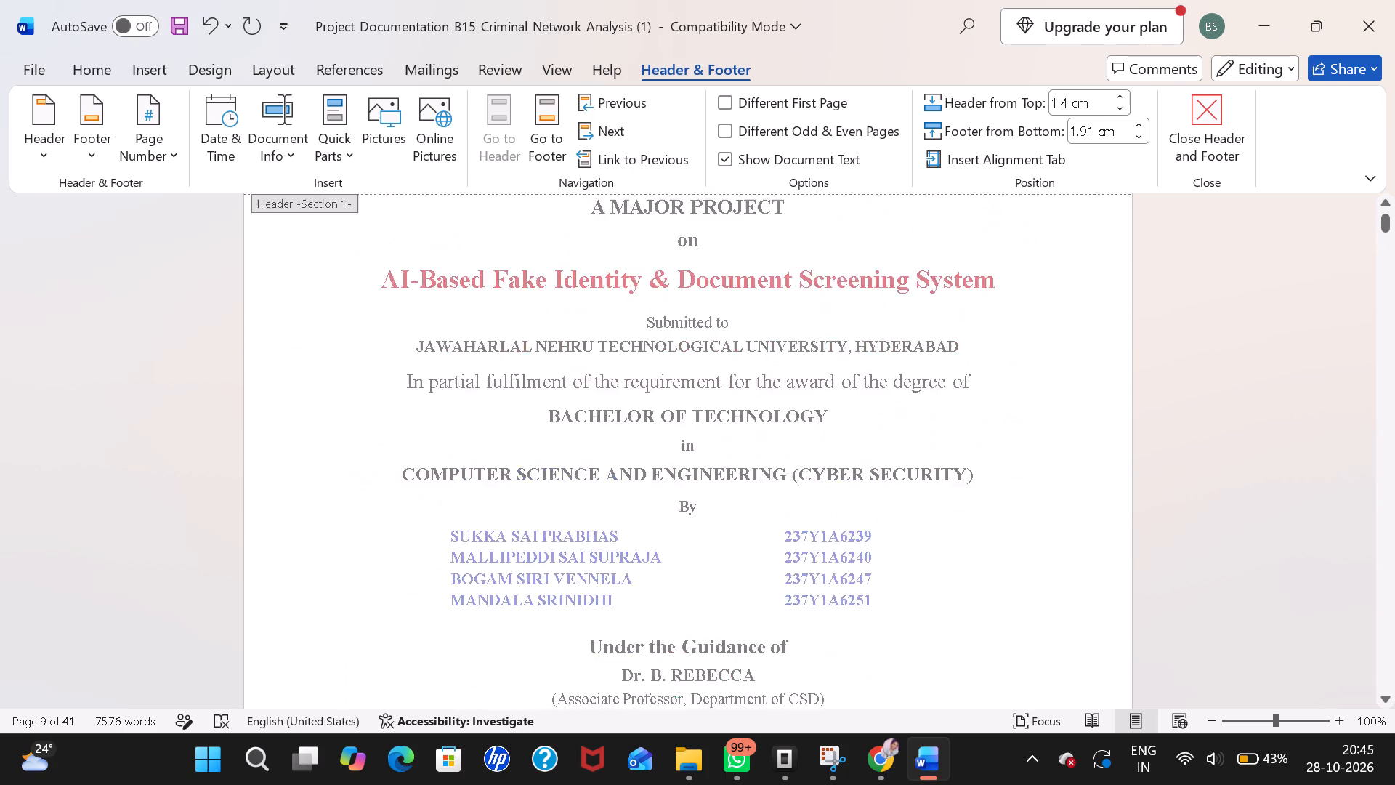
scroll(462, 257, down, 7)
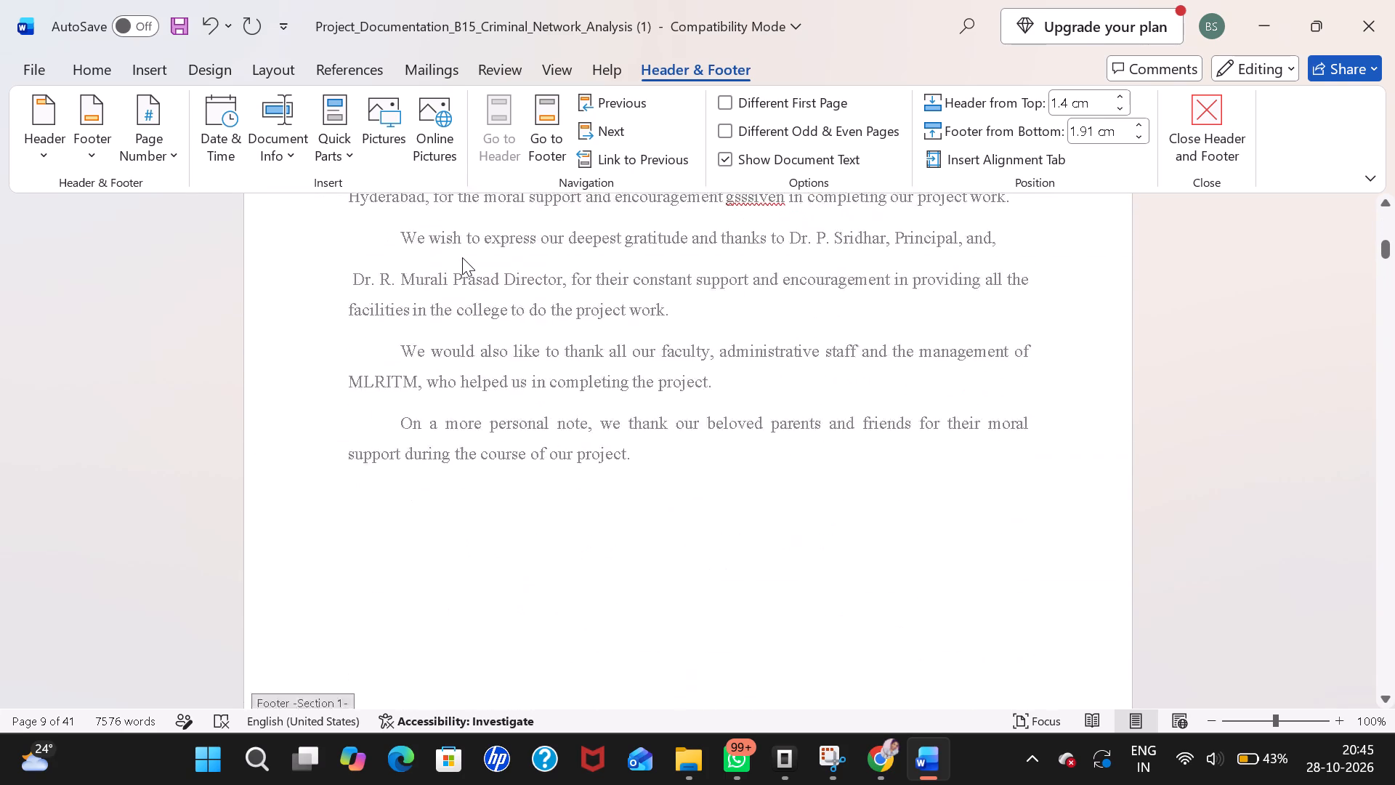
scroll(462, 257, down, 13)
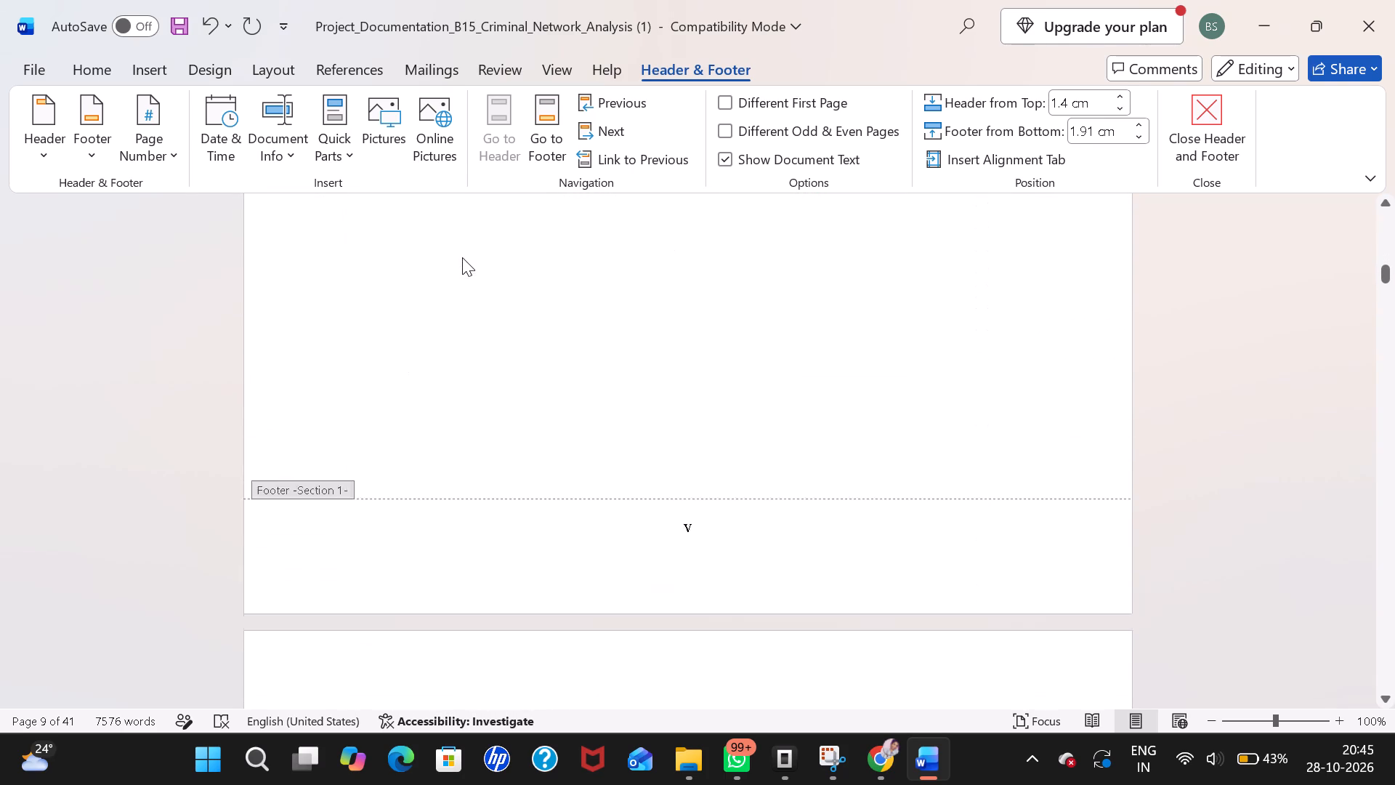
scroll(462, 257, down, 12)
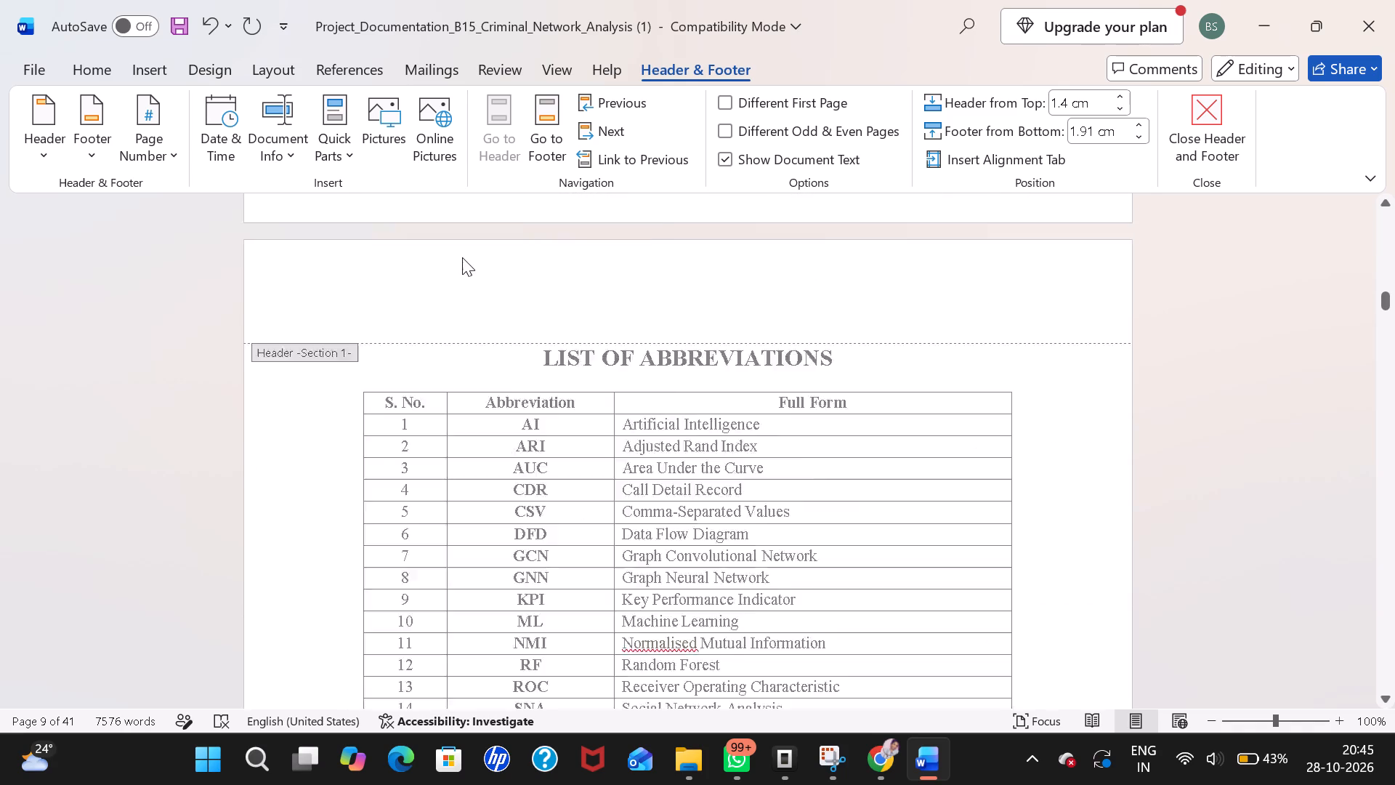
scroll(462, 257, down, 5)
scroll(462, 257, up, 1)
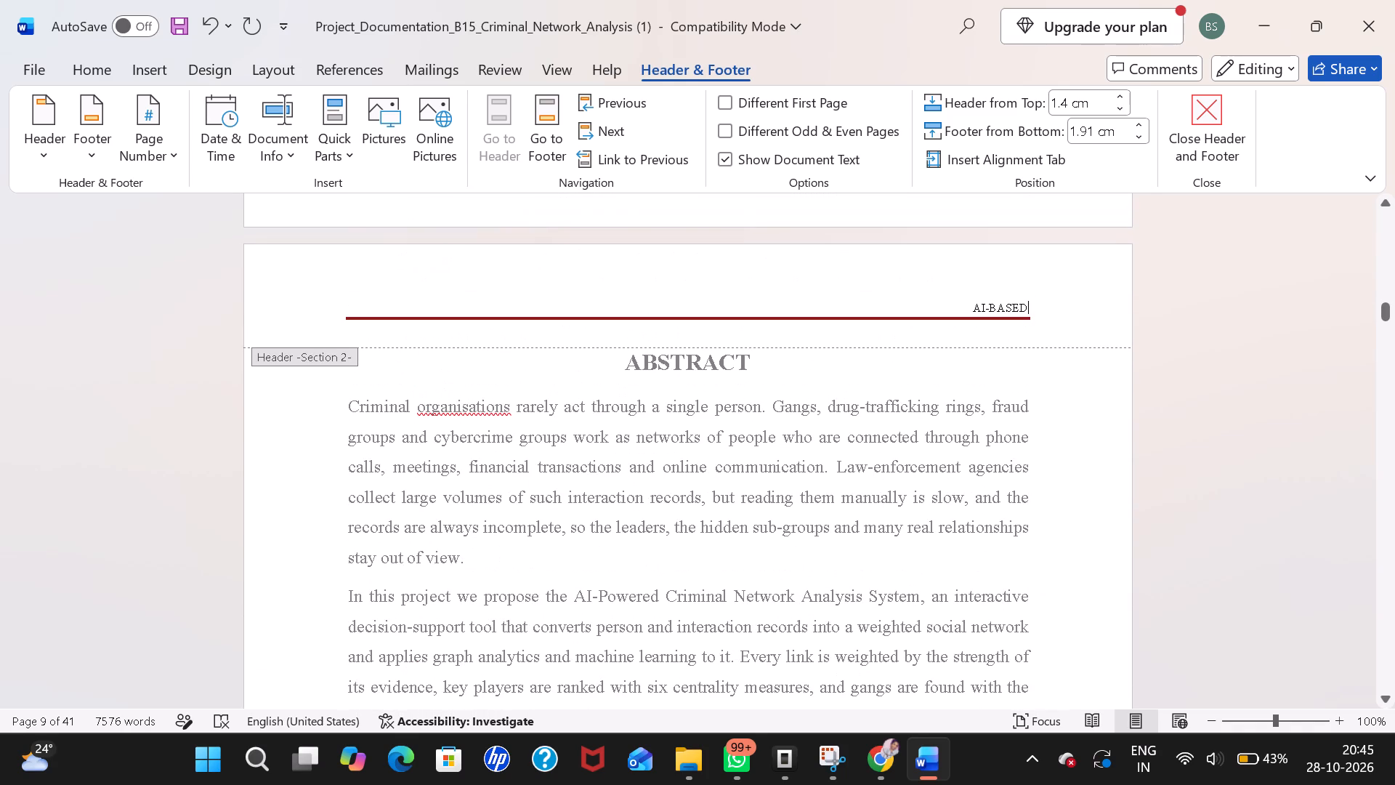
Complete the page header above the Abstract with "FAKE IDENTITY & DOCUMENT SCREENING" after "AI-BASED".
click(462, 257)
key(space)
key(End)
key(space)
text(FA)
scroll(462, 257, right, 1)
text(KE IDENTITY)
key(space)
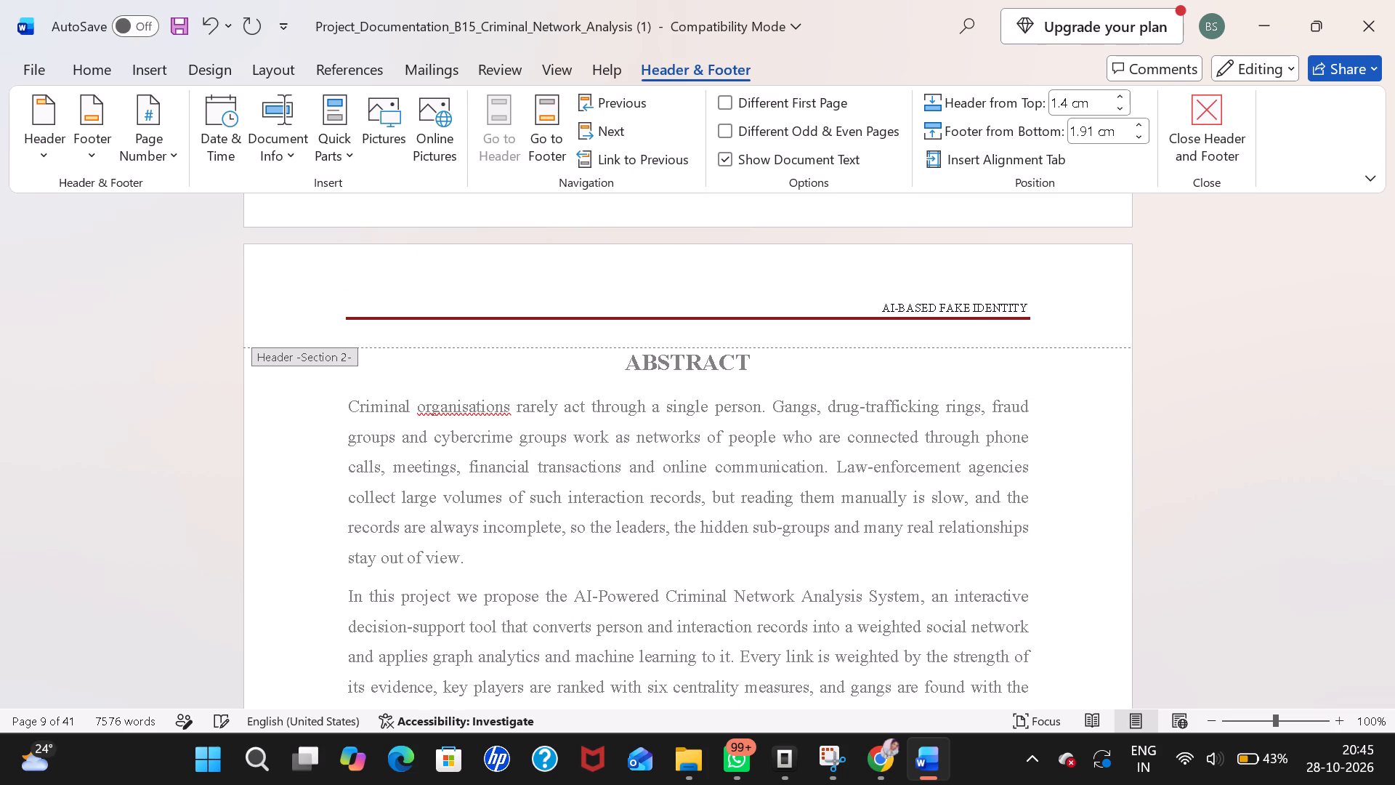
key(shift+ampersand)
key(space)
text(DOCUMENT SCREENING)
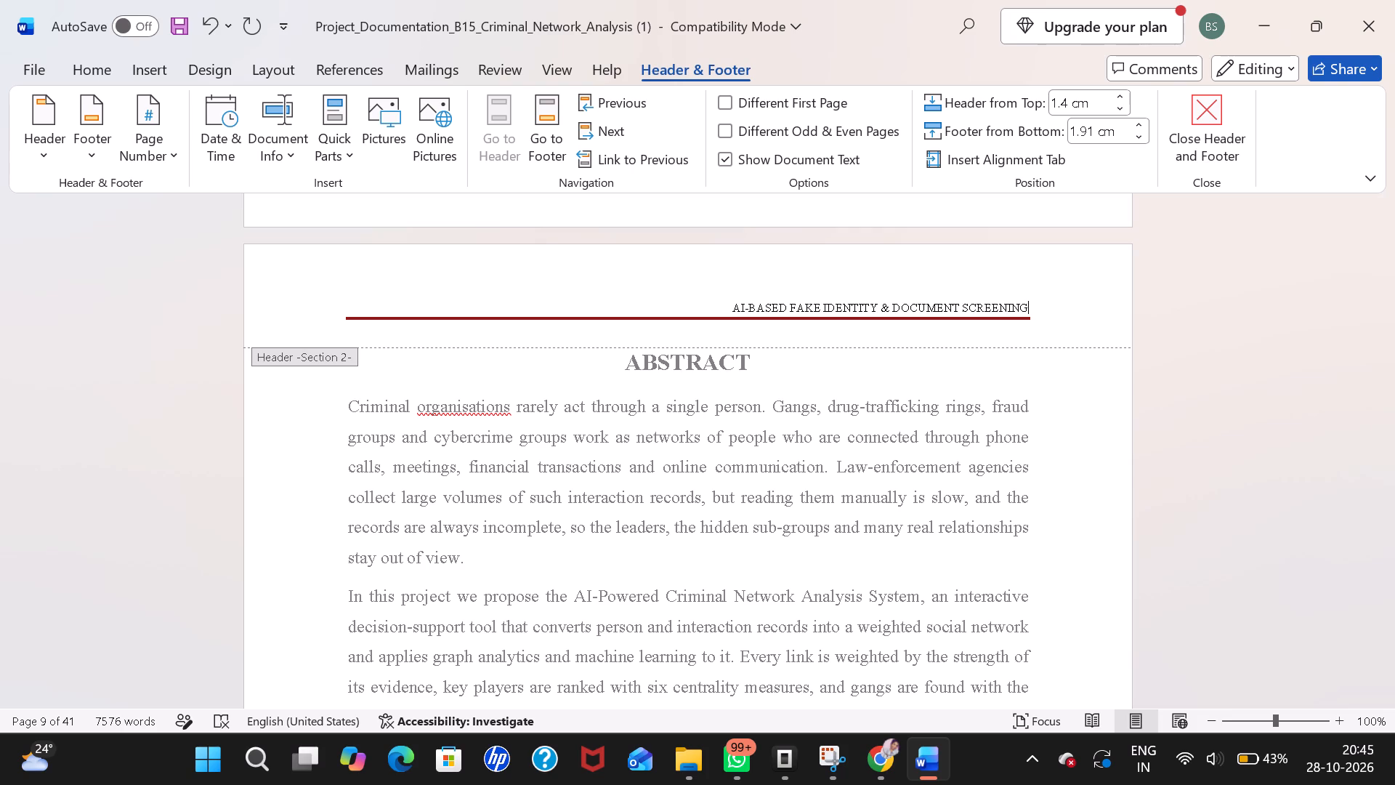
Add a space on each side of the header's hyphen to read "AI - BASED" and return to the body text.
click(743, 308)
key(space)
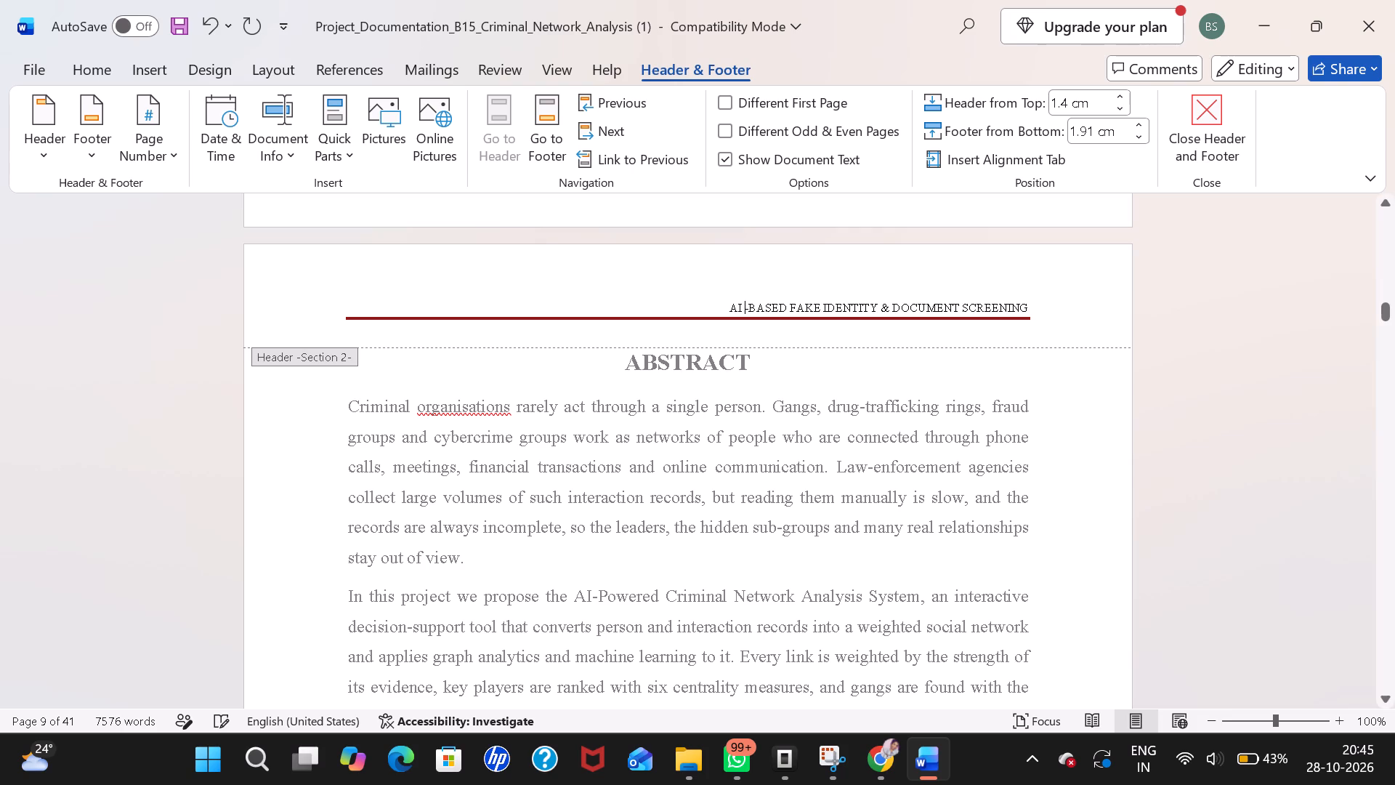
click(751, 307)
key(space)
click(824, 358)
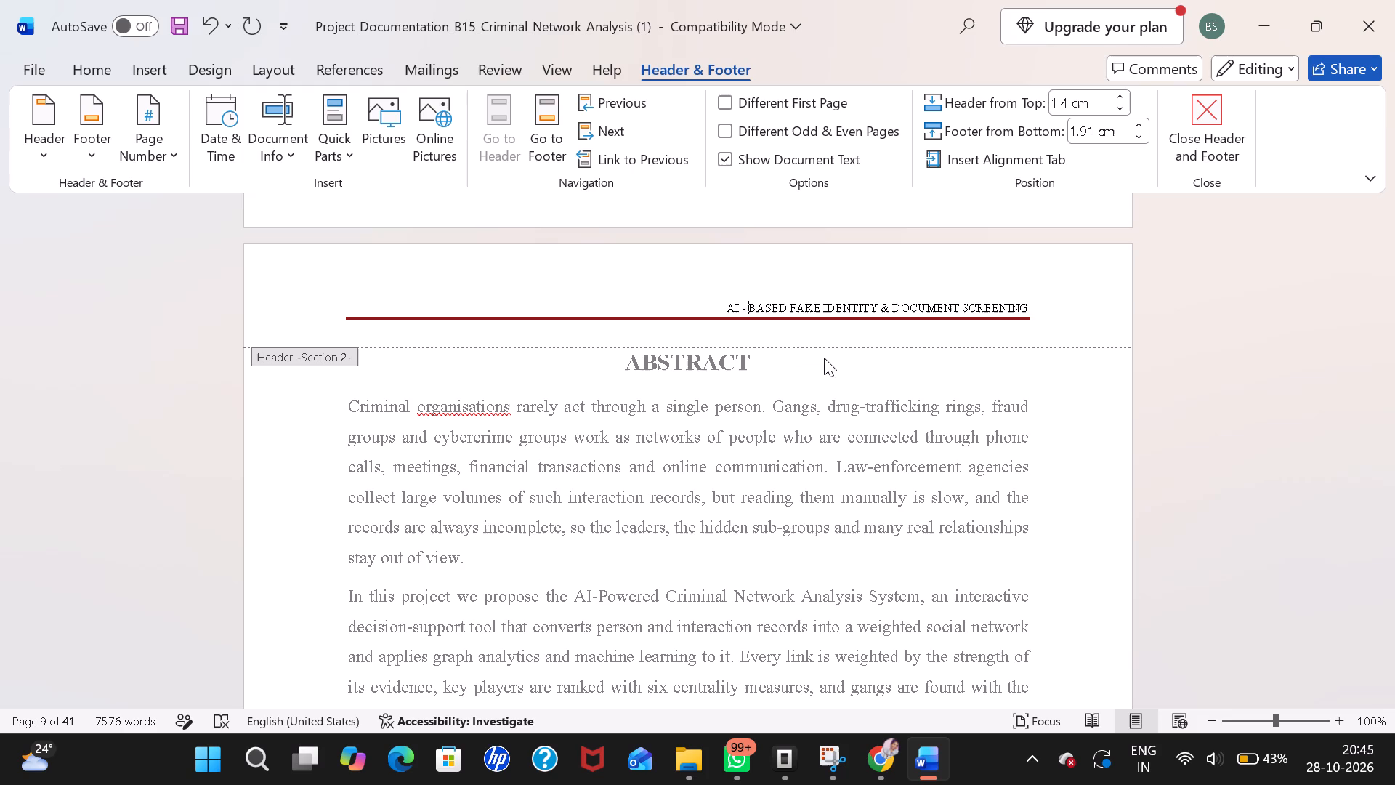
click(952, 469)
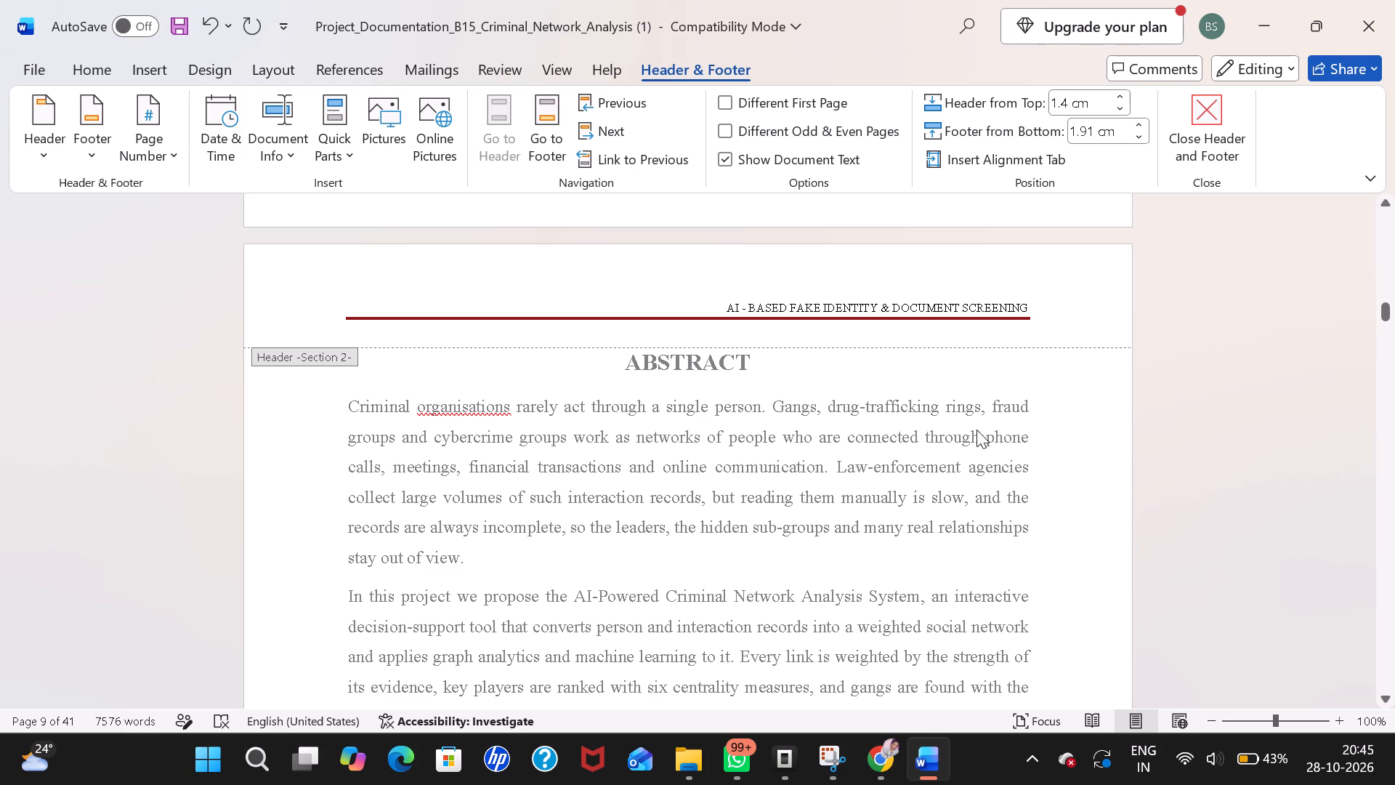
click(1137, 334)
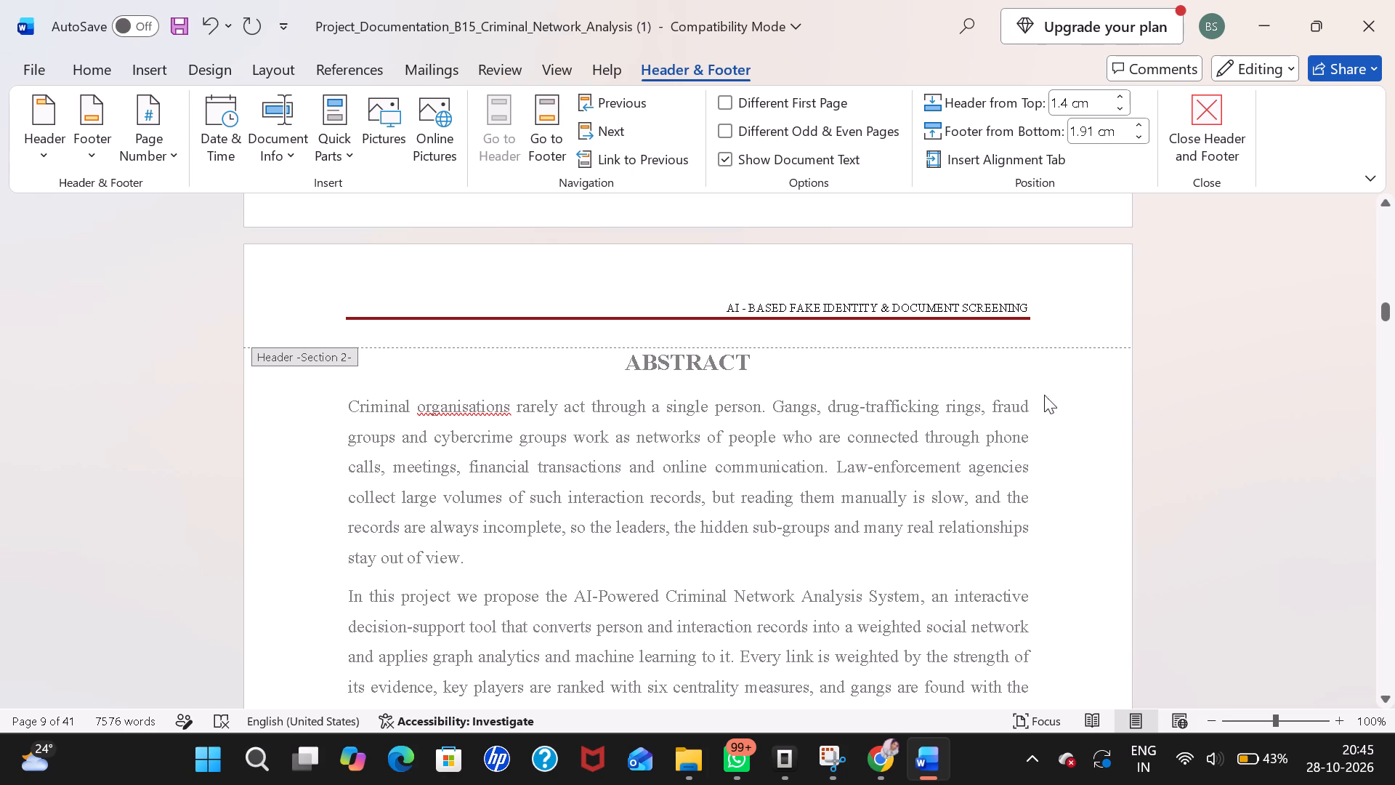
double_click(1054, 405)
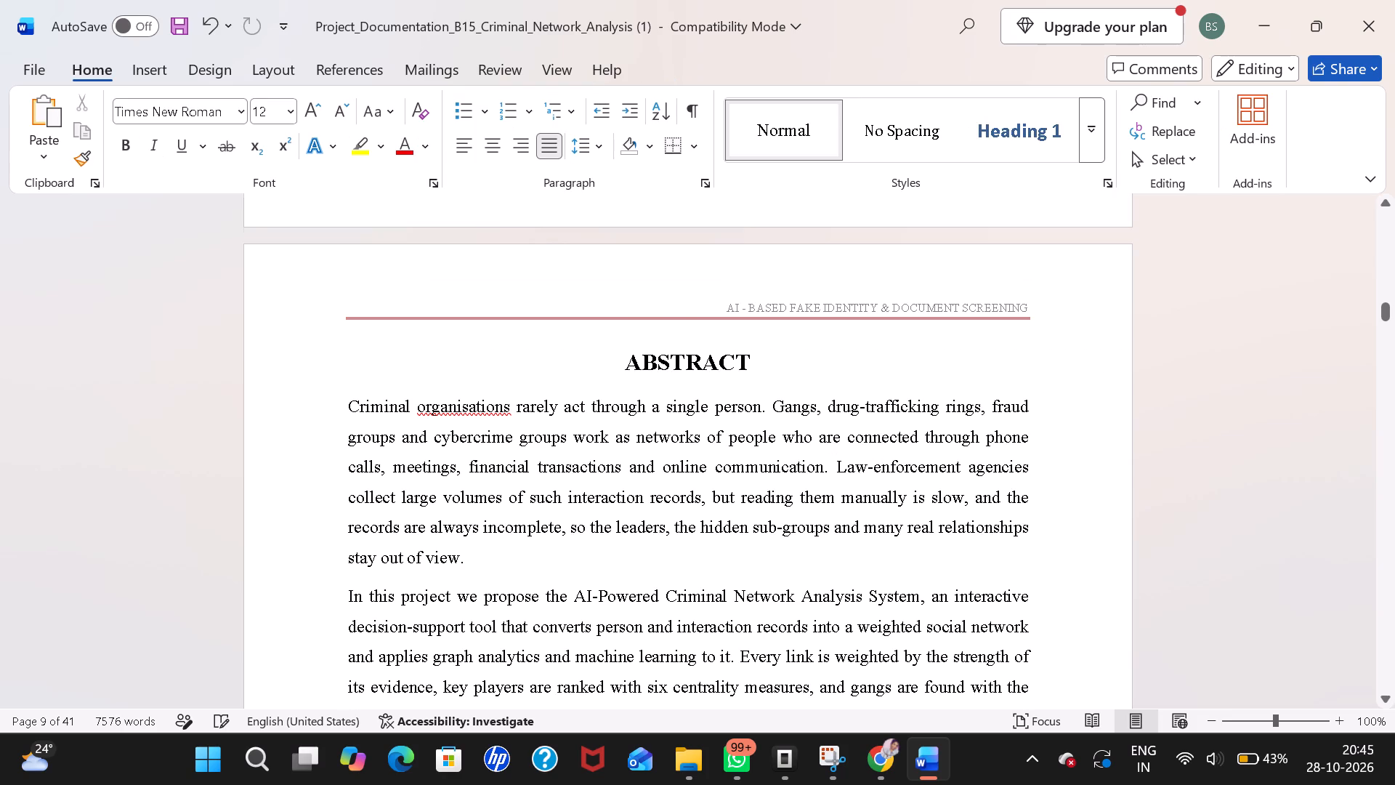
Look over the Abstract and Chapter 1 pages for the page header and body text still describing the old project.
scroll(830, 492, down, 3)
ctrl+scroll(830, 492, down, 3)
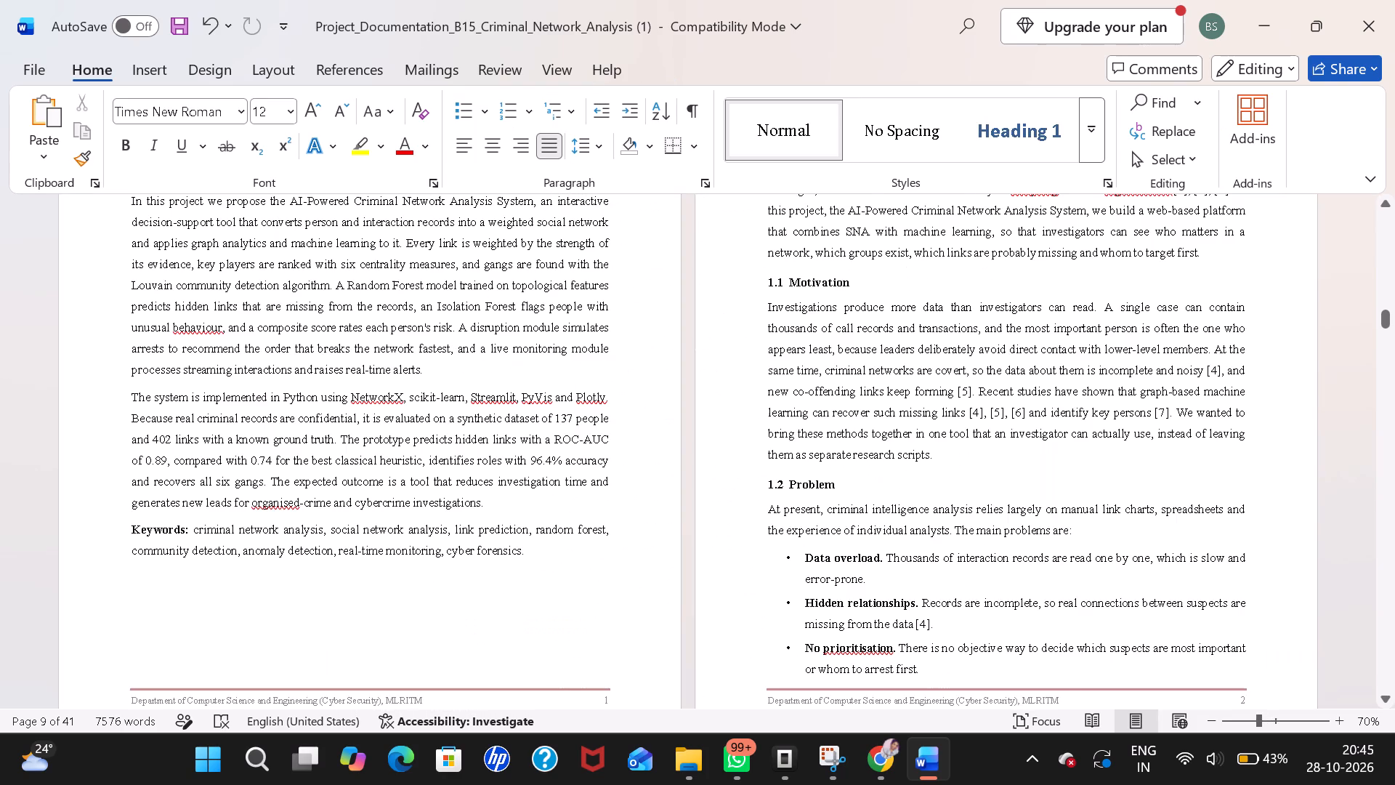
scroll(440, 465, up, 4)
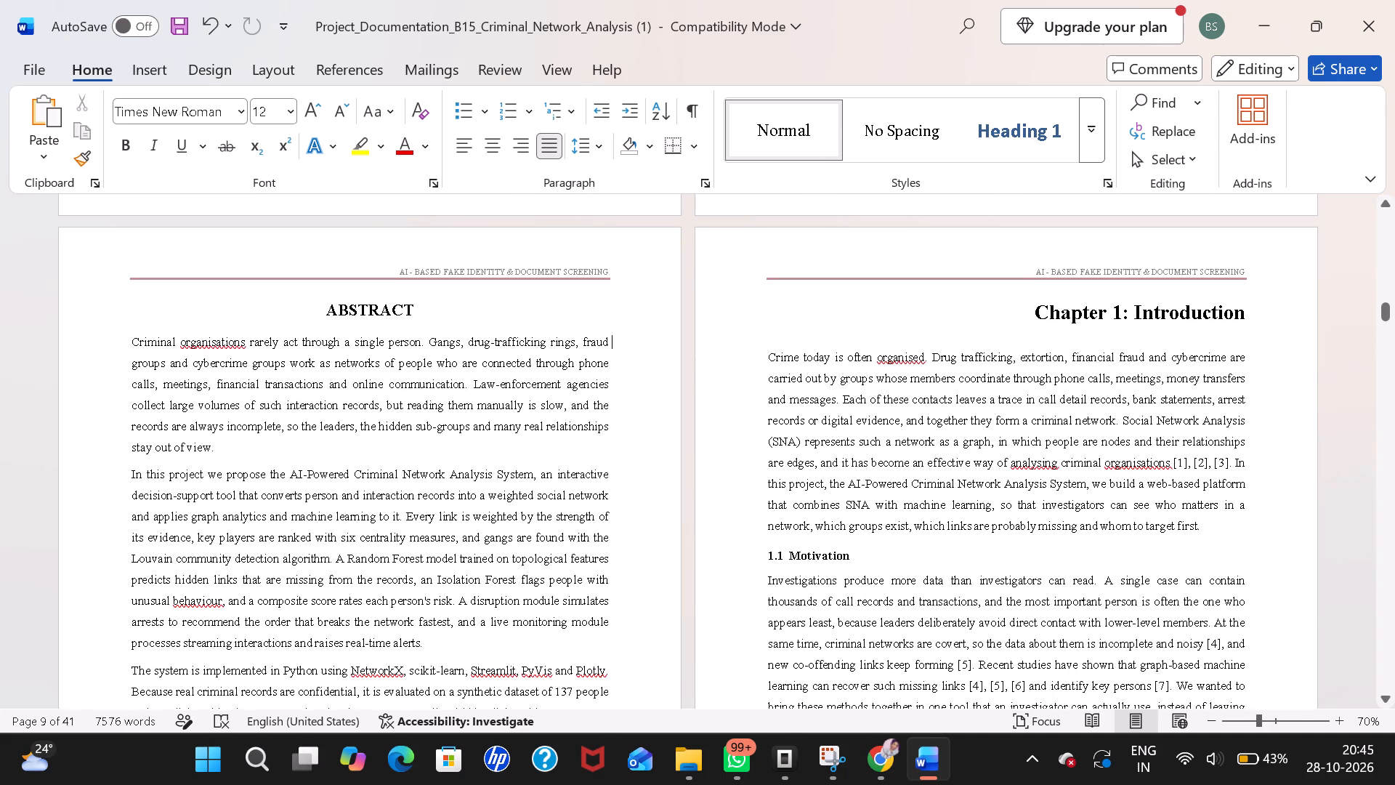
scroll(440, 465, down, 2)
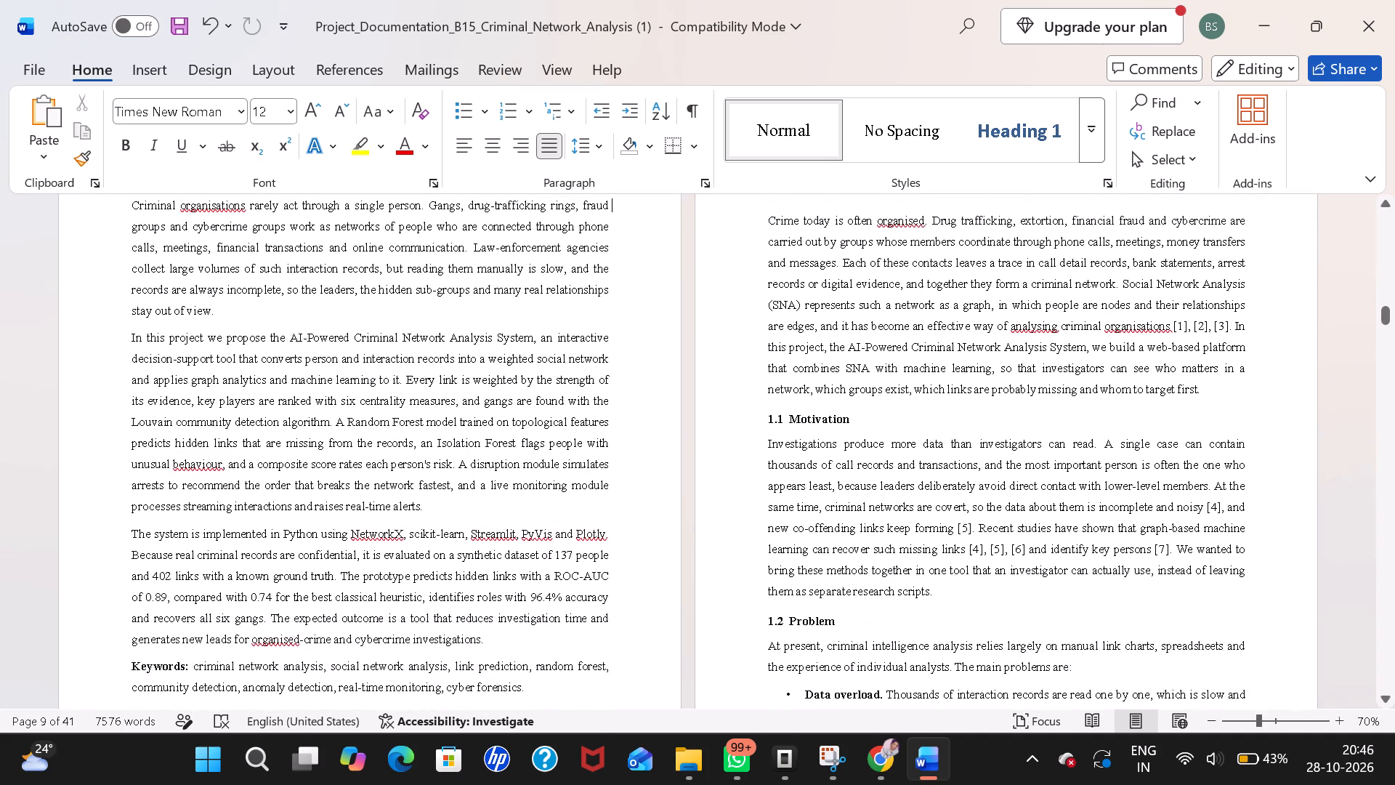
scroll(440, 465, down, 1)
scroll(440, 465, up, 4)
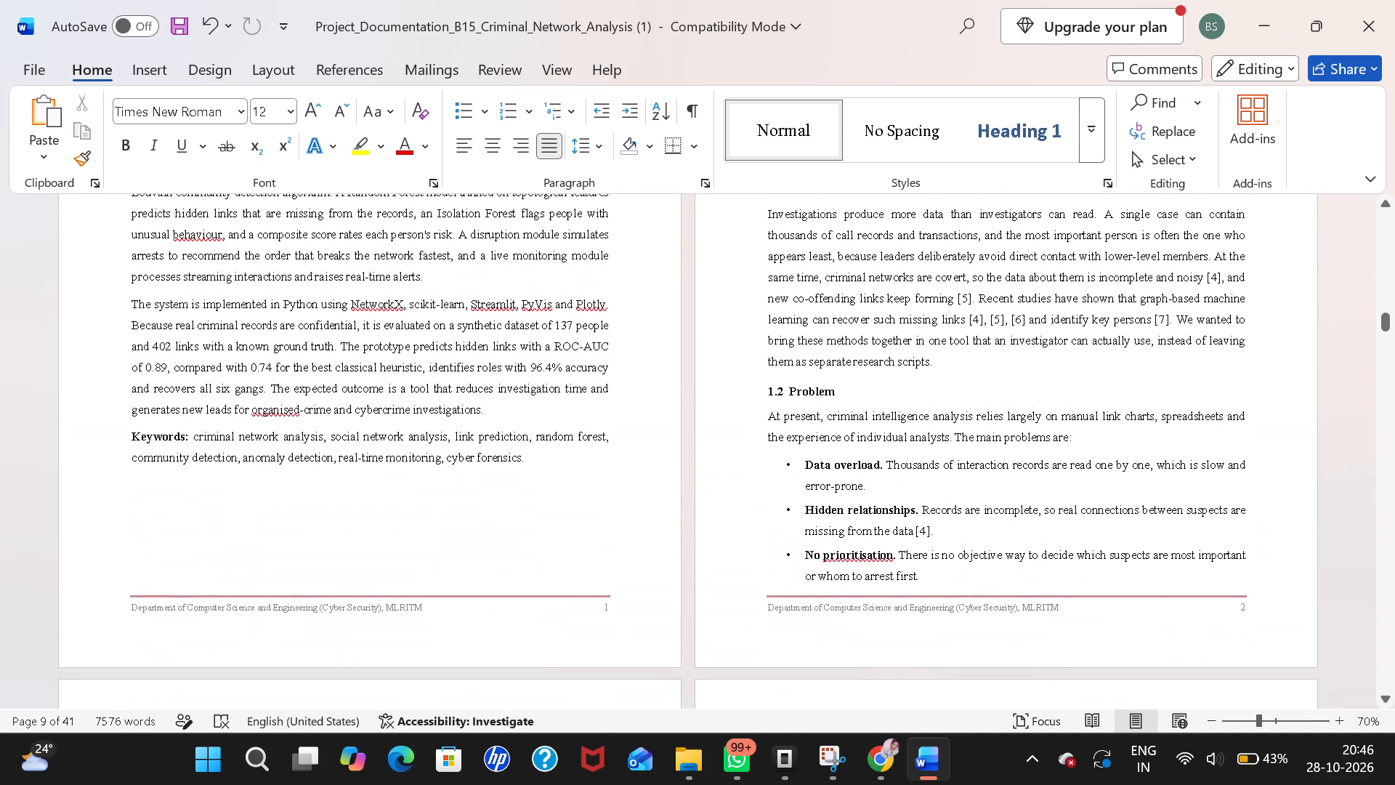
scroll(440, 465, up, 3)
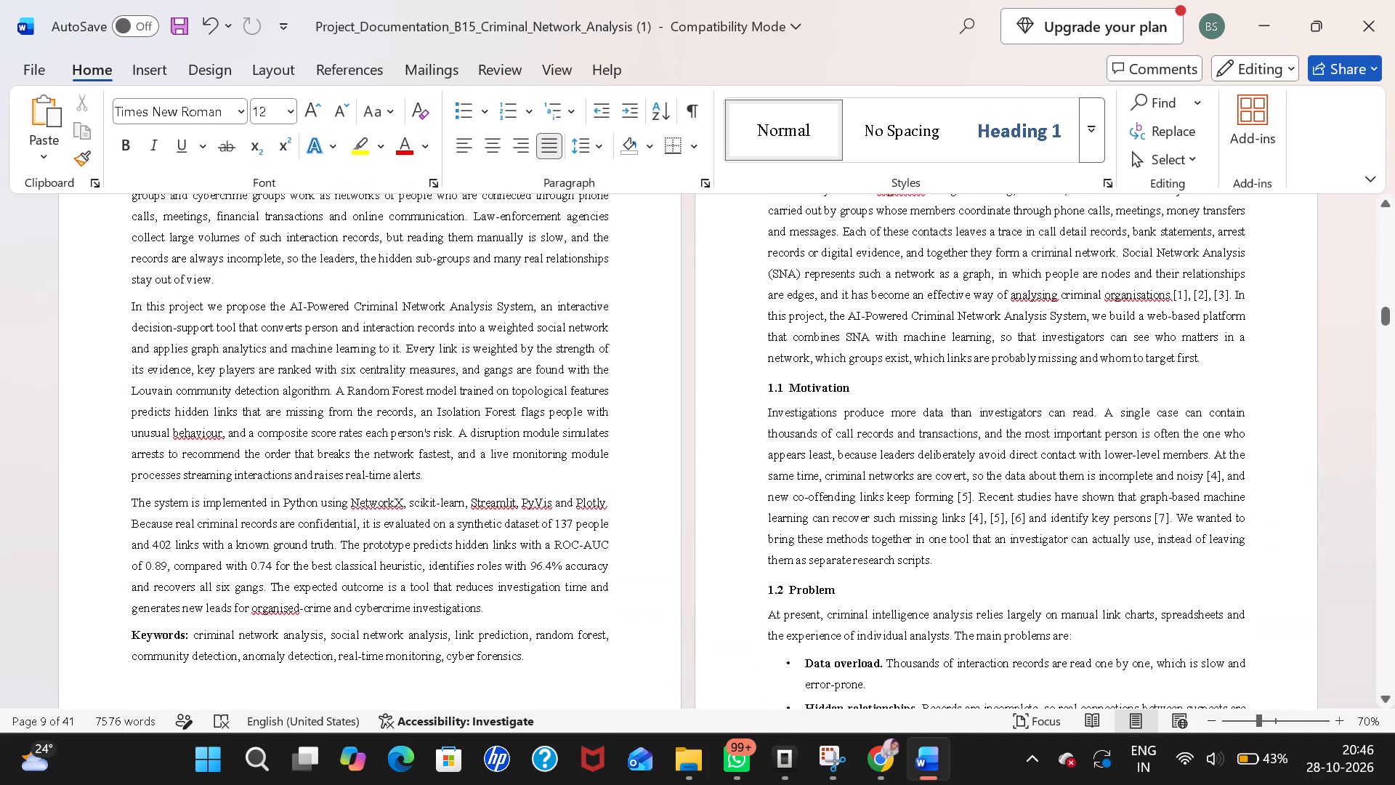
ctrl+scroll(232, 445, down, 2)
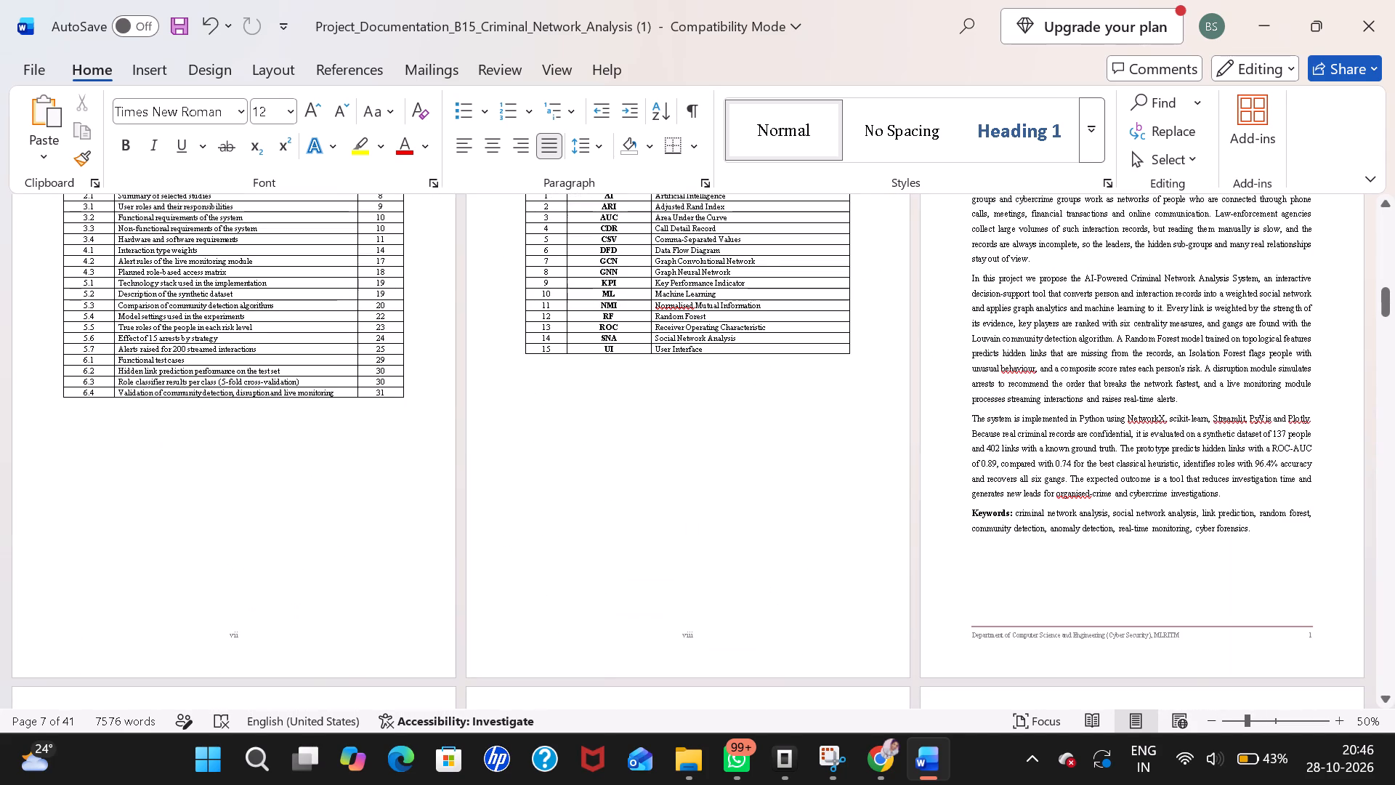
scroll(985, 573, up, 1)
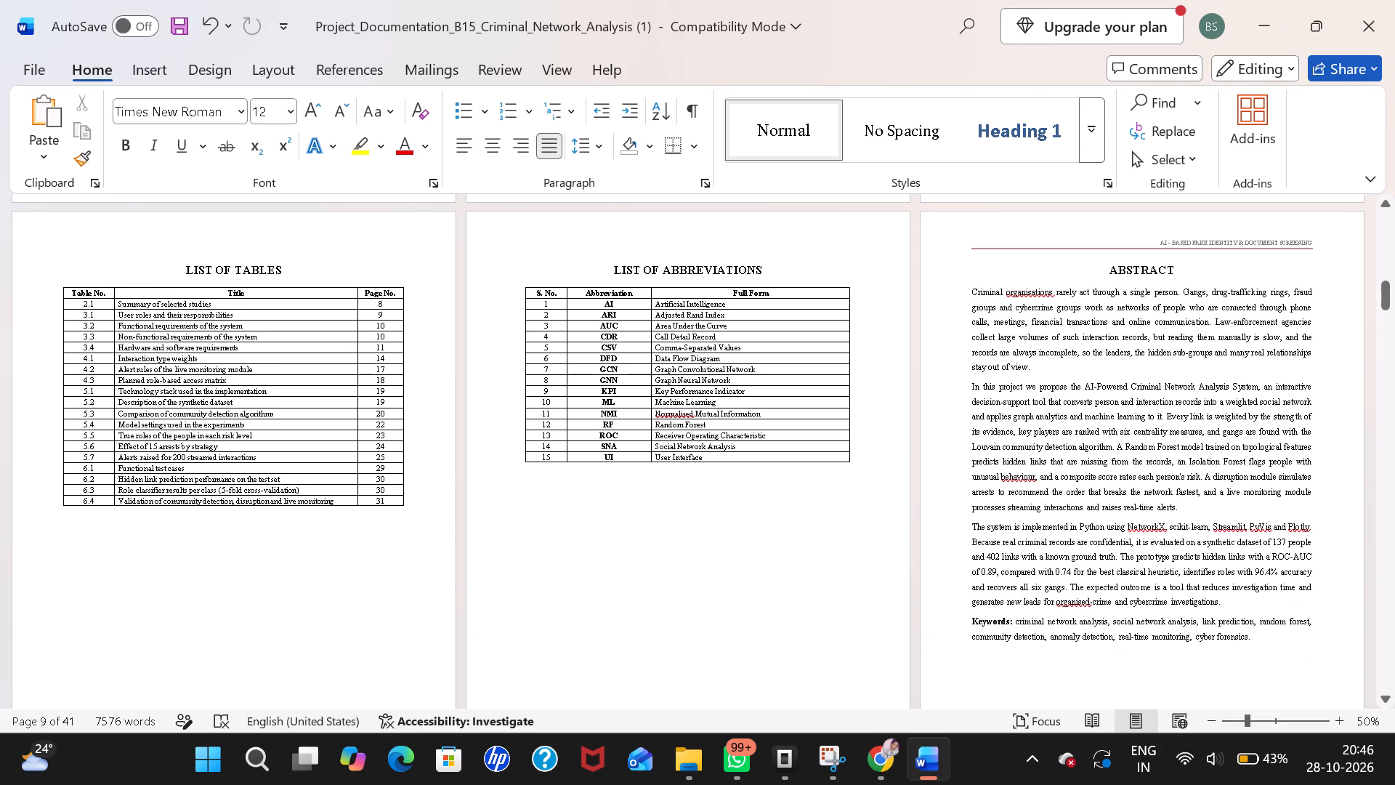
Copy the Abstract from its heading through the Keywords paragraph.
drag(969, 283, 1216, 643)
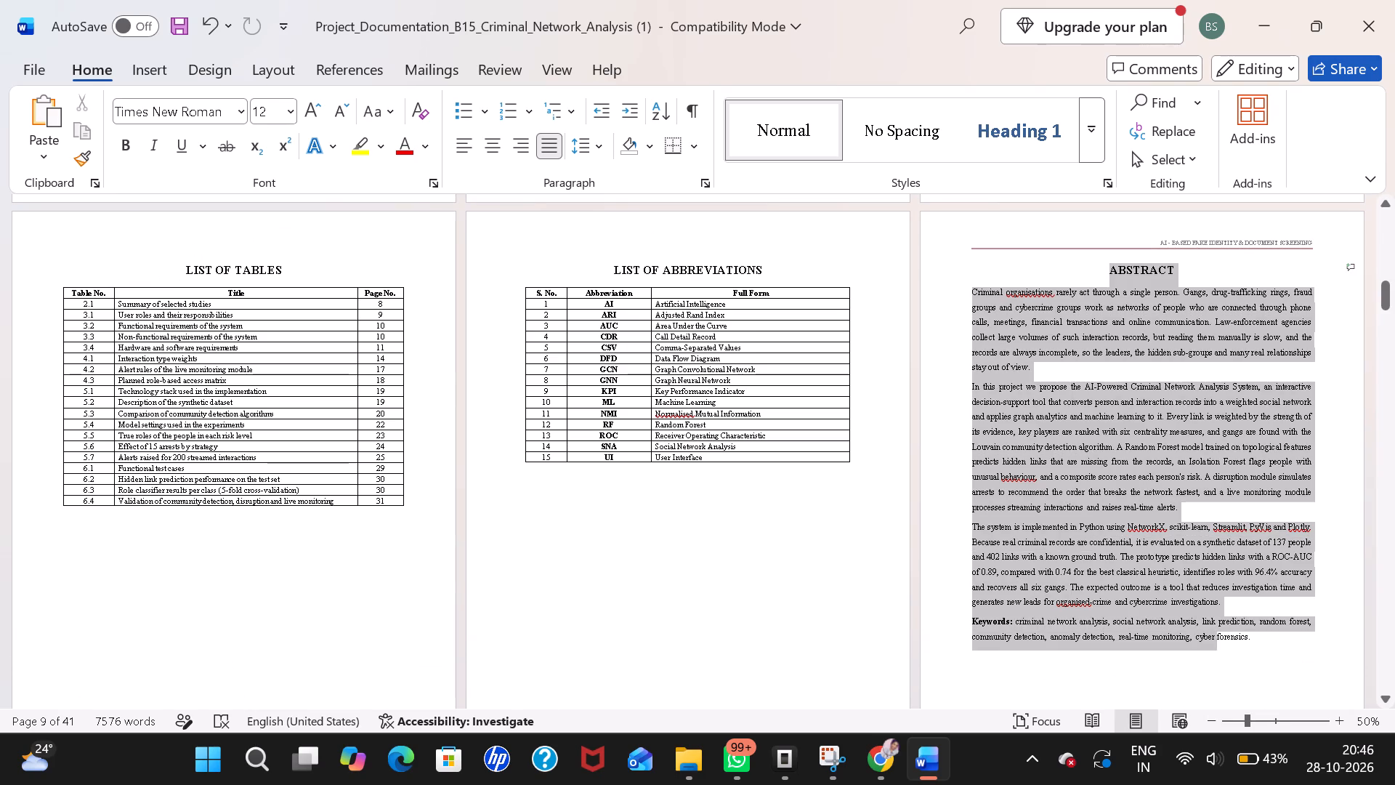
drag(1216, 643, 1245, 647)
key(ctrl+c)
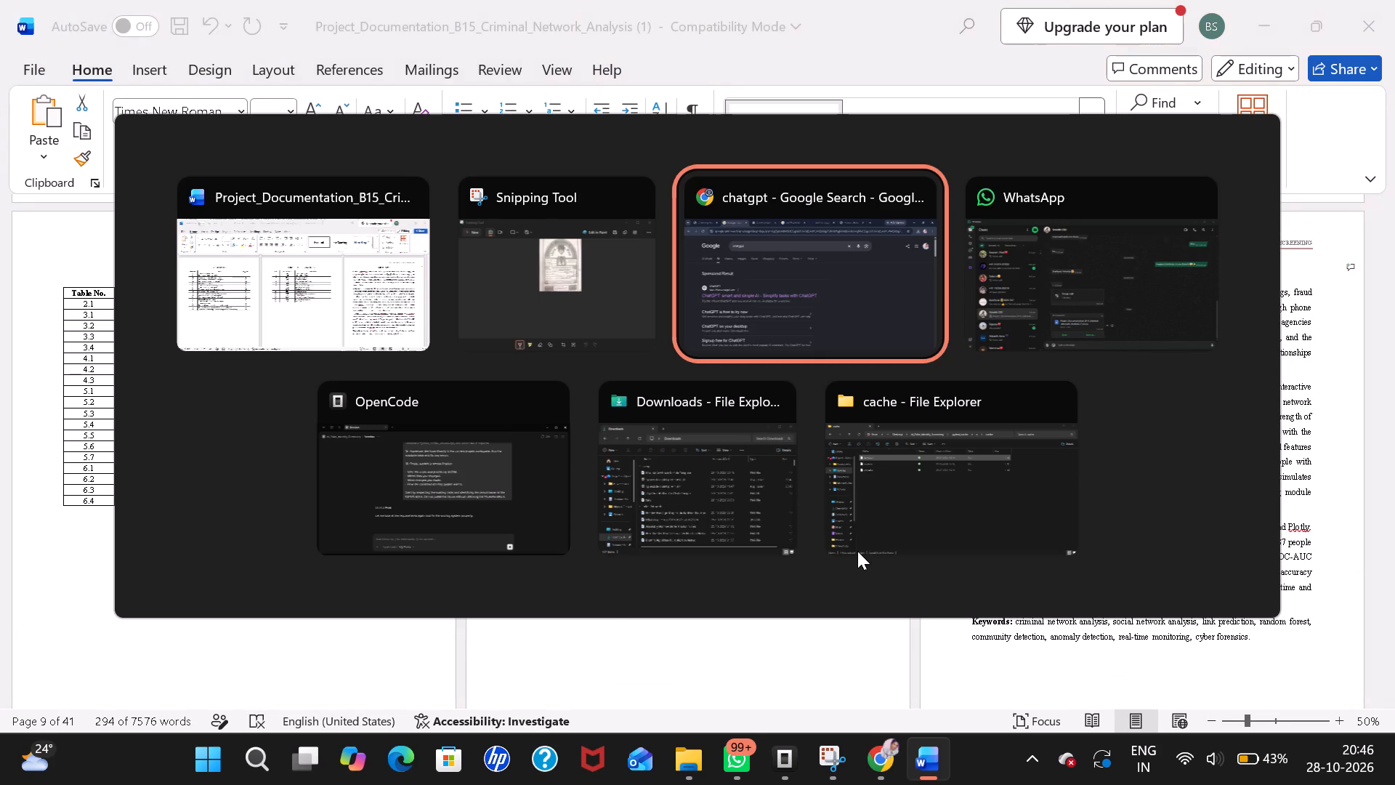
click(276, 446)
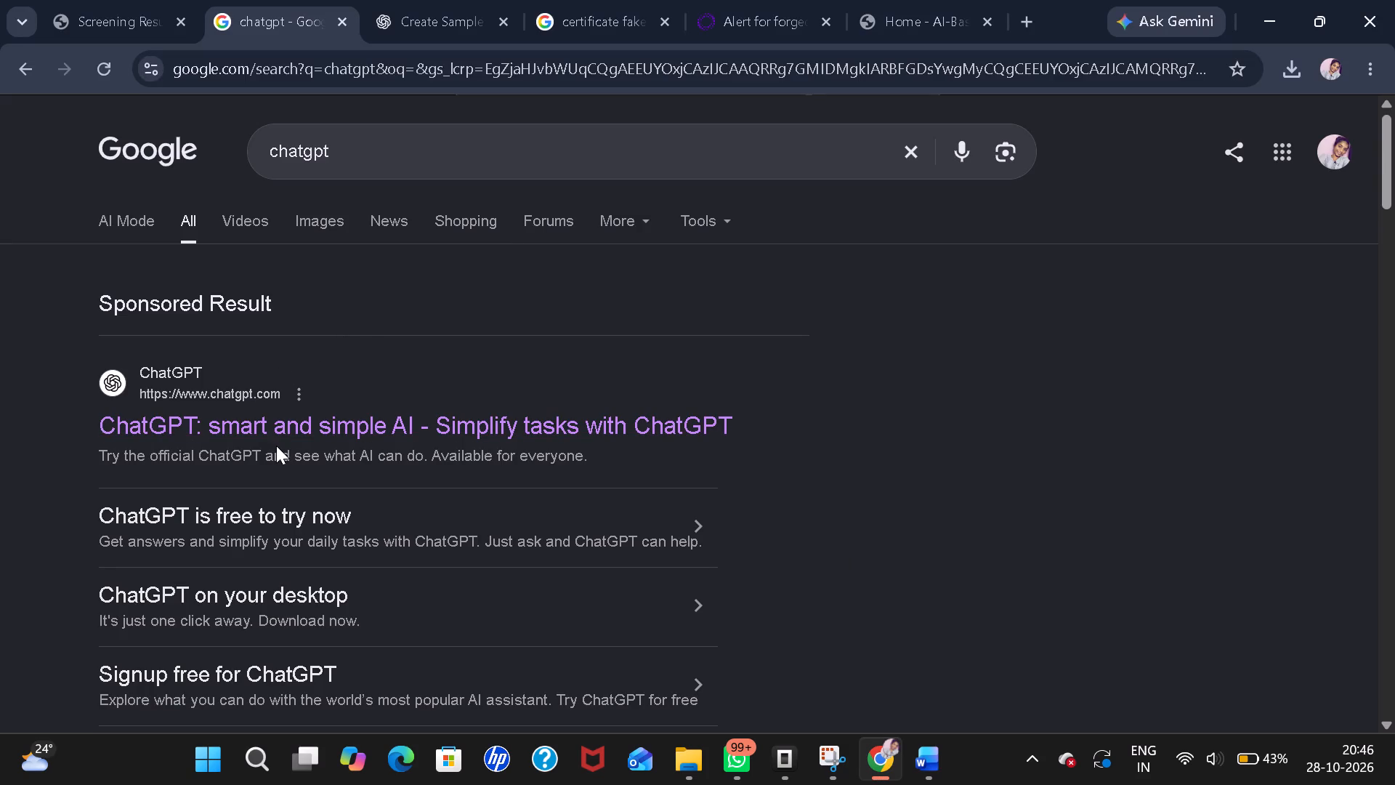
click(288, 427)
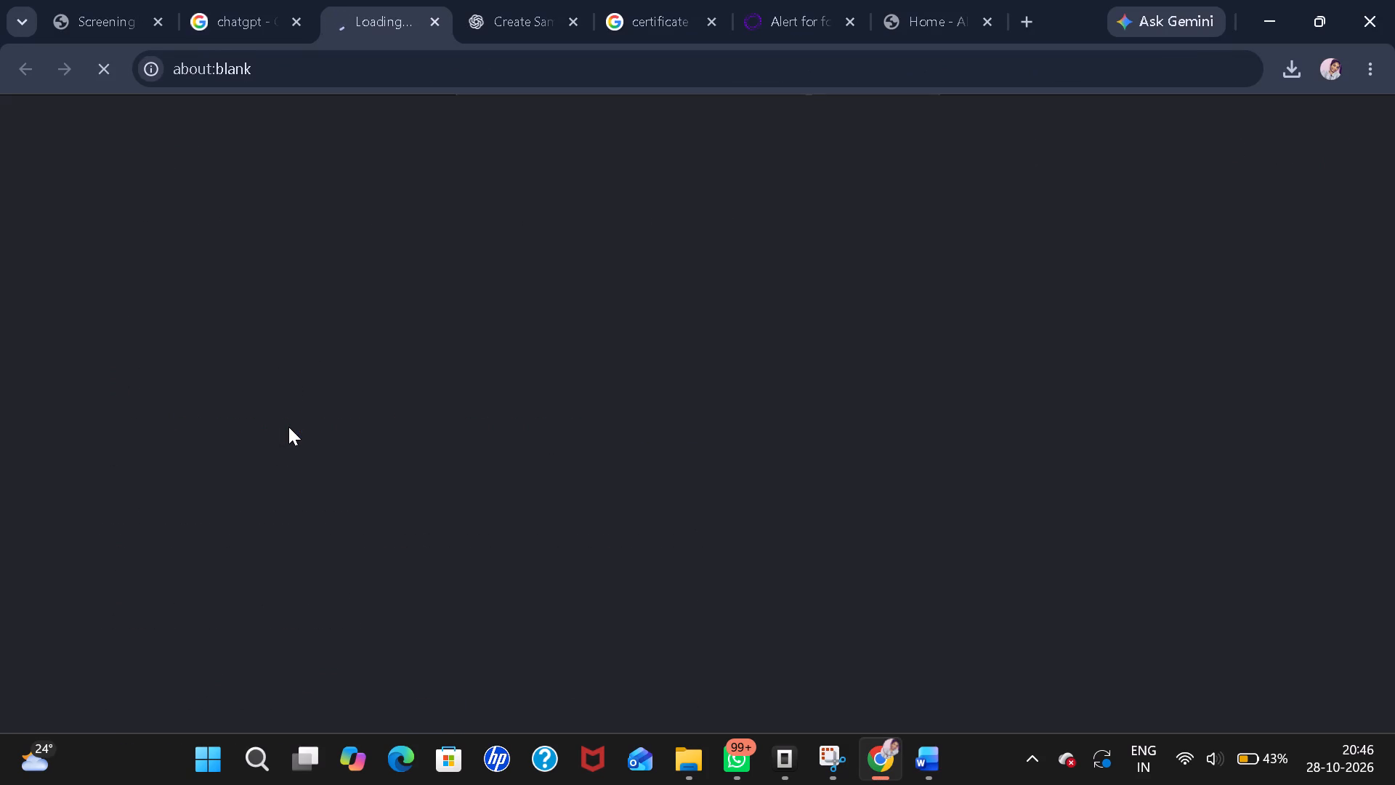
click(259, 0)
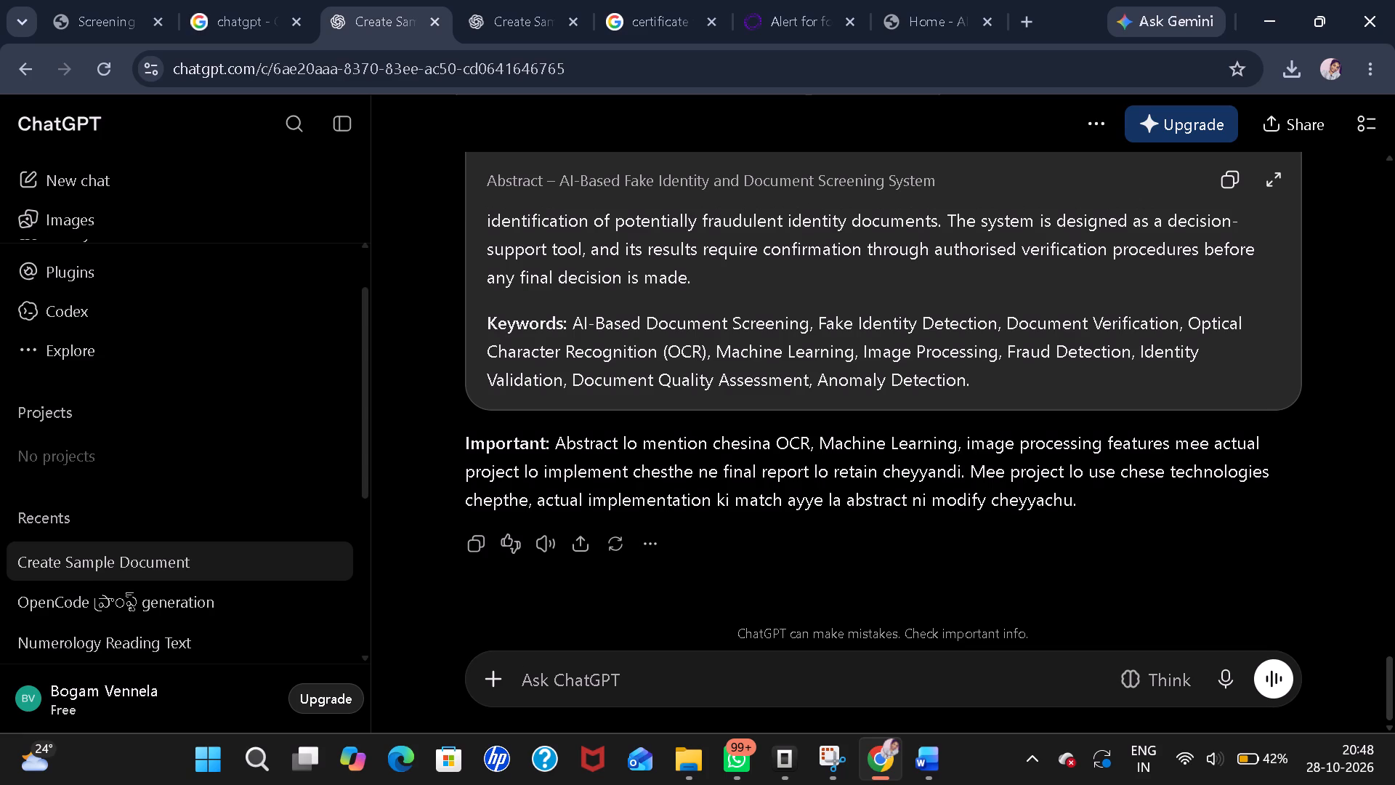
click(1228, 180)
In the Word report, replace the three old body paragraphs between the Abstract heading and the Keywords paragraph with the copied text.
click(918, 746)
click(972, 430)
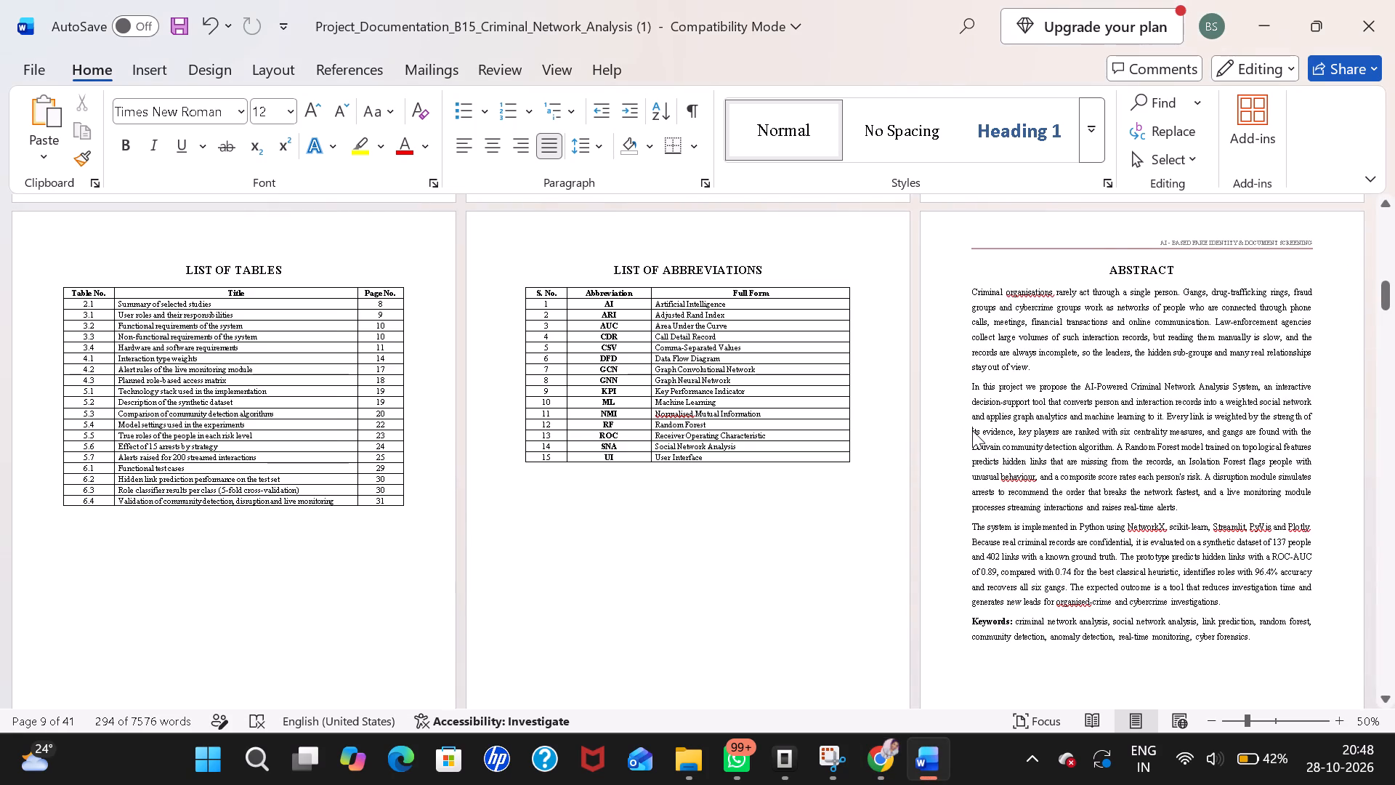
ctrl+scroll(1120, 339, up, 7)
ctrl+scroll(1120, 339, down, 3)
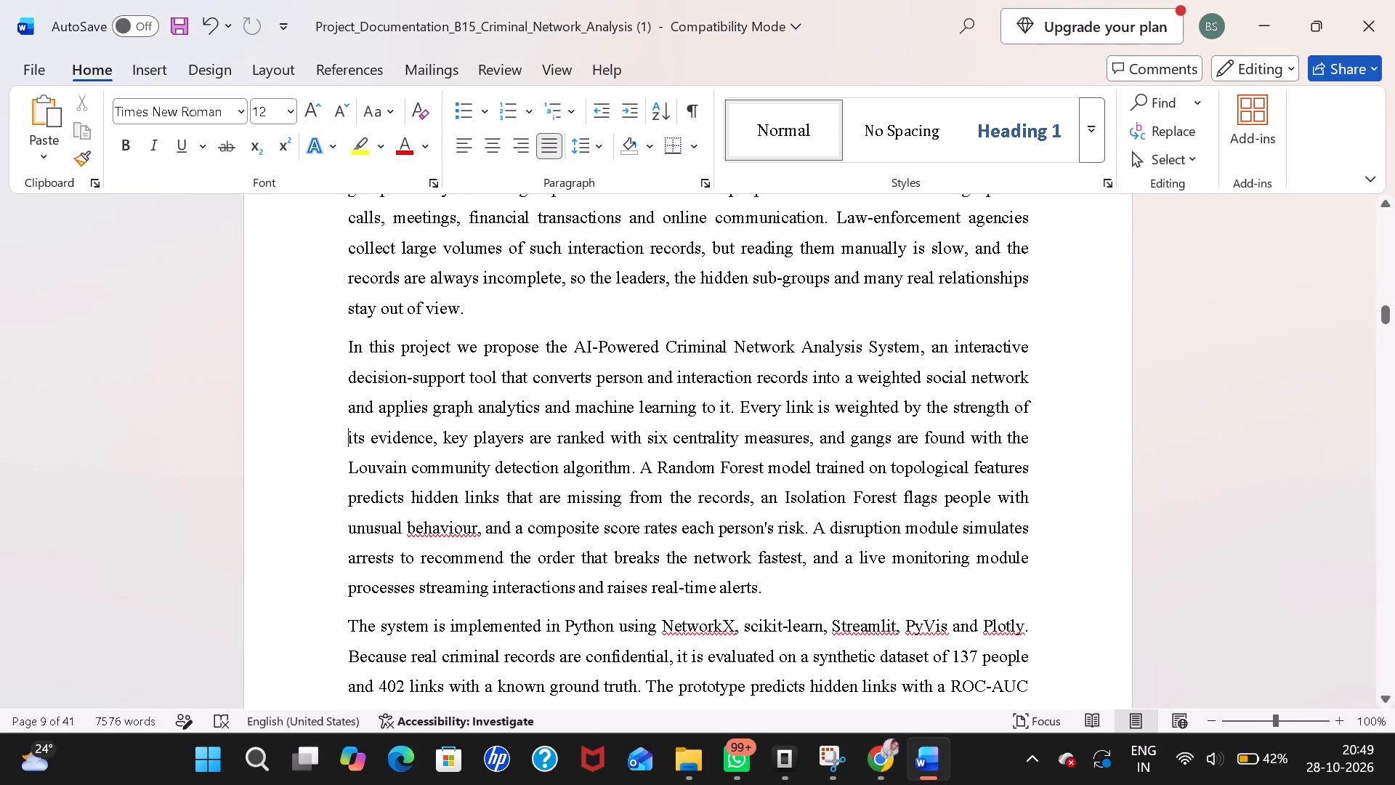
ctrl+scroll(768, 408, down, 2)
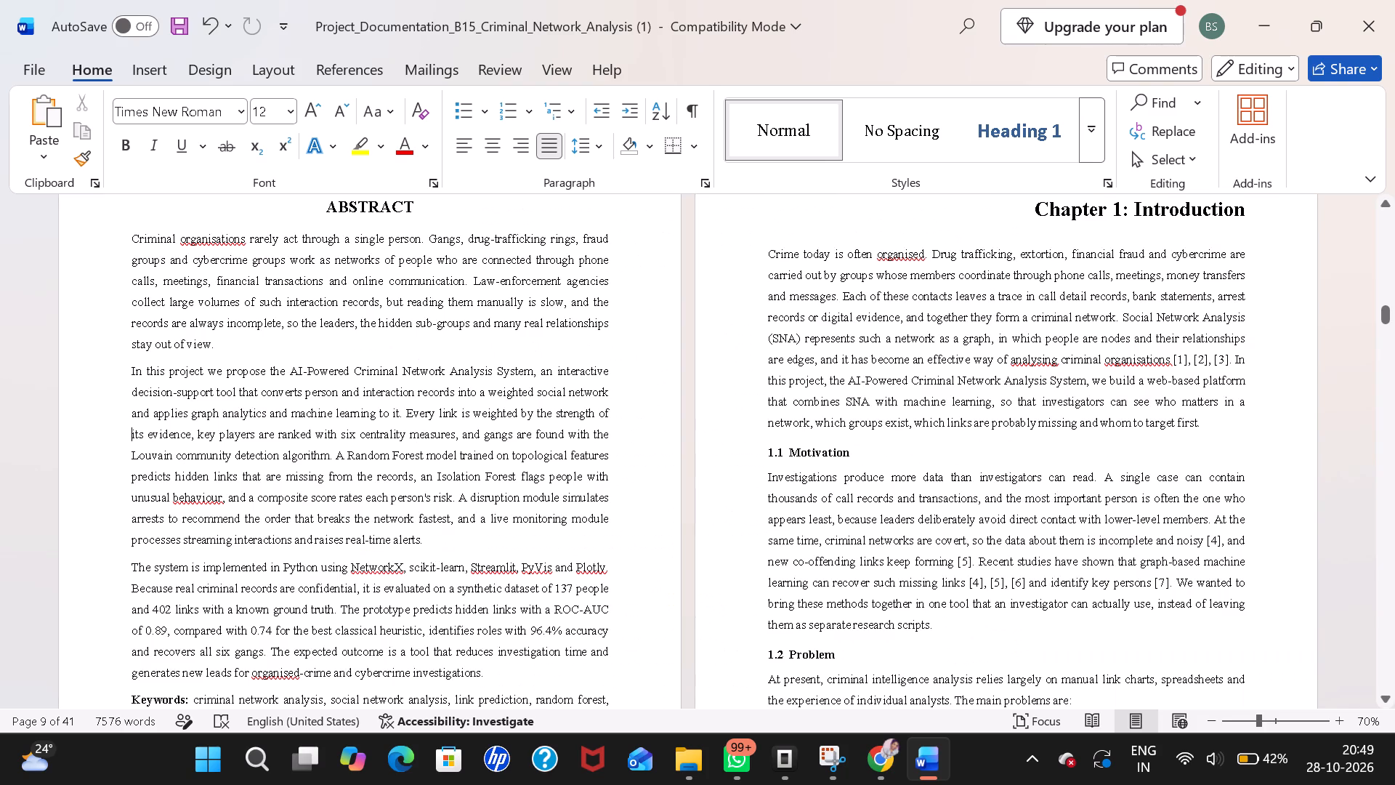
ctrl+scroll(493, 350, up, 3)
scroll(493, 350, up, 1)
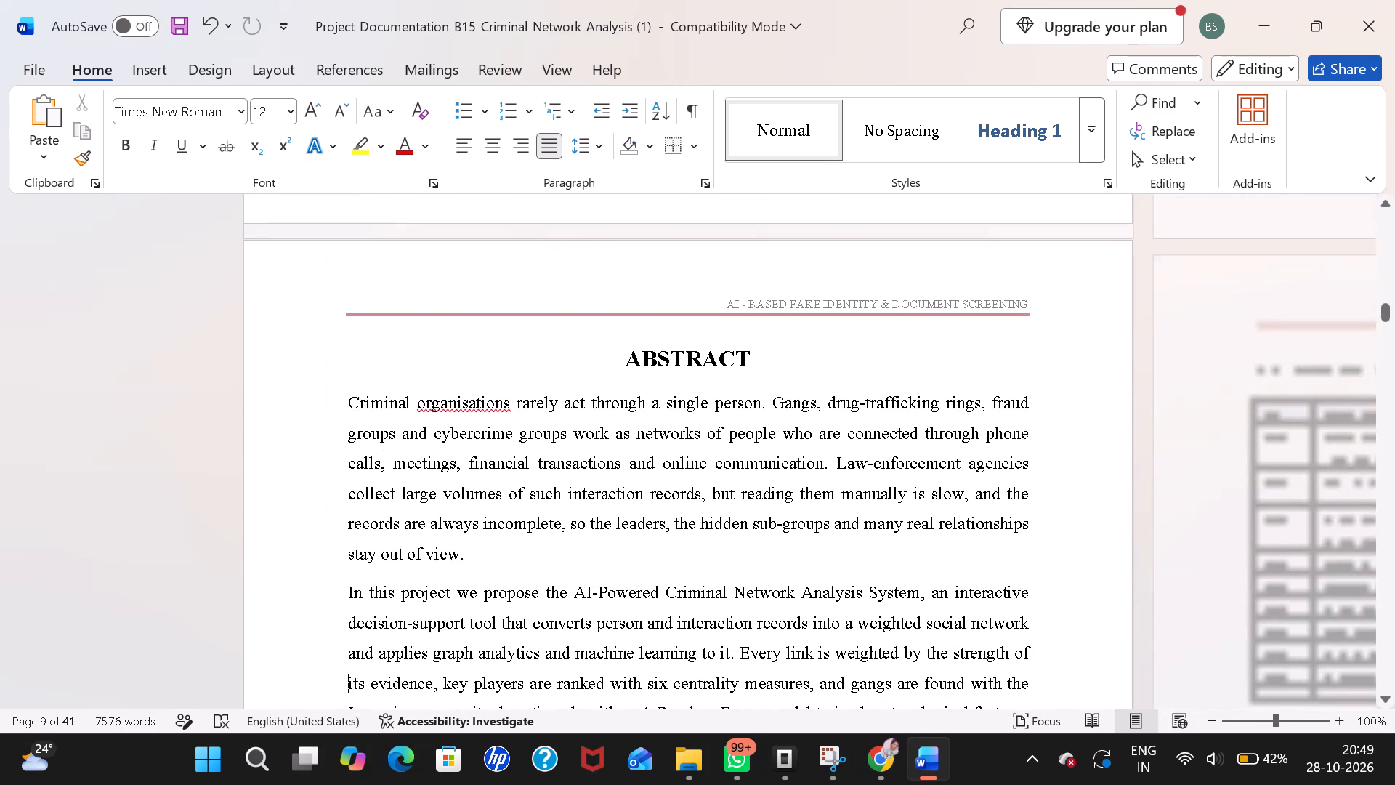
drag(347, 400, 711, 784)
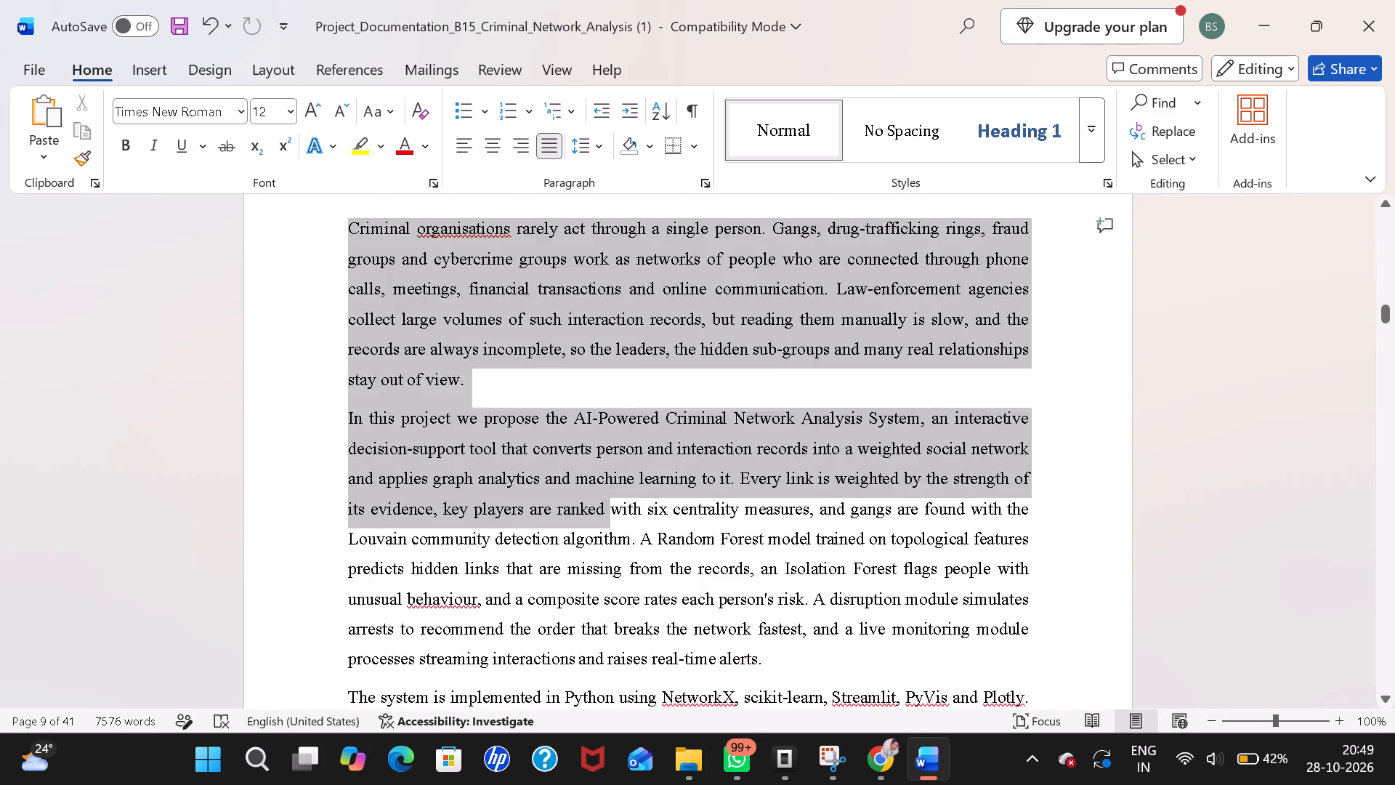
drag(711, 784, 744, 215)
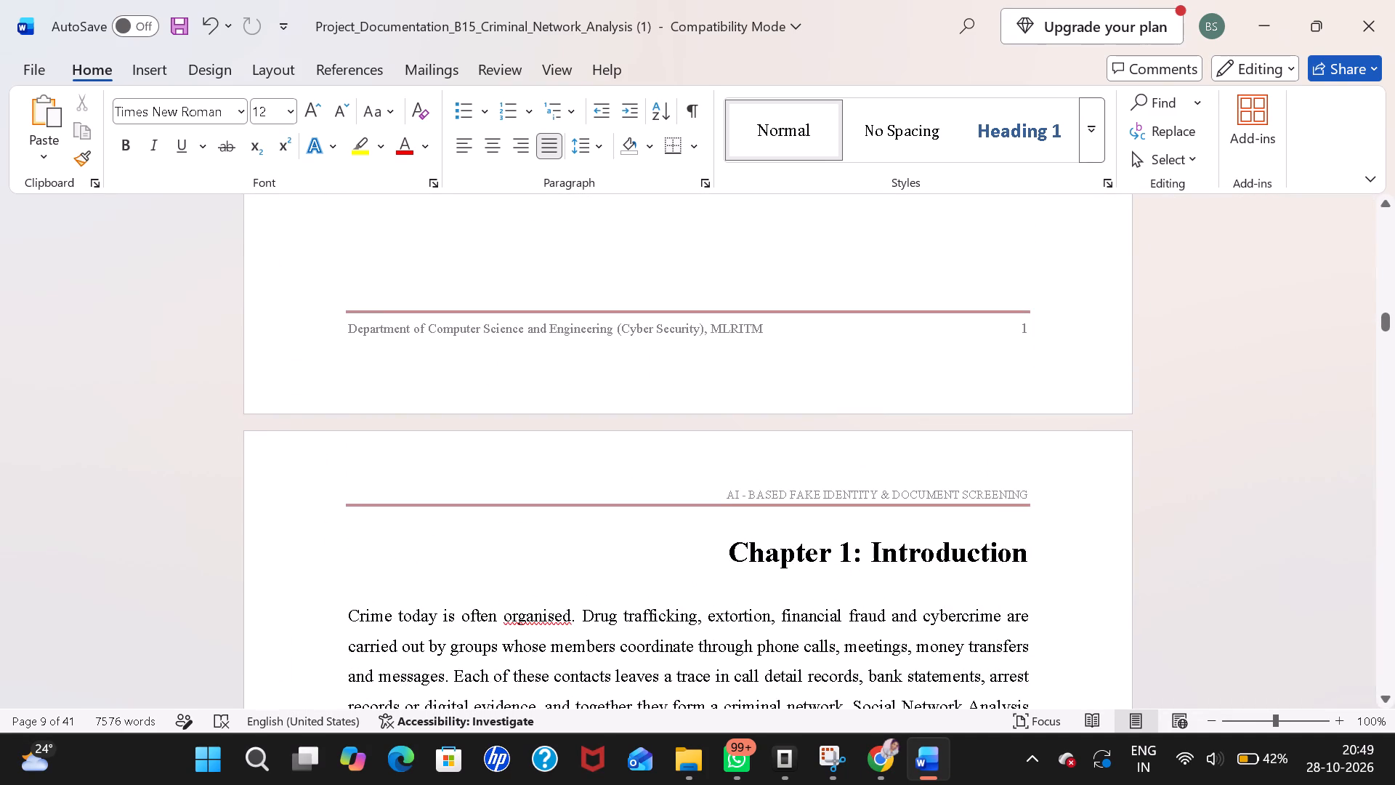
drag(744, 215, 829, 432)
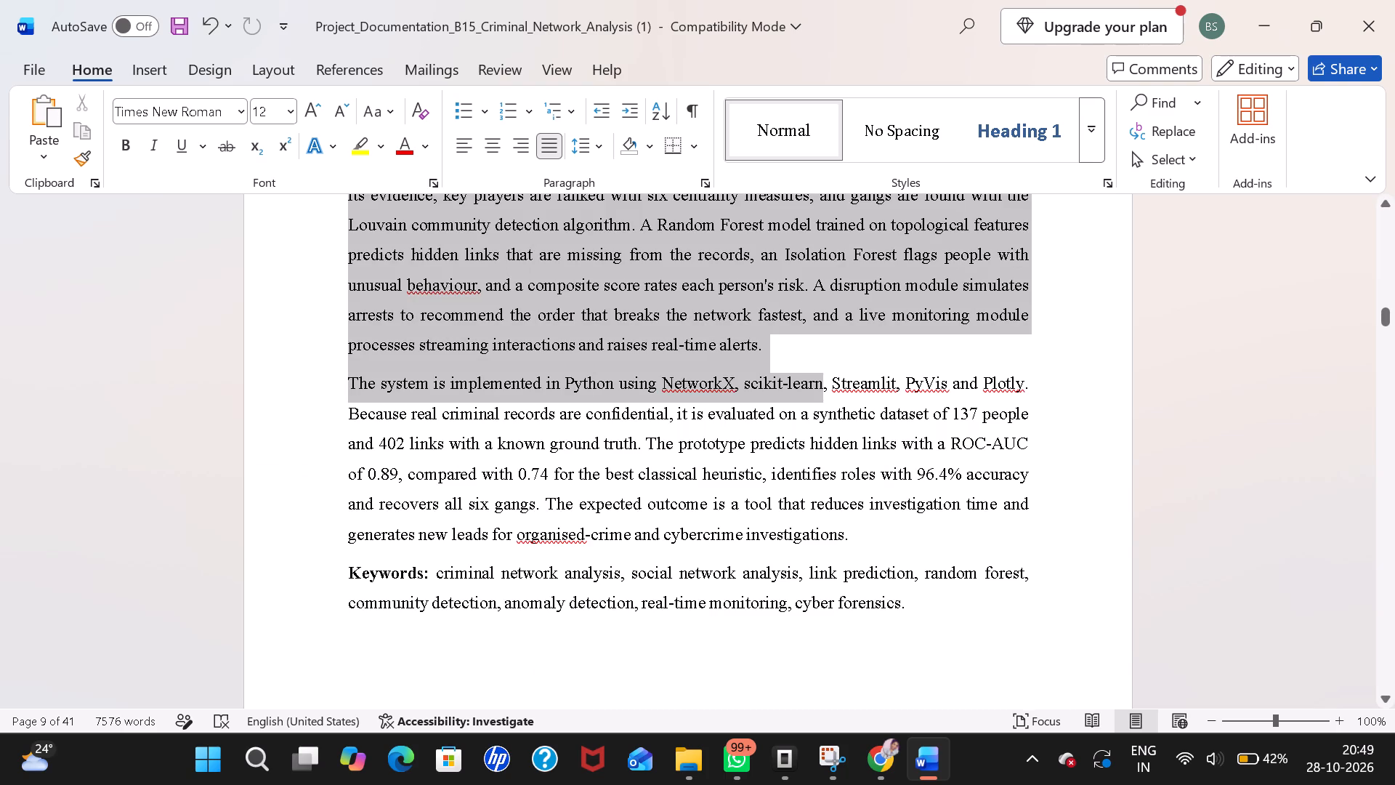
drag(829, 432, 862, 535)
key(BackSpace)
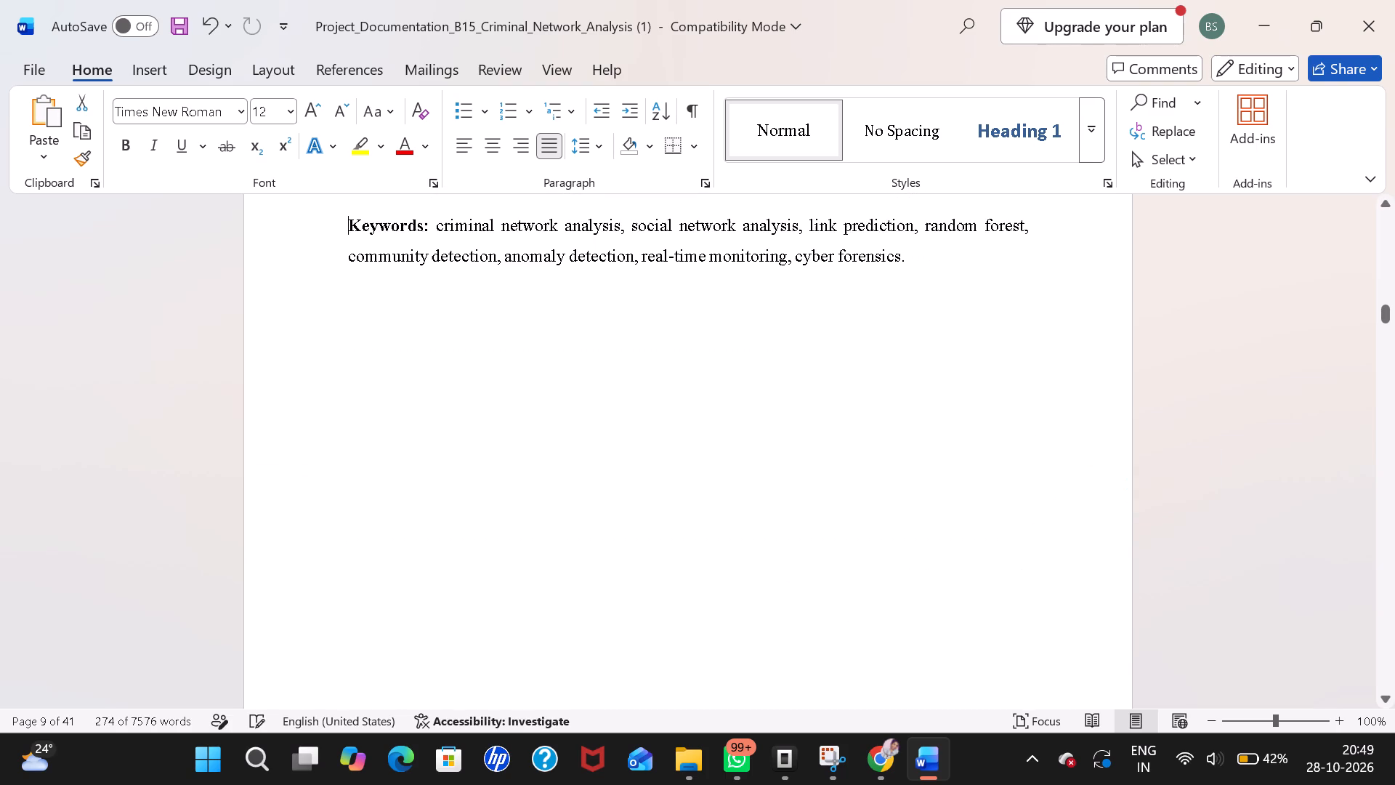
key(ctrl+v)
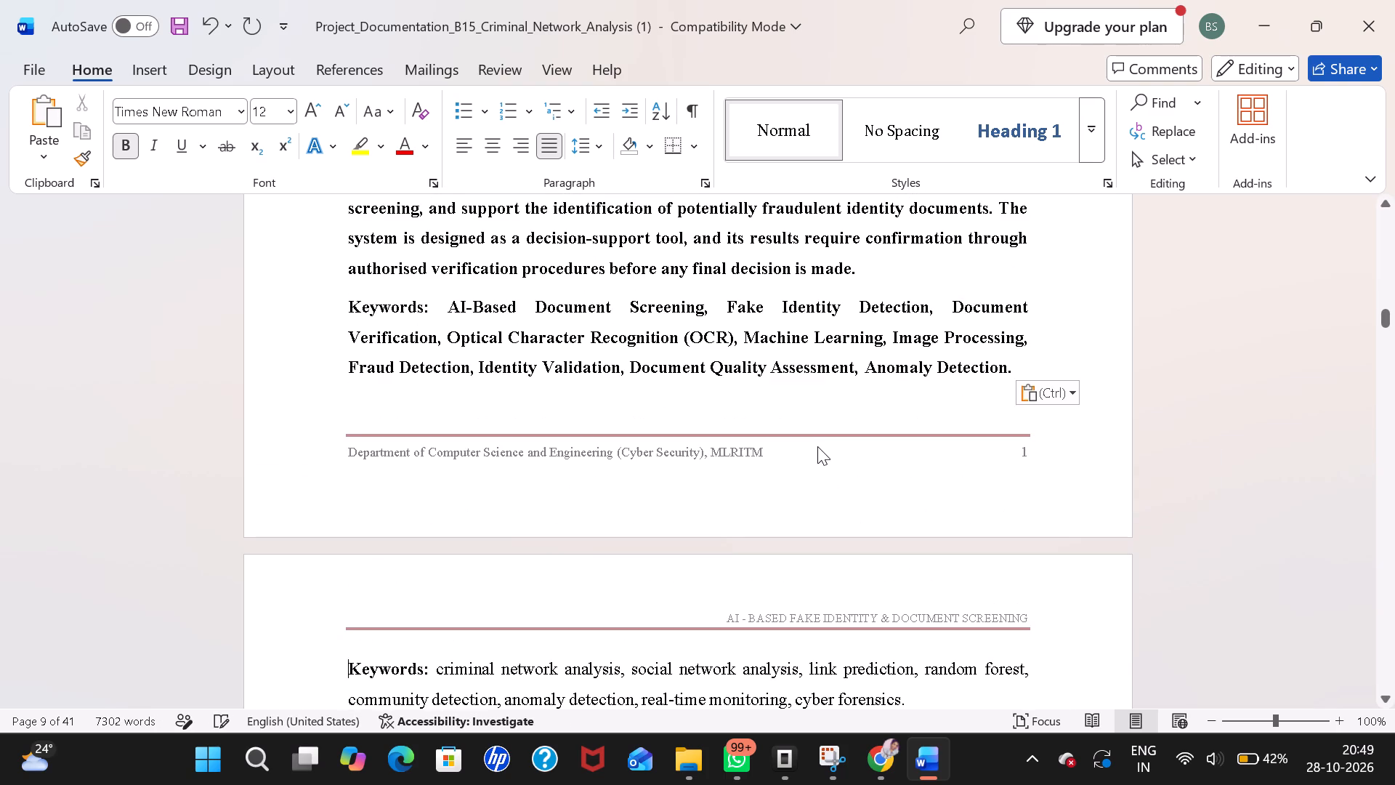
scroll(817, 446, up, 4)
scroll(817, 446, down, 1)
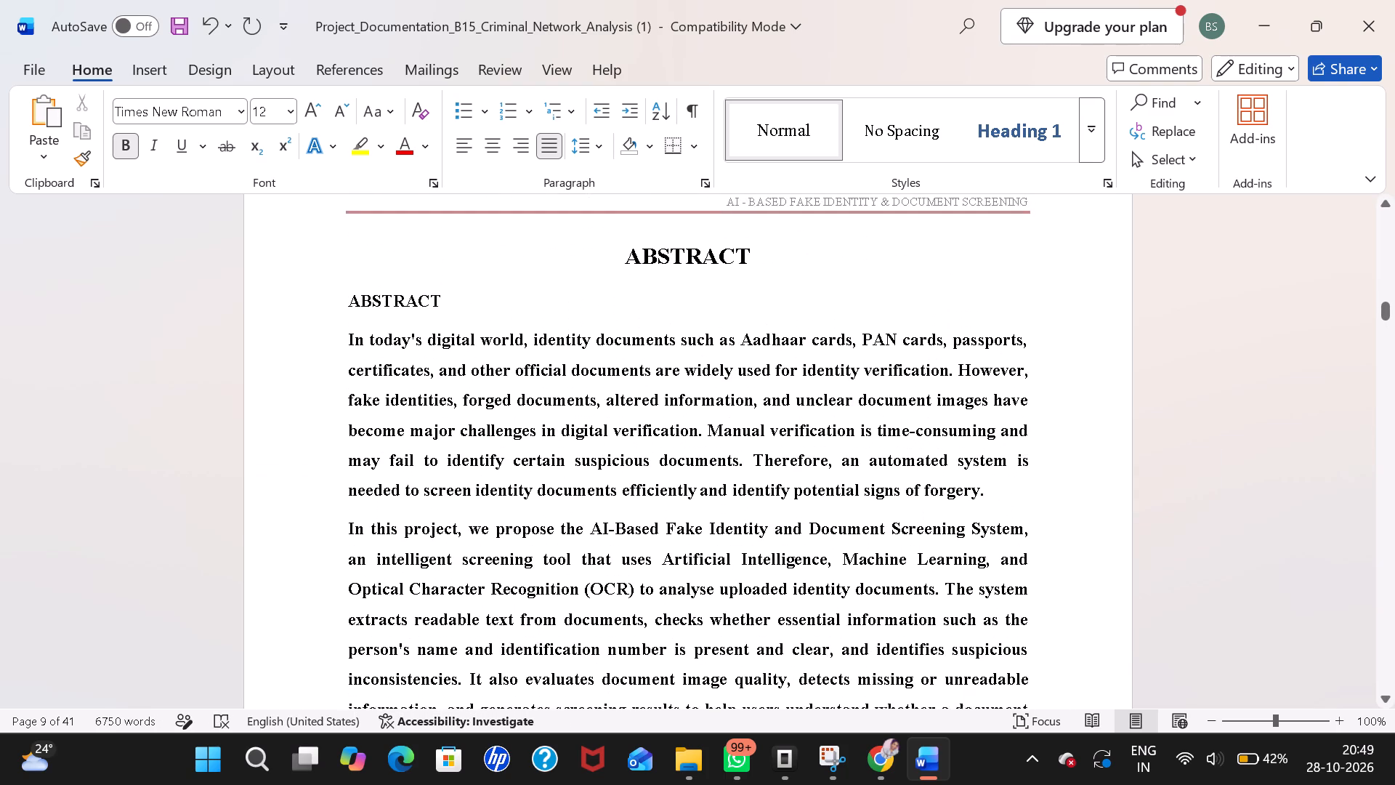
scroll(817, 446, down, 1)
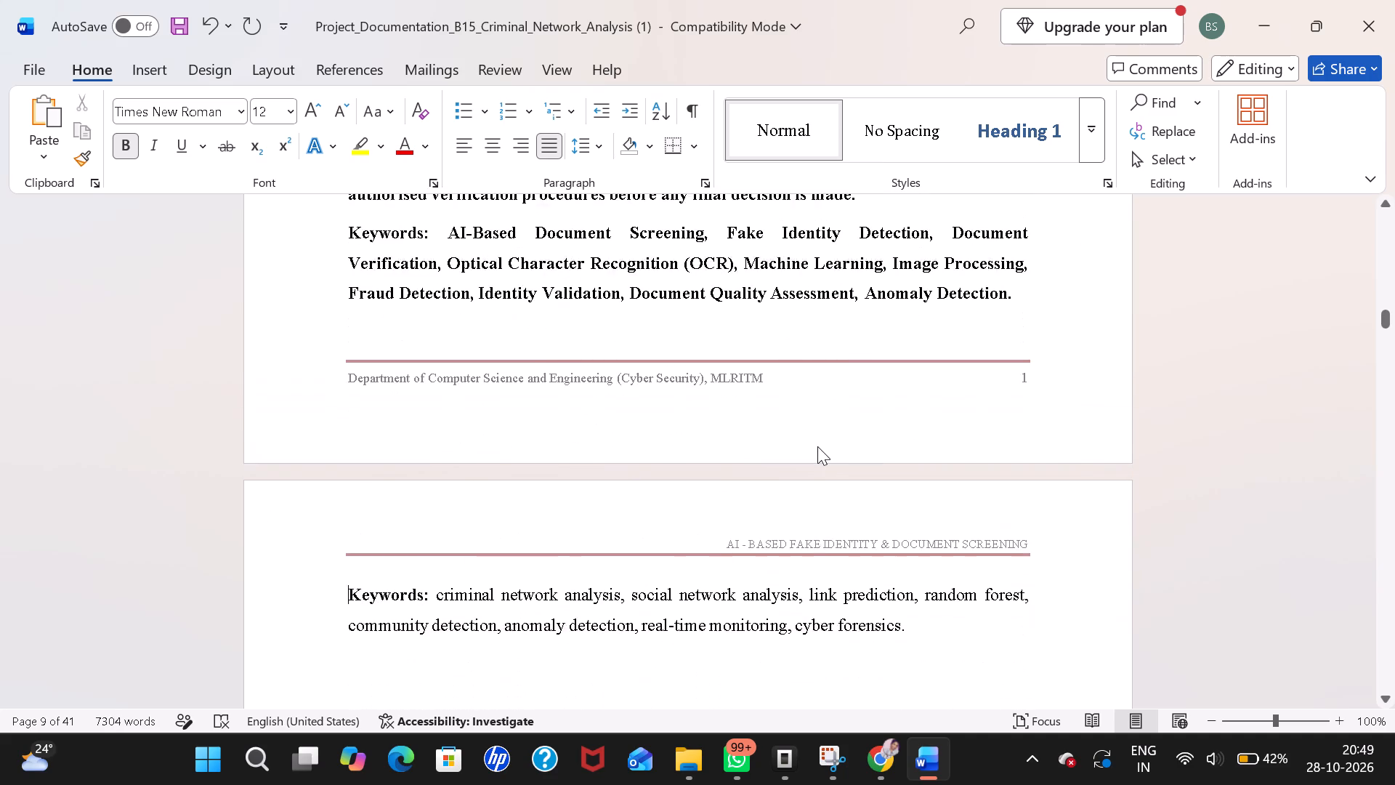
Remove the bold formatting from the new keyword list that follows the "Keywords:" label at the end of the Abstract.
scroll(817, 446, down, 2)
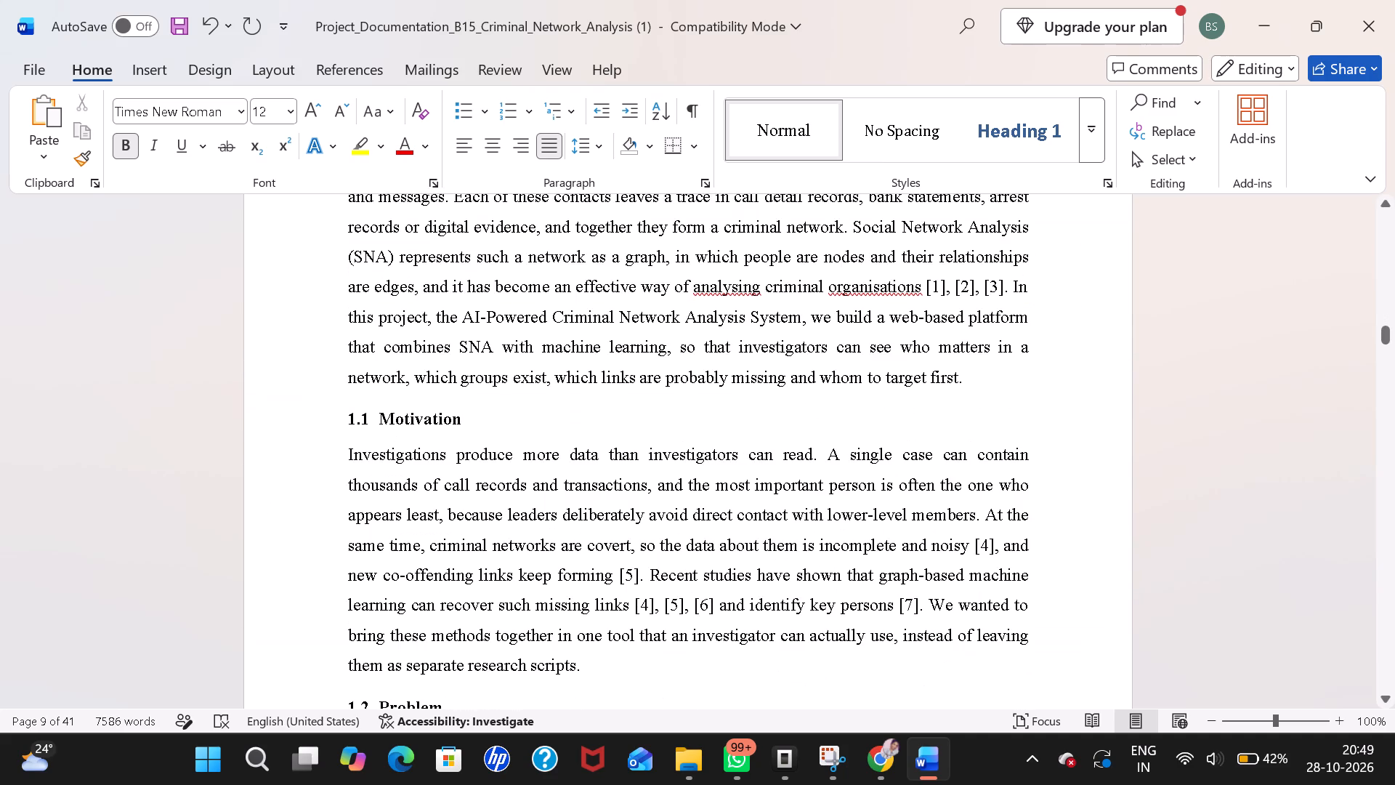
scroll(764, 454, up, 8)
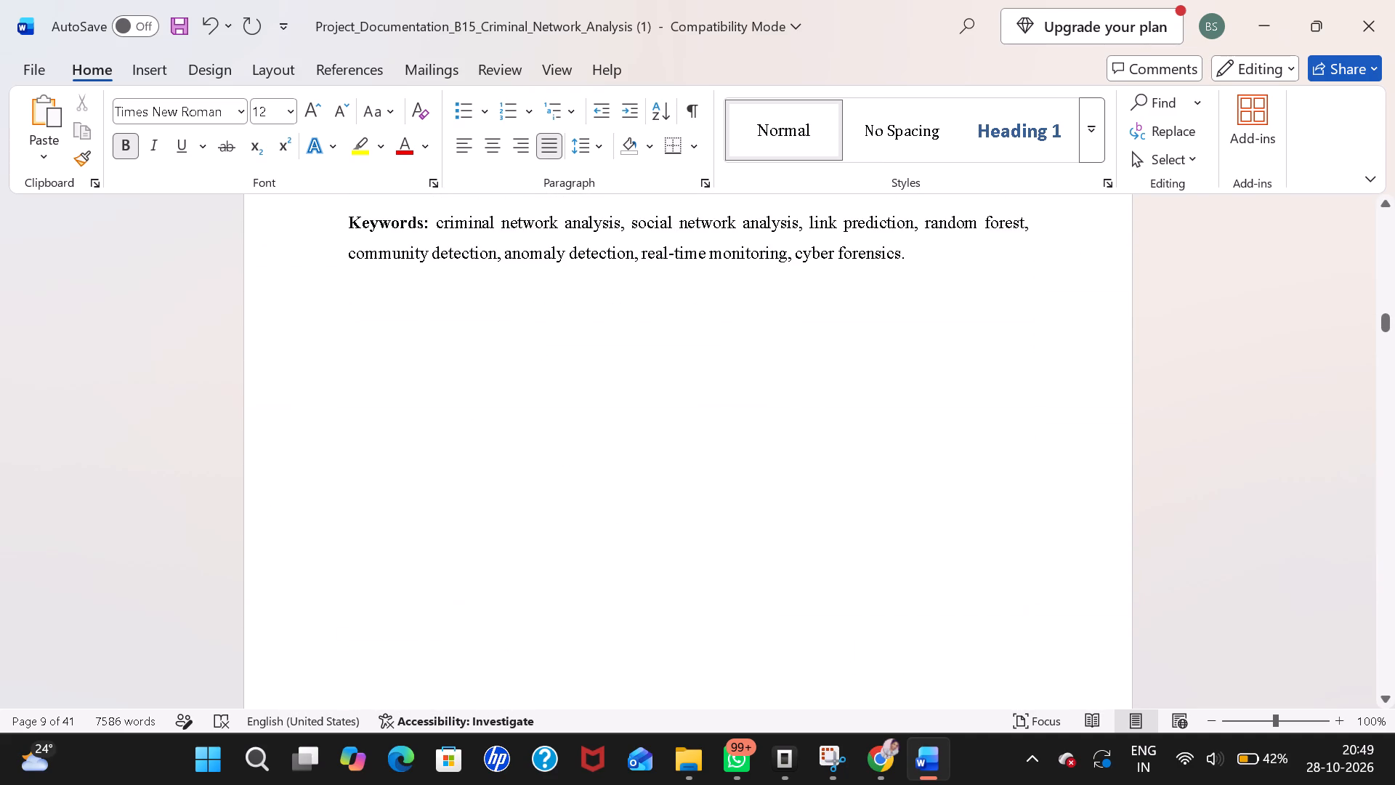
scroll(764, 454, up, 1)
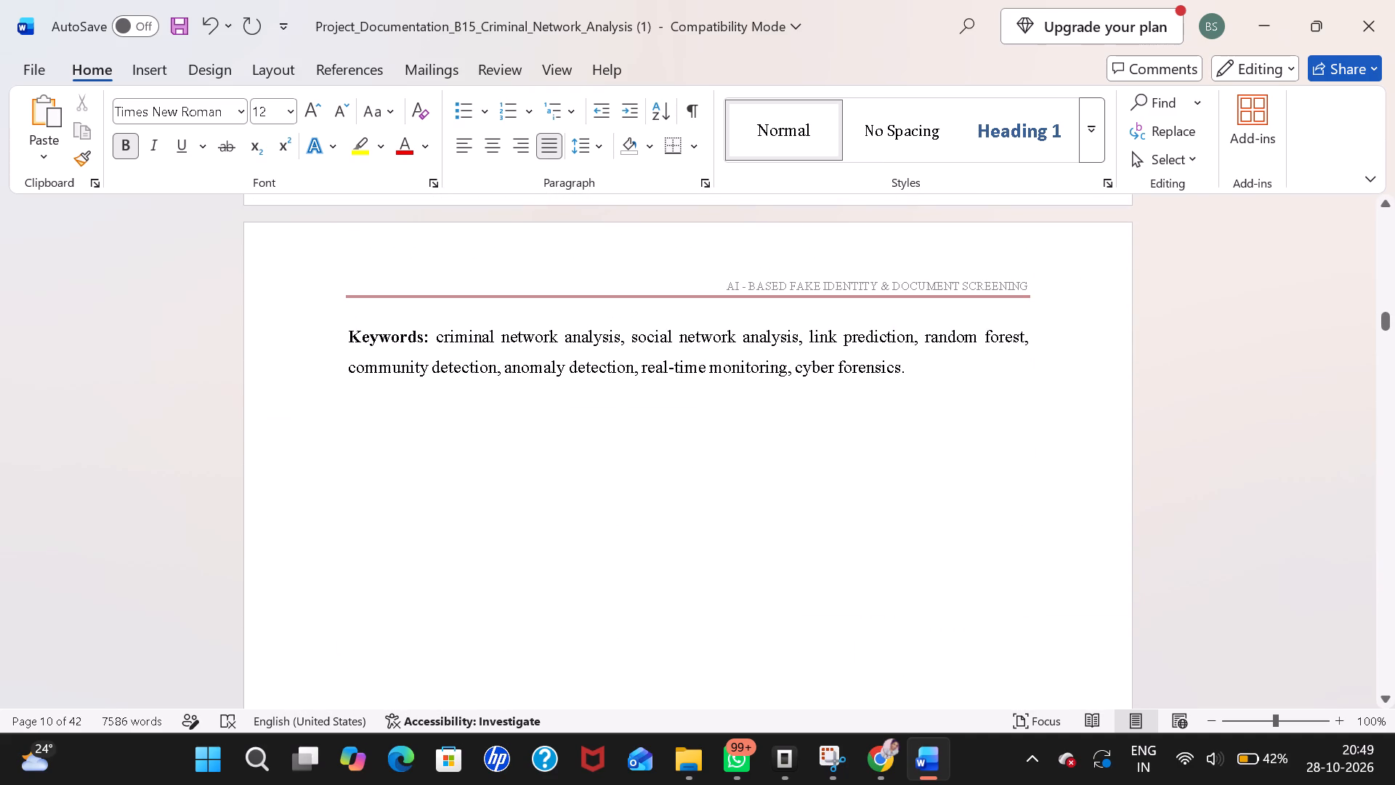
scroll(621, 339, up, 3)
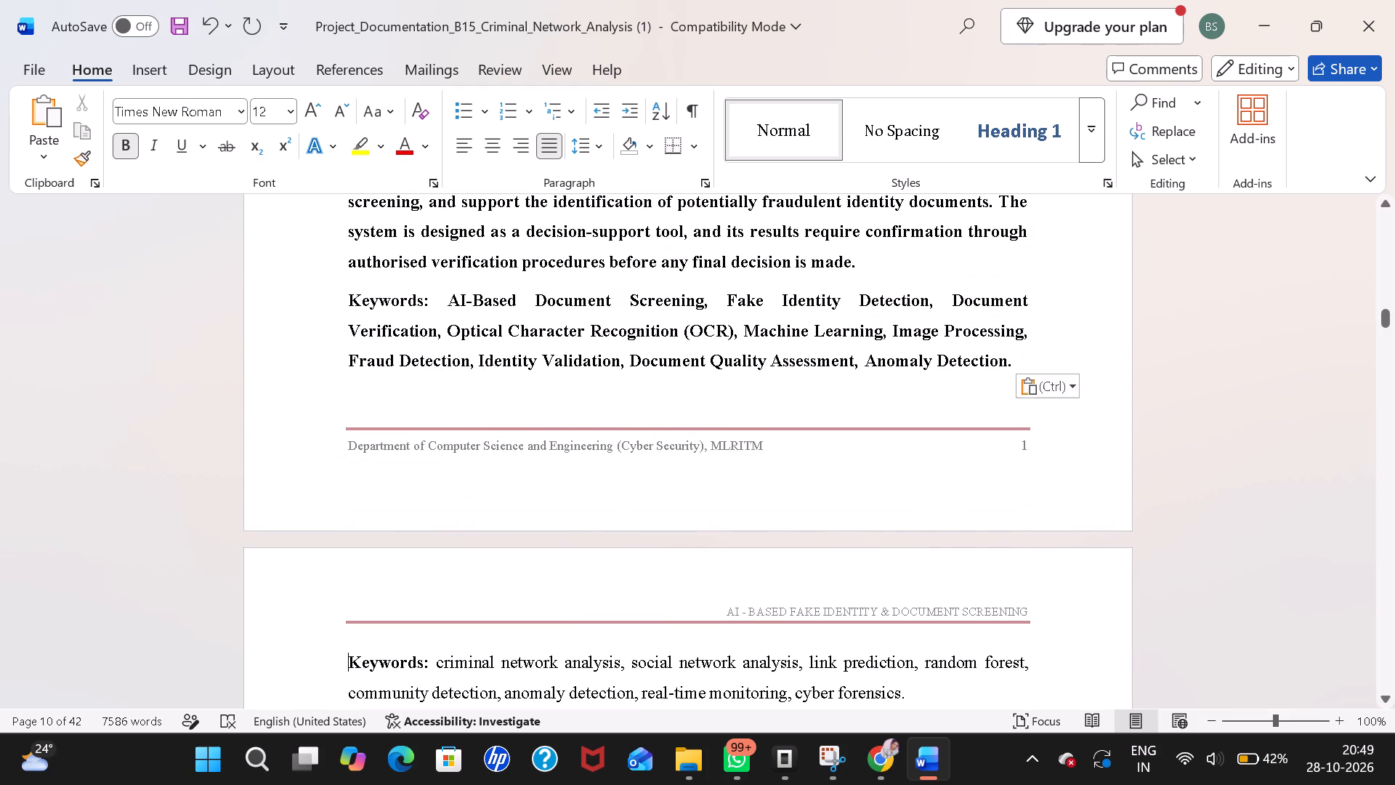
drag(445, 299, 754, 345)
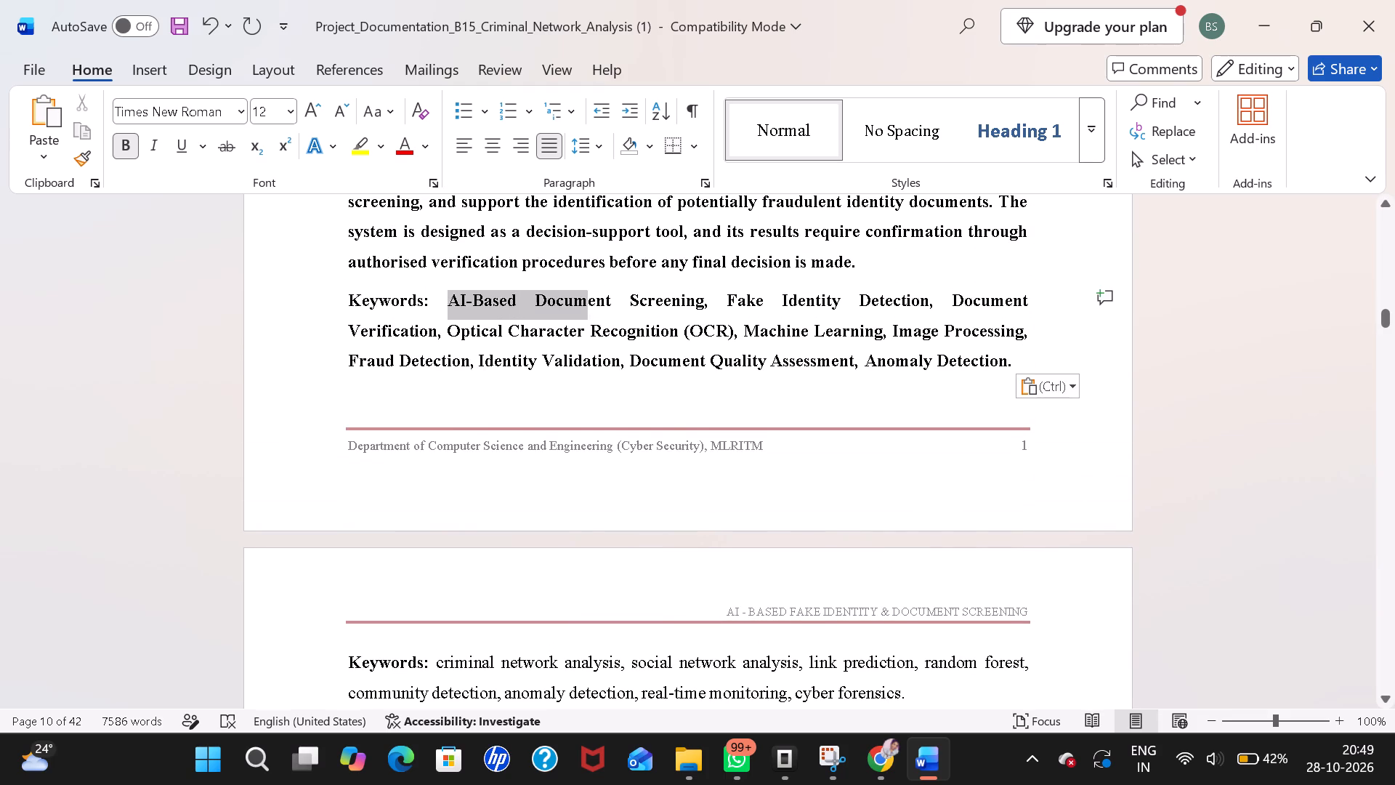
drag(754, 345, 1003, 371)
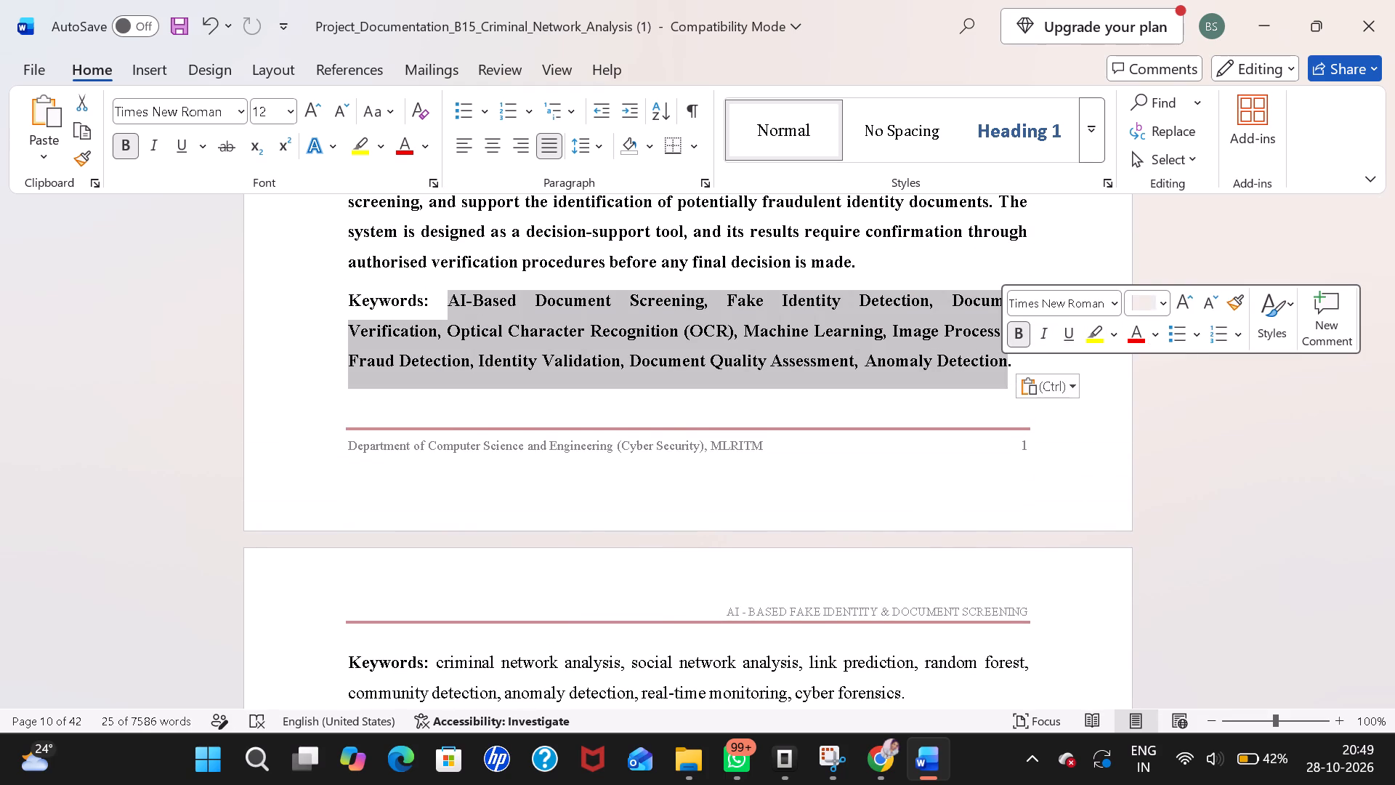
click(1163, 302)
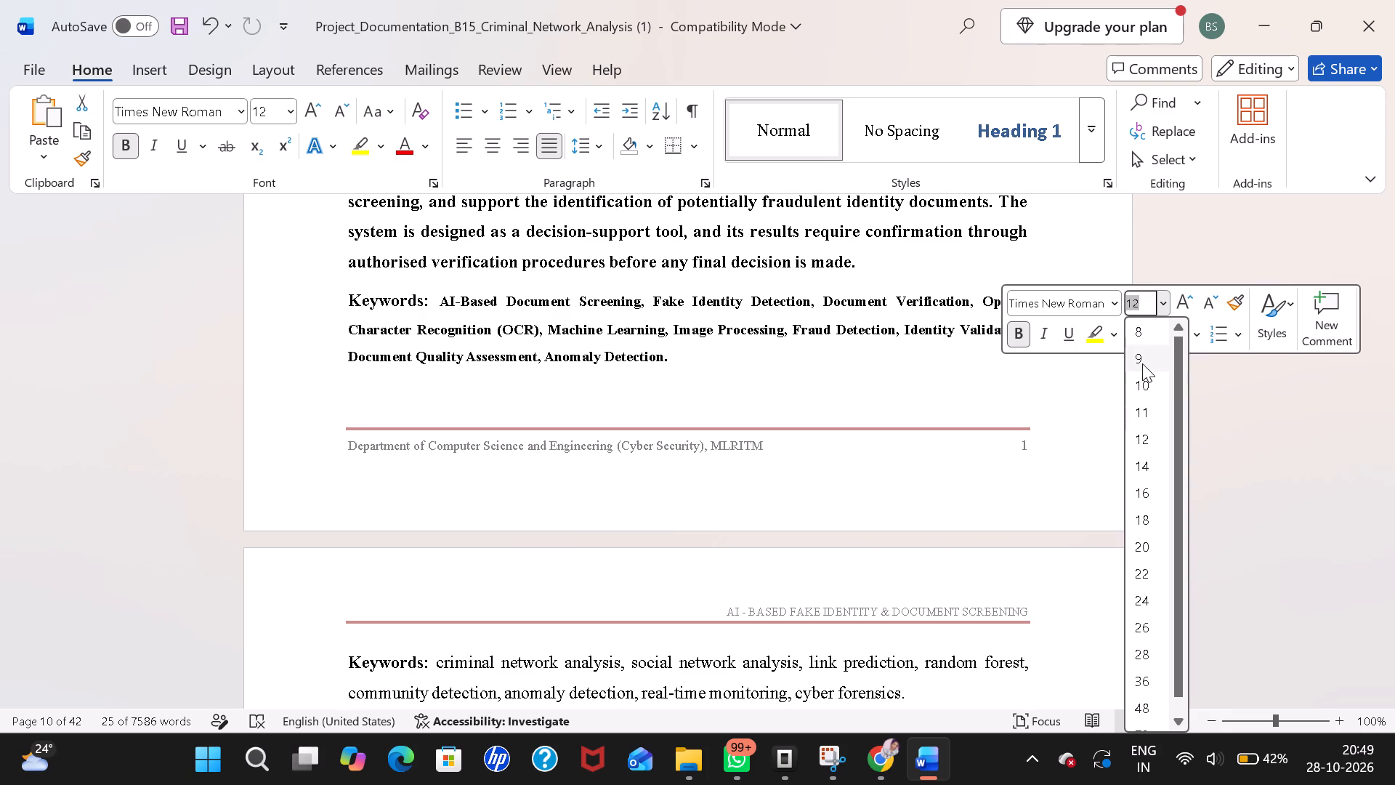
click(1017, 331)
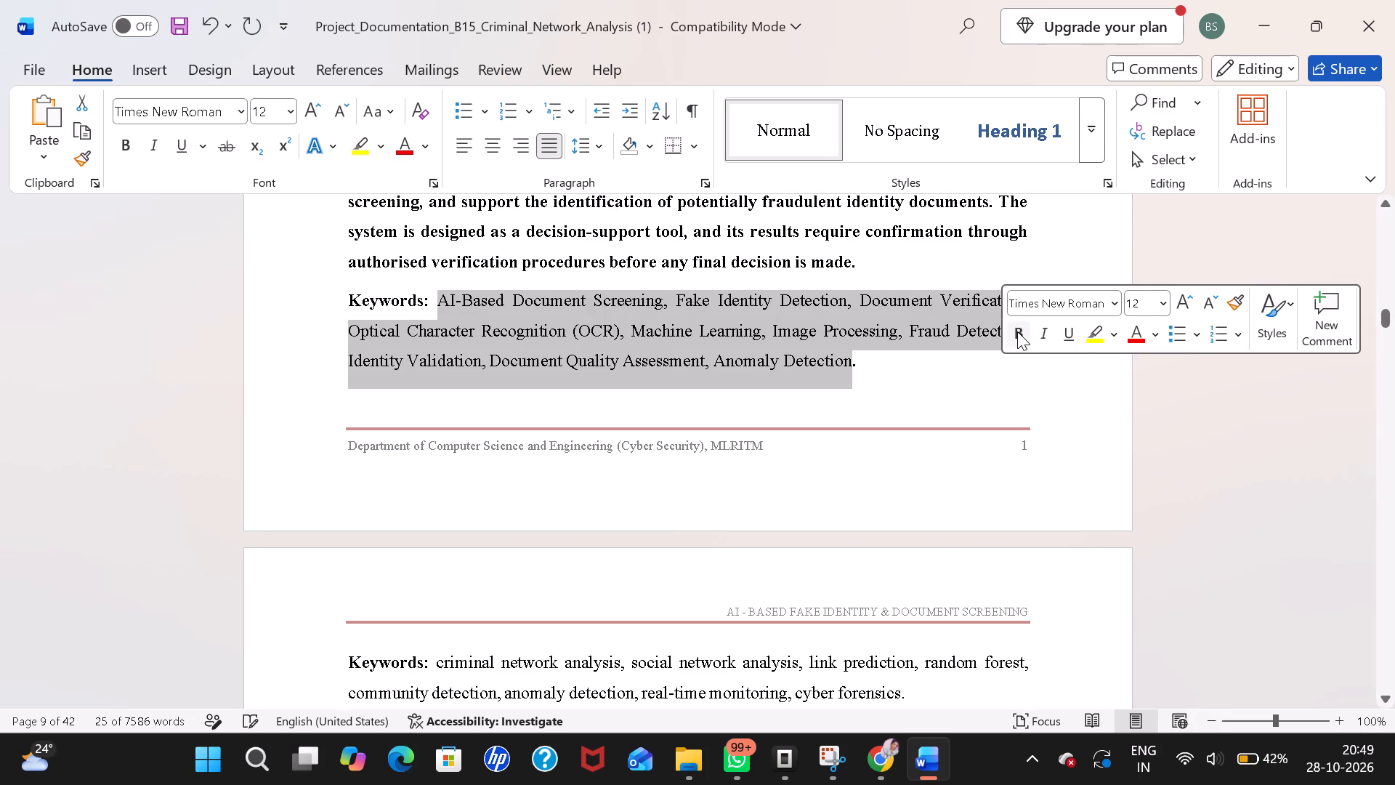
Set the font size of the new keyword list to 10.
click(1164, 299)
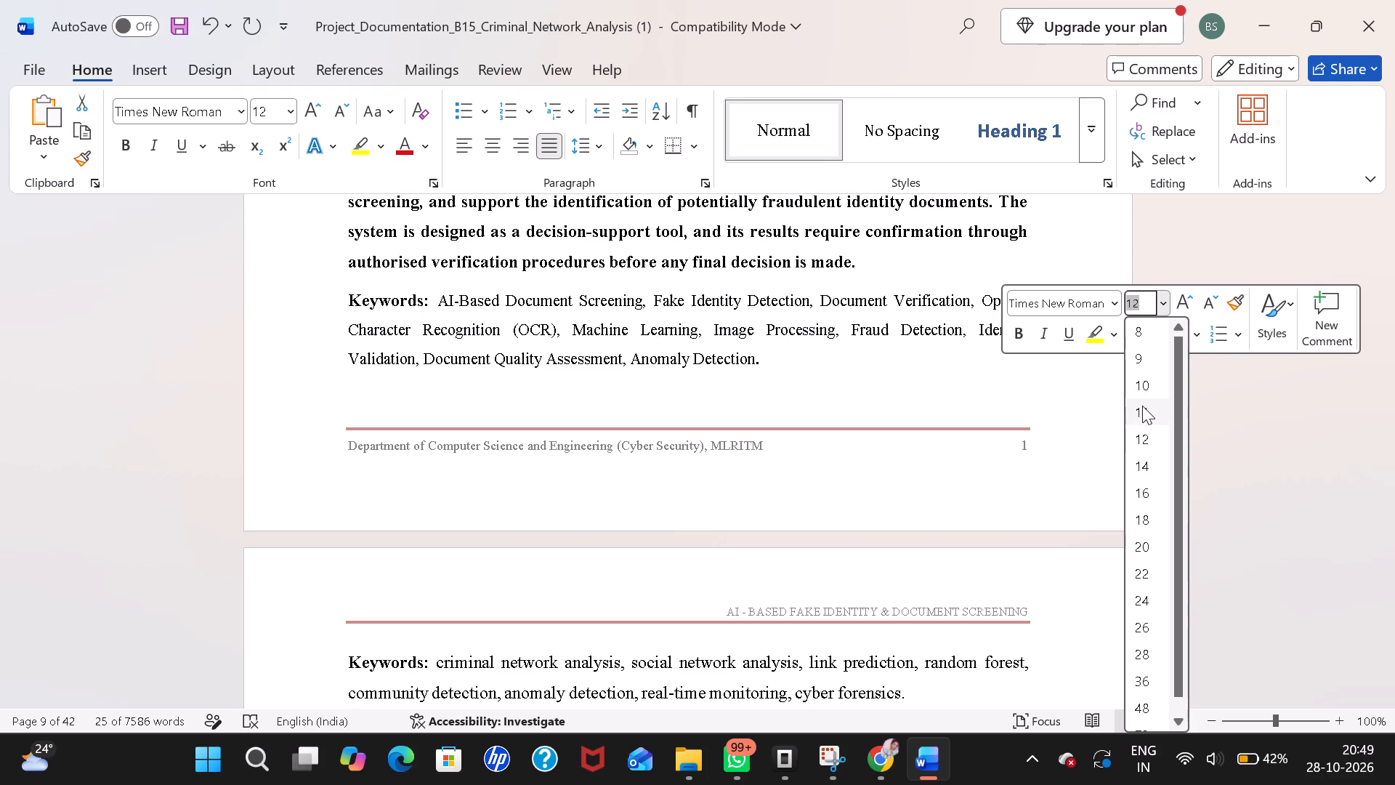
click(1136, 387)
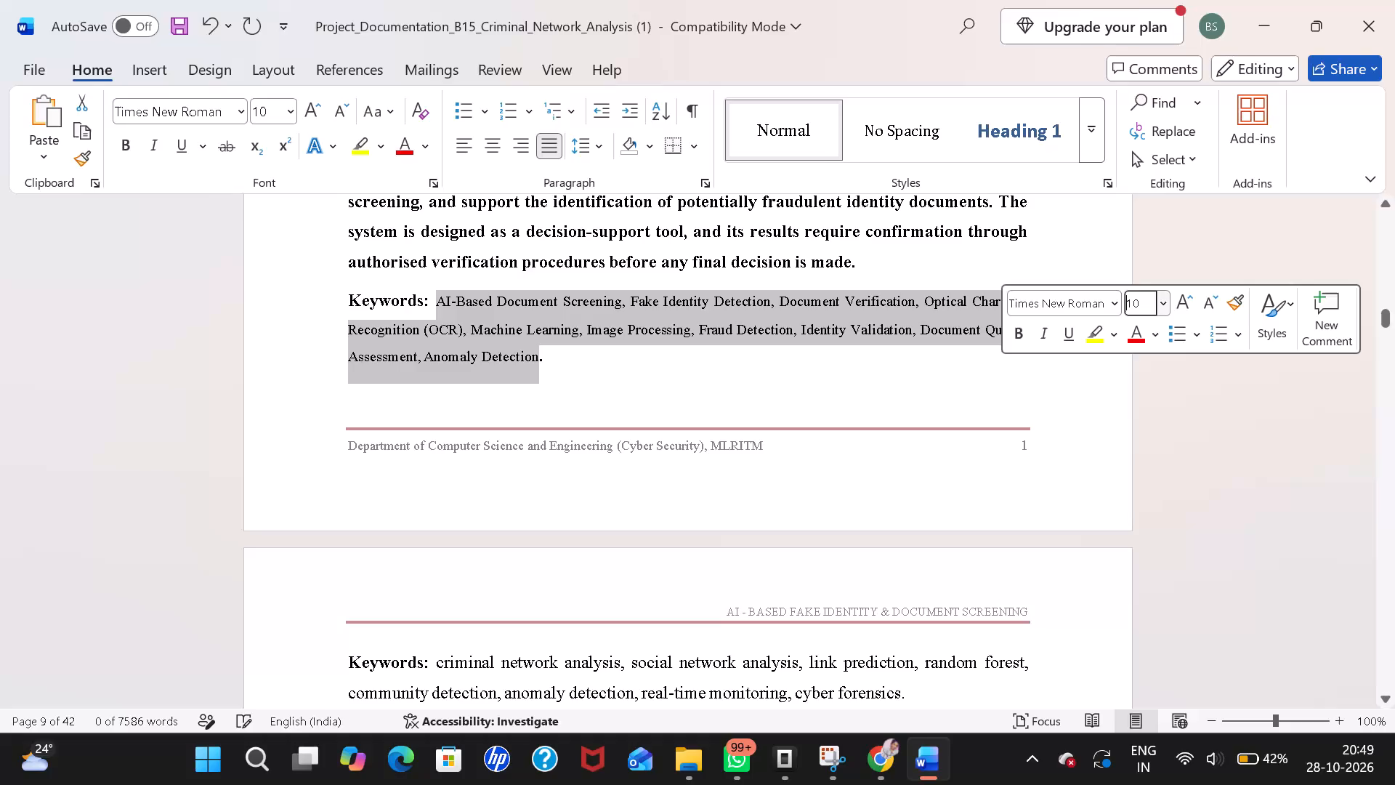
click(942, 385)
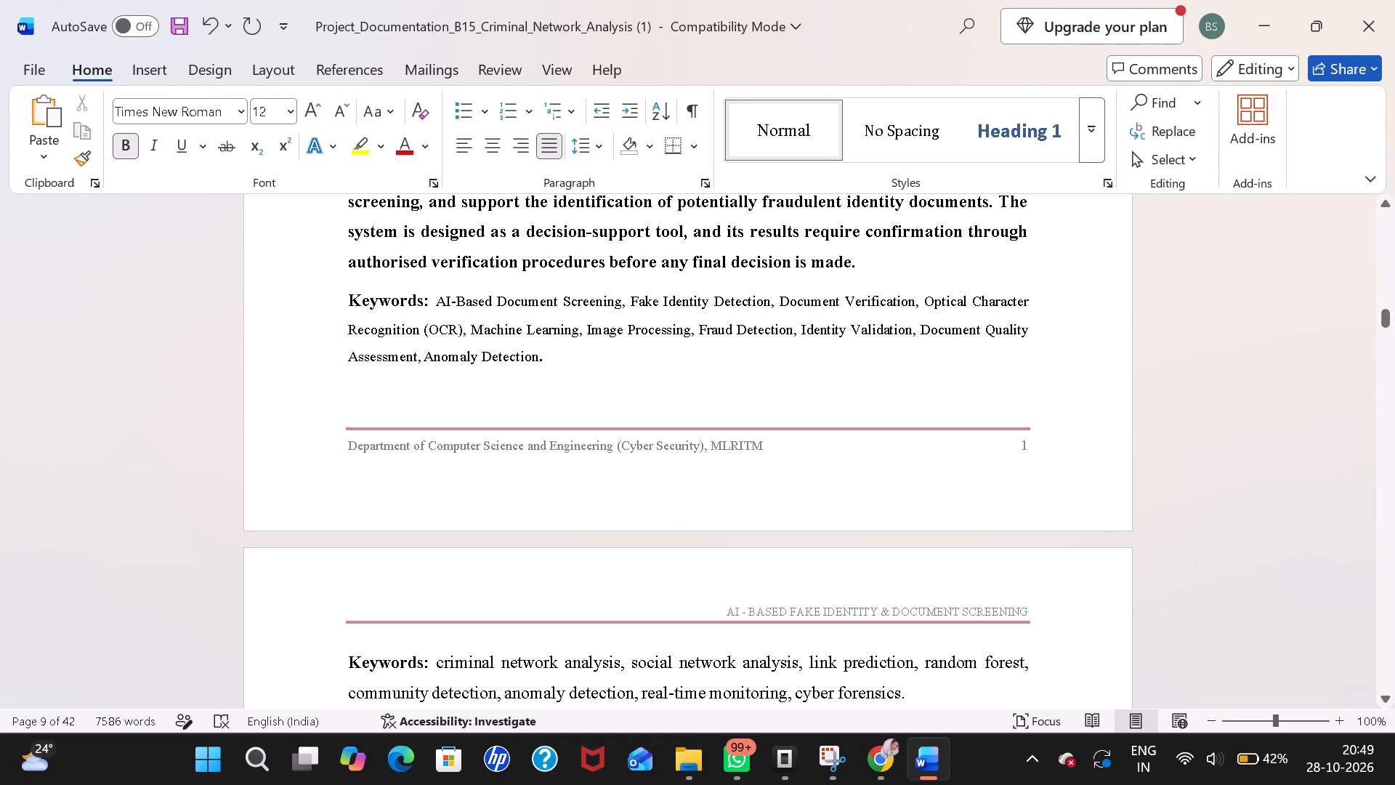
Set the font size of the new keyword list after the "Keywords:" label to 11.
drag(434, 296, 472, 328)
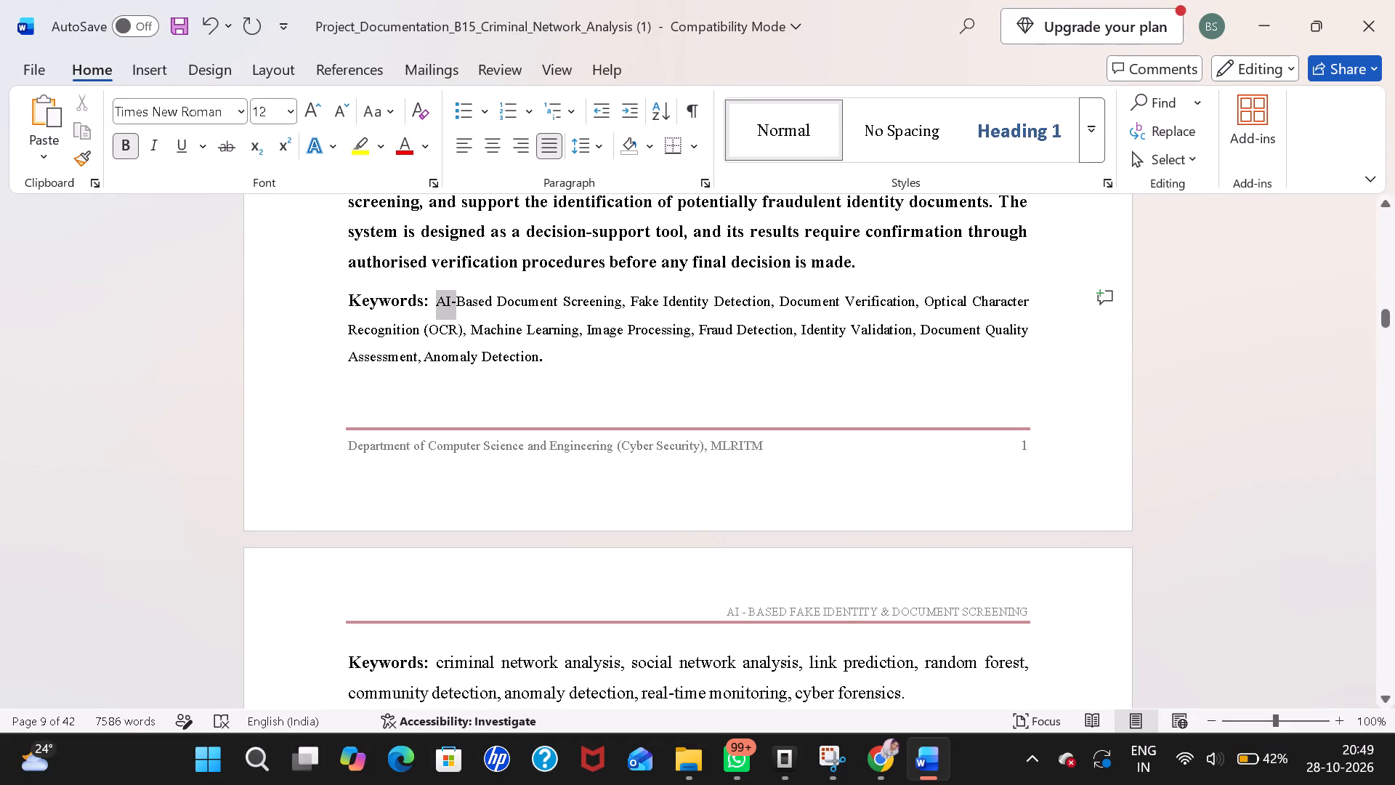
drag(472, 328, 564, 367)
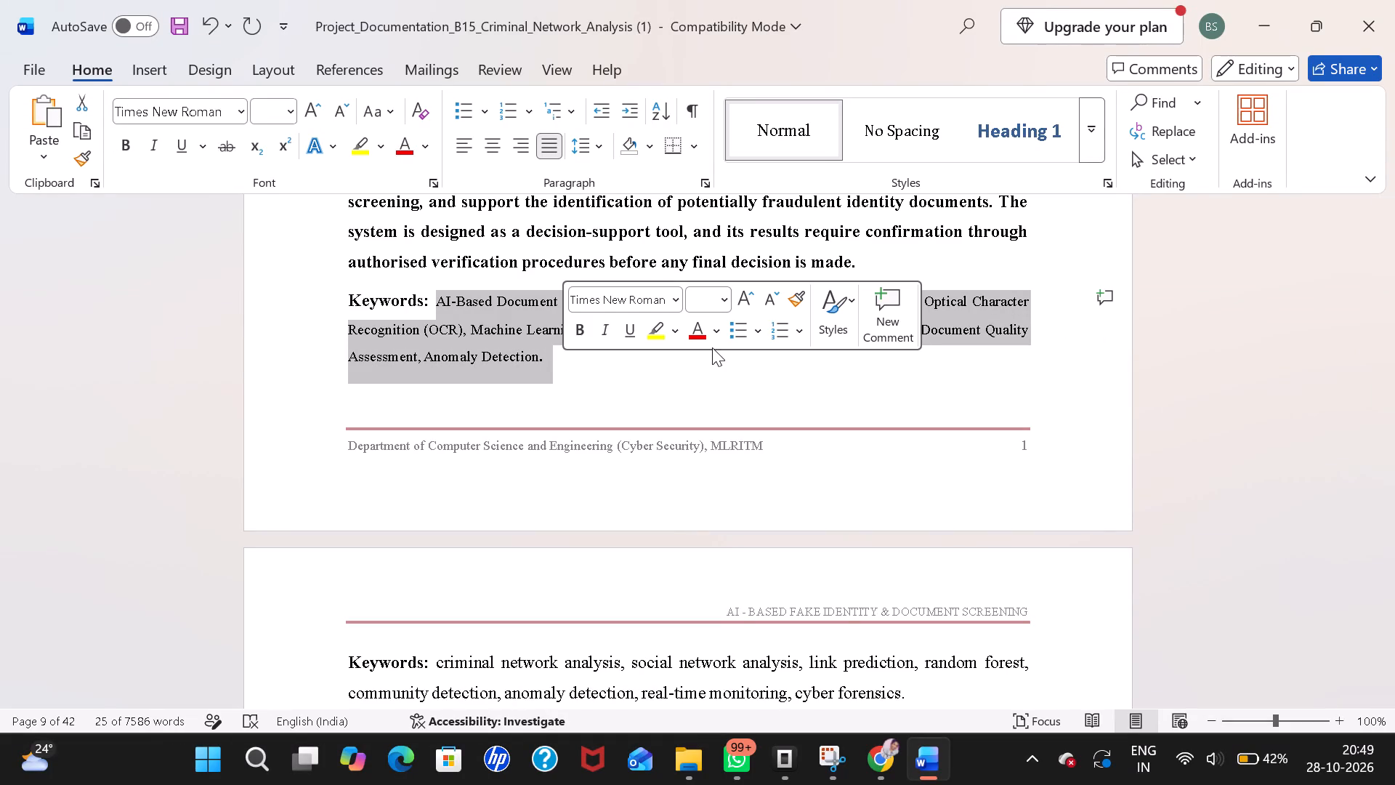
click(721, 297)
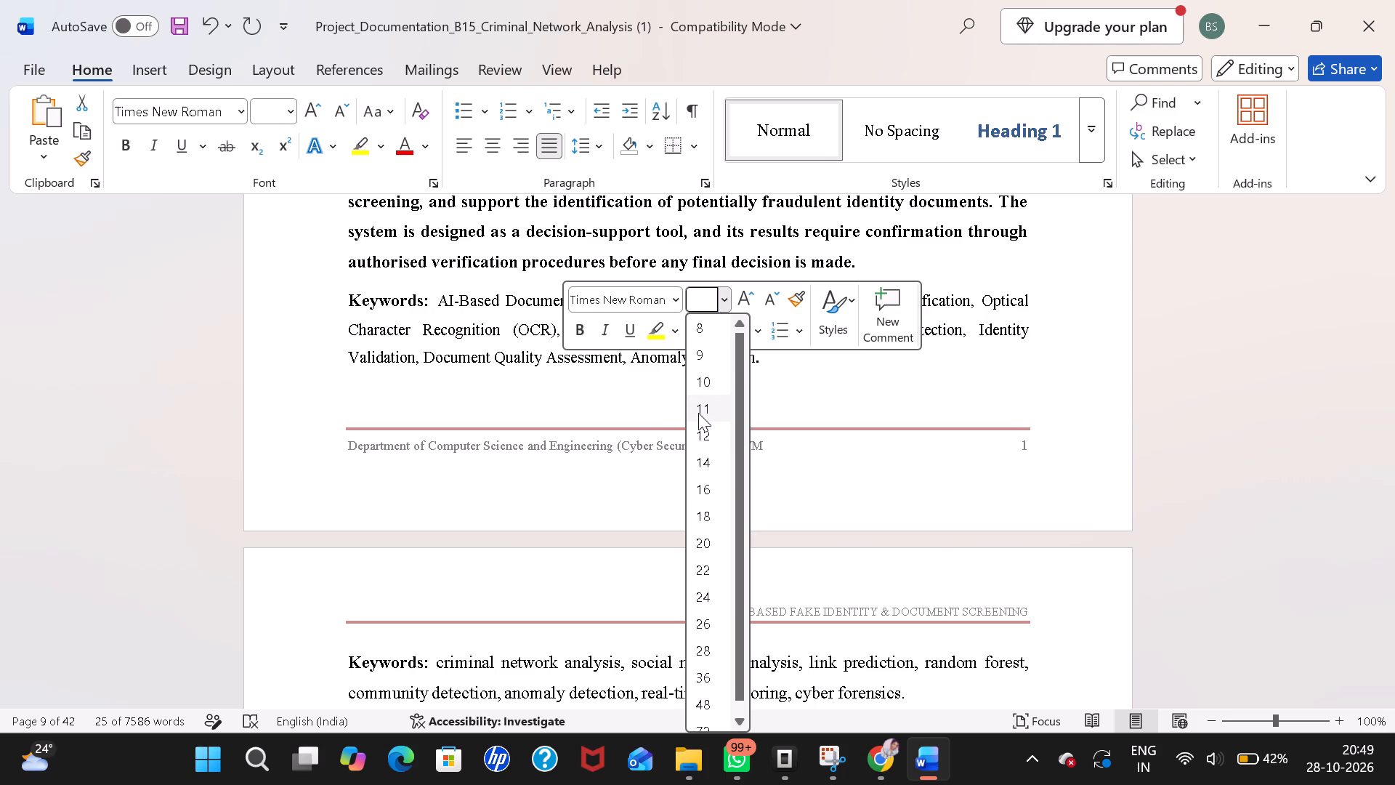
click(698, 413)
click(698, 413)
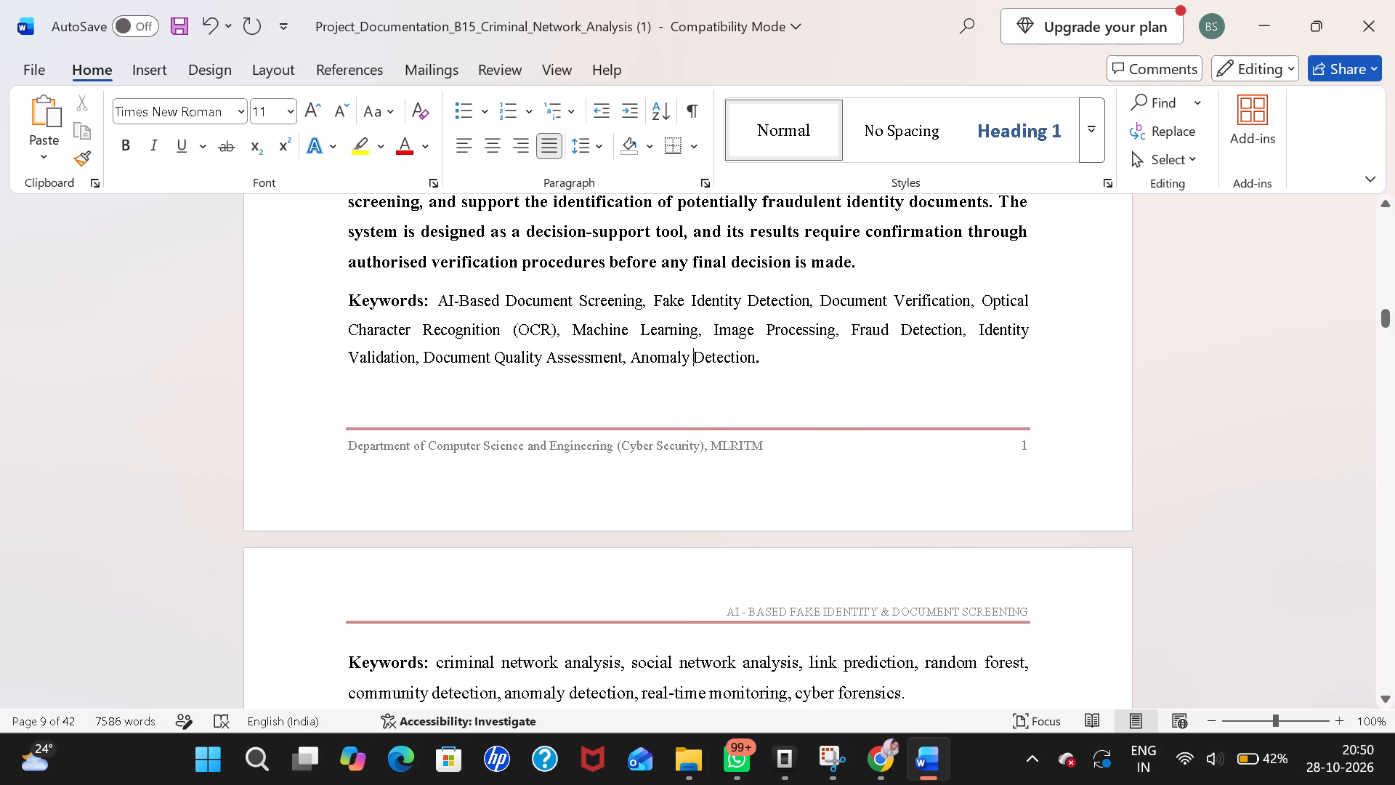
Set the pasted Abstract text, from the repeated ABSTRACT line through the last body paragraph, to font size 11 without bold.
scroll(698, 413, up, 1)
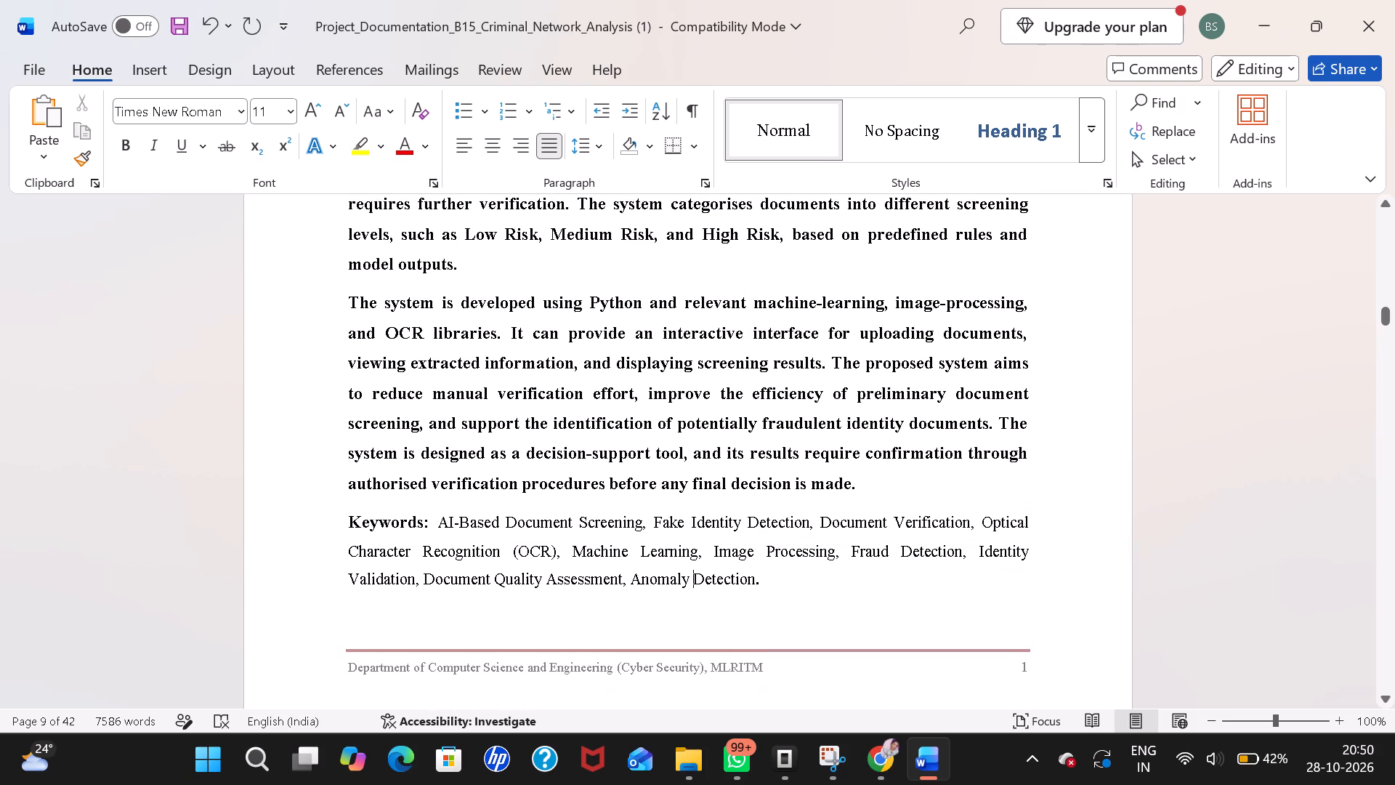
ctrl+scroll(698, 413, down, 1)
scroll(698, 413, up, 3)
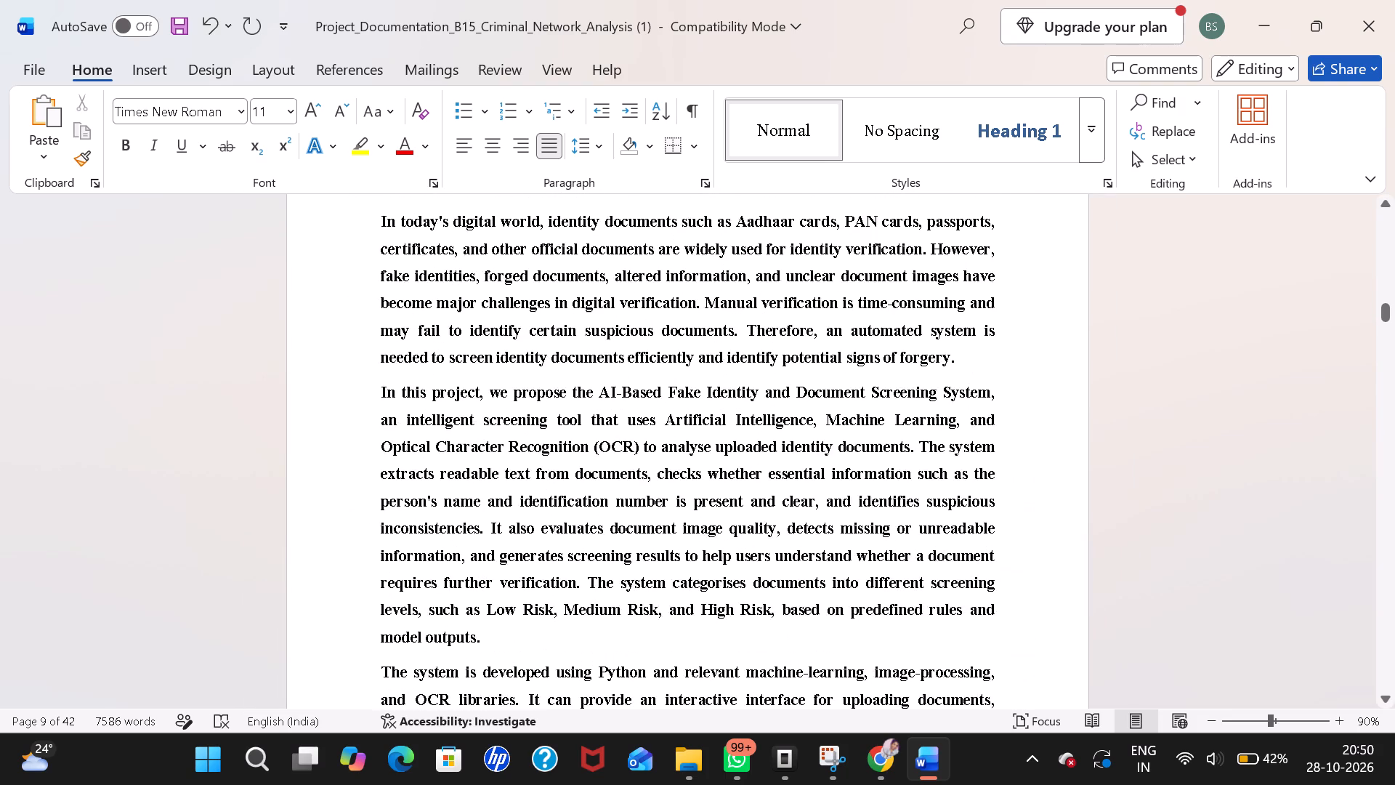
scroll(698, 413, up, 1)
drag(376, 312, 618, 199)
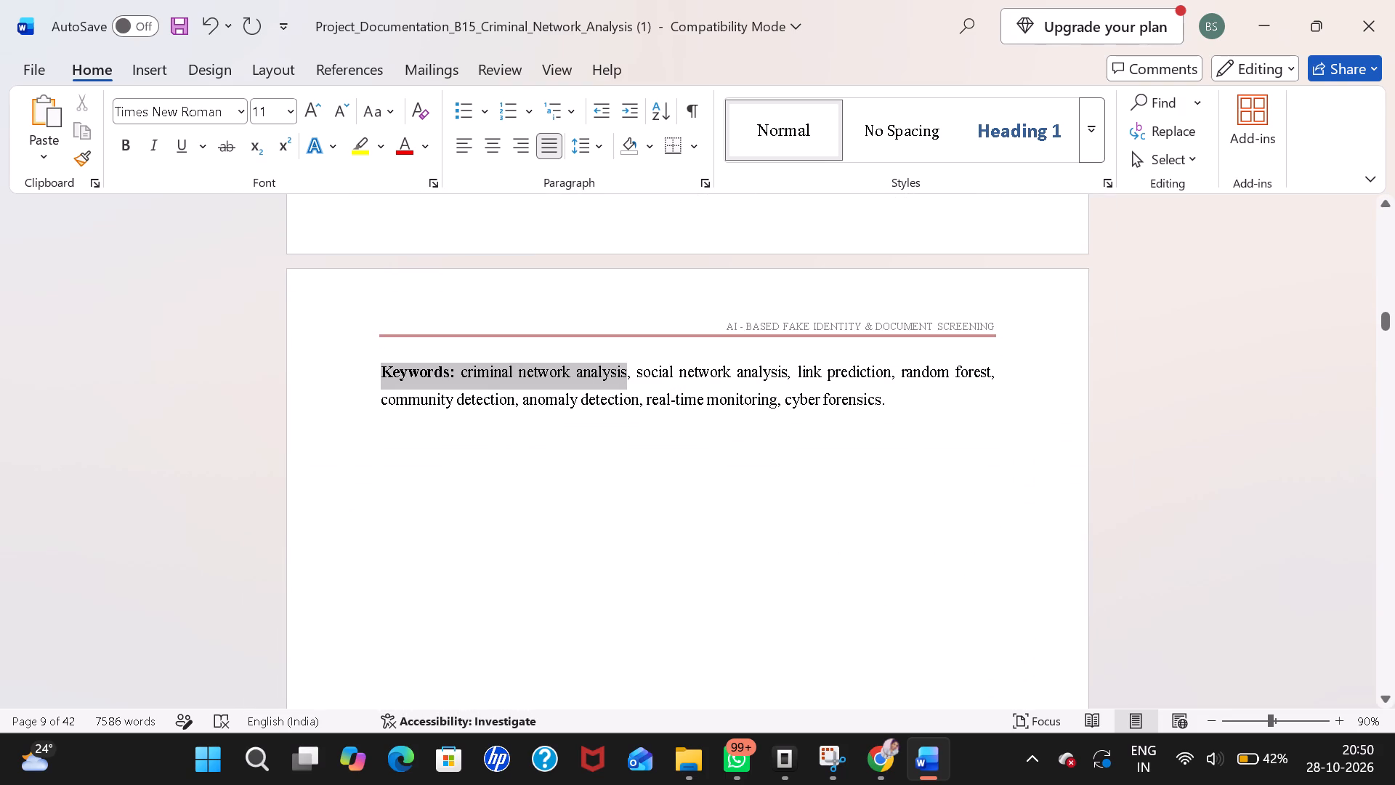
drag(618, 199, 715, 655)
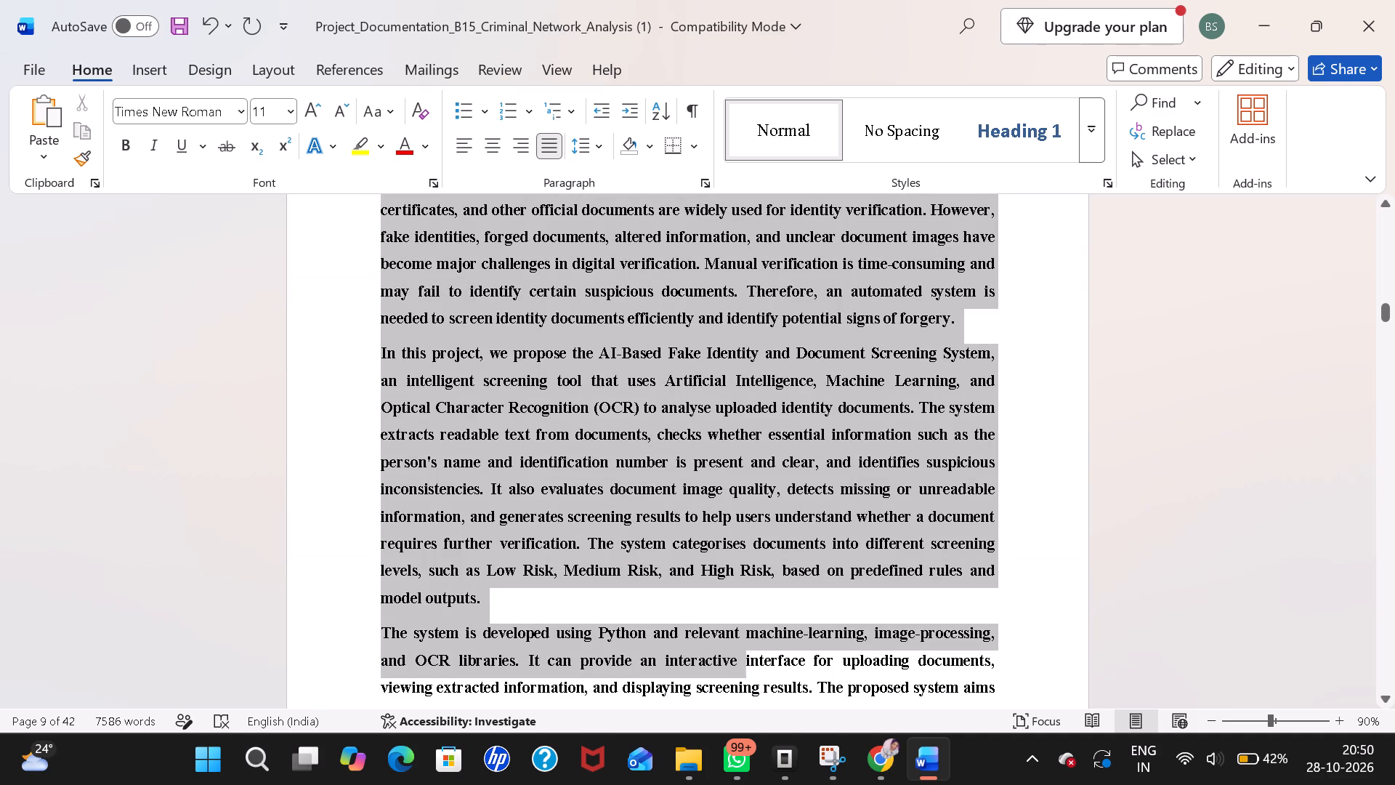
drag(715, 655, 807, 629)
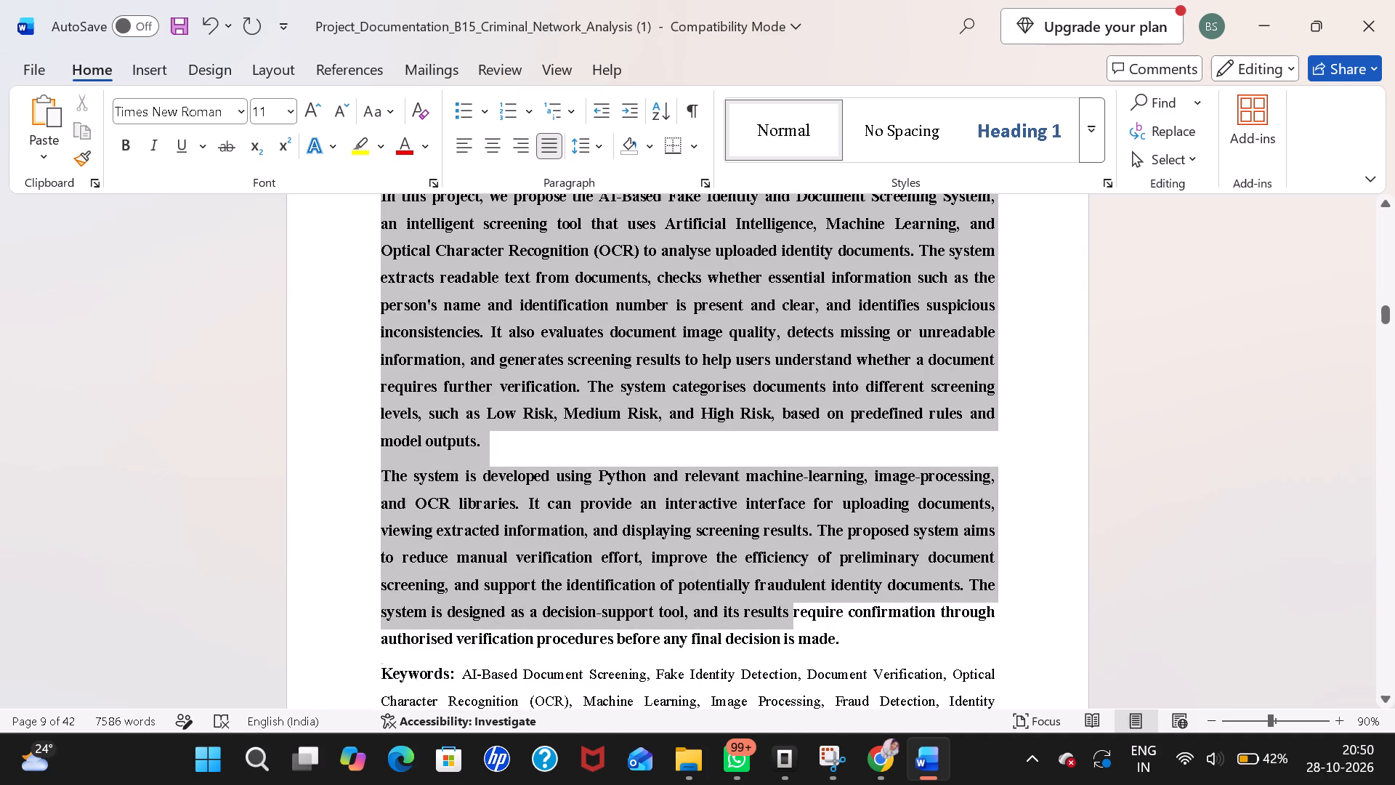
drag(807, 629, 833, 638)
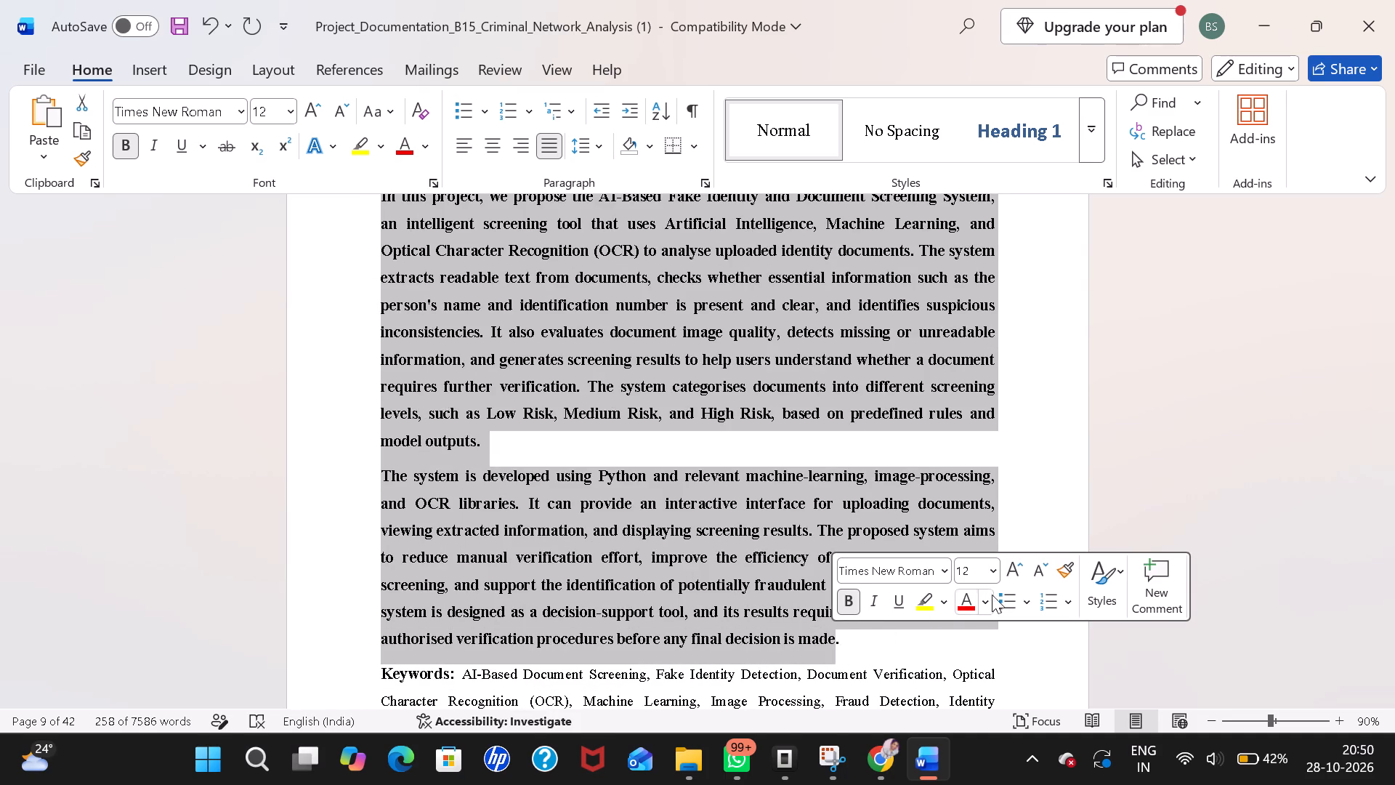
click(997, 560)
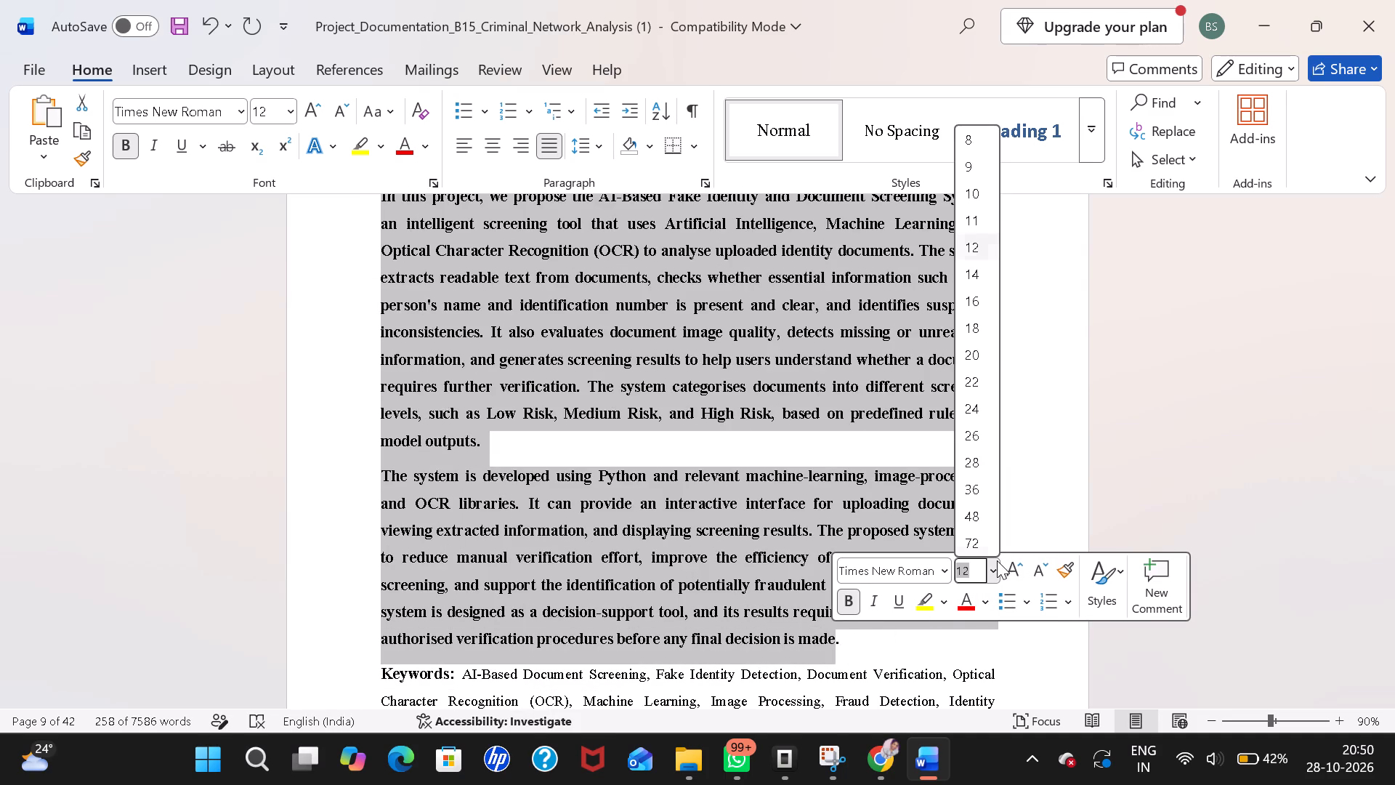
click(975, 222)
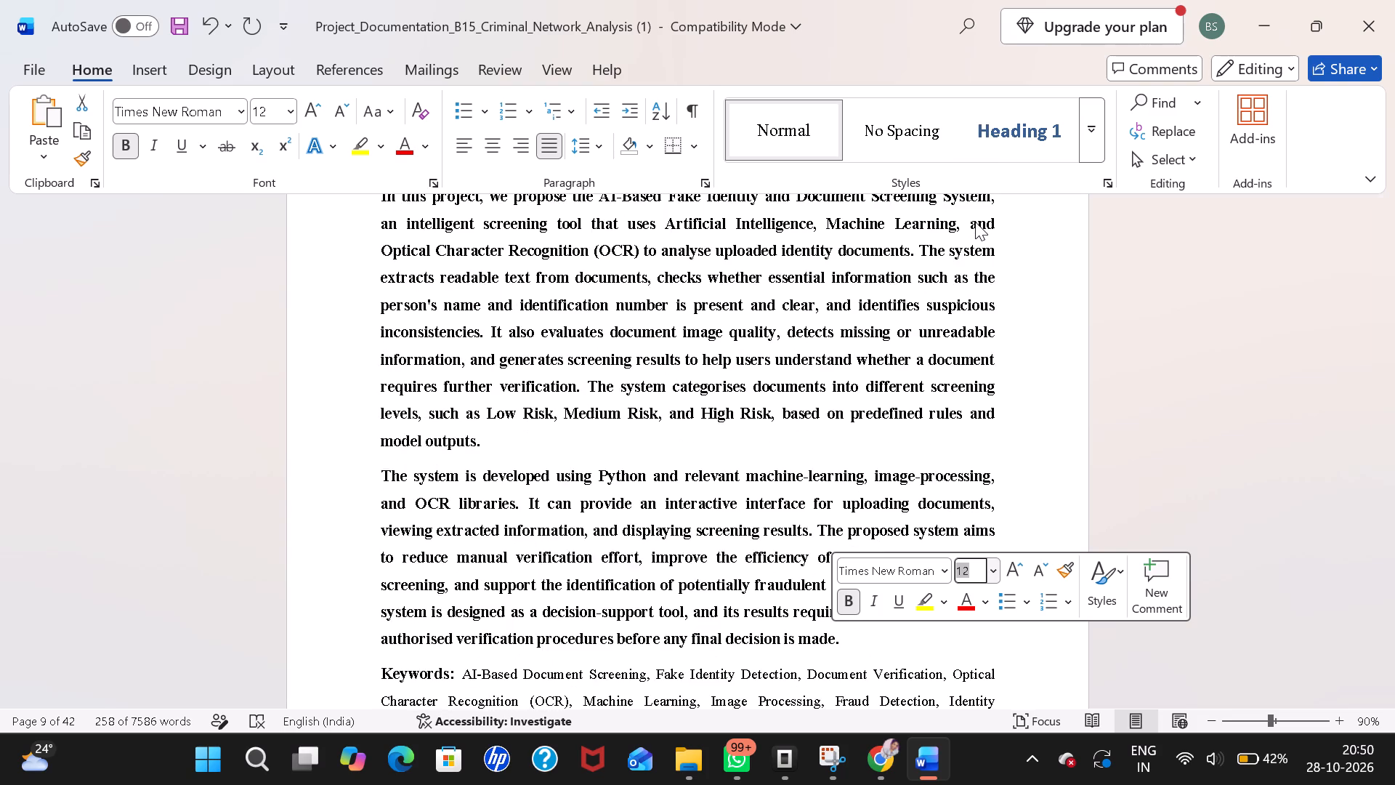
click(849, 601)
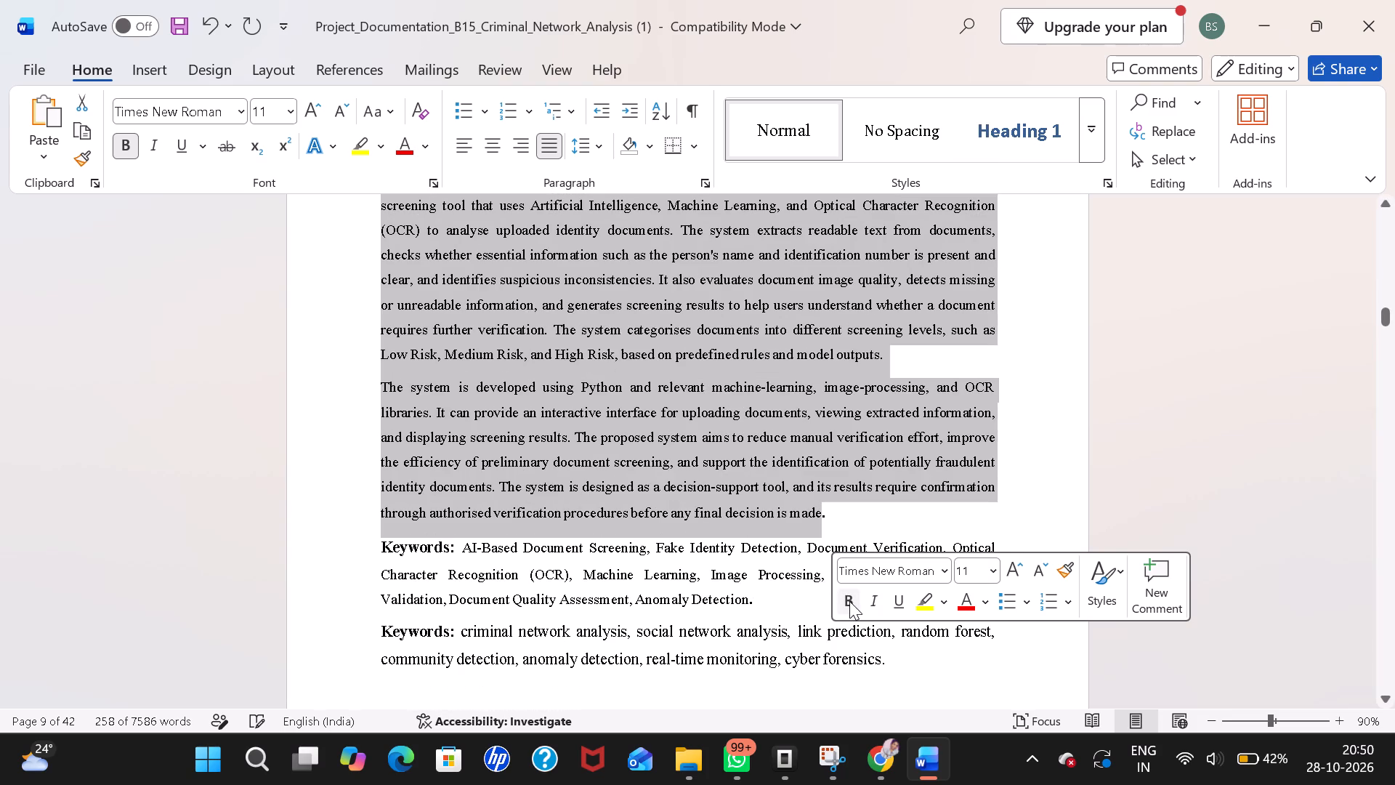
Delete the old Keywords paragraph about criminal network analysis below the new keywords.
click(322, 543)
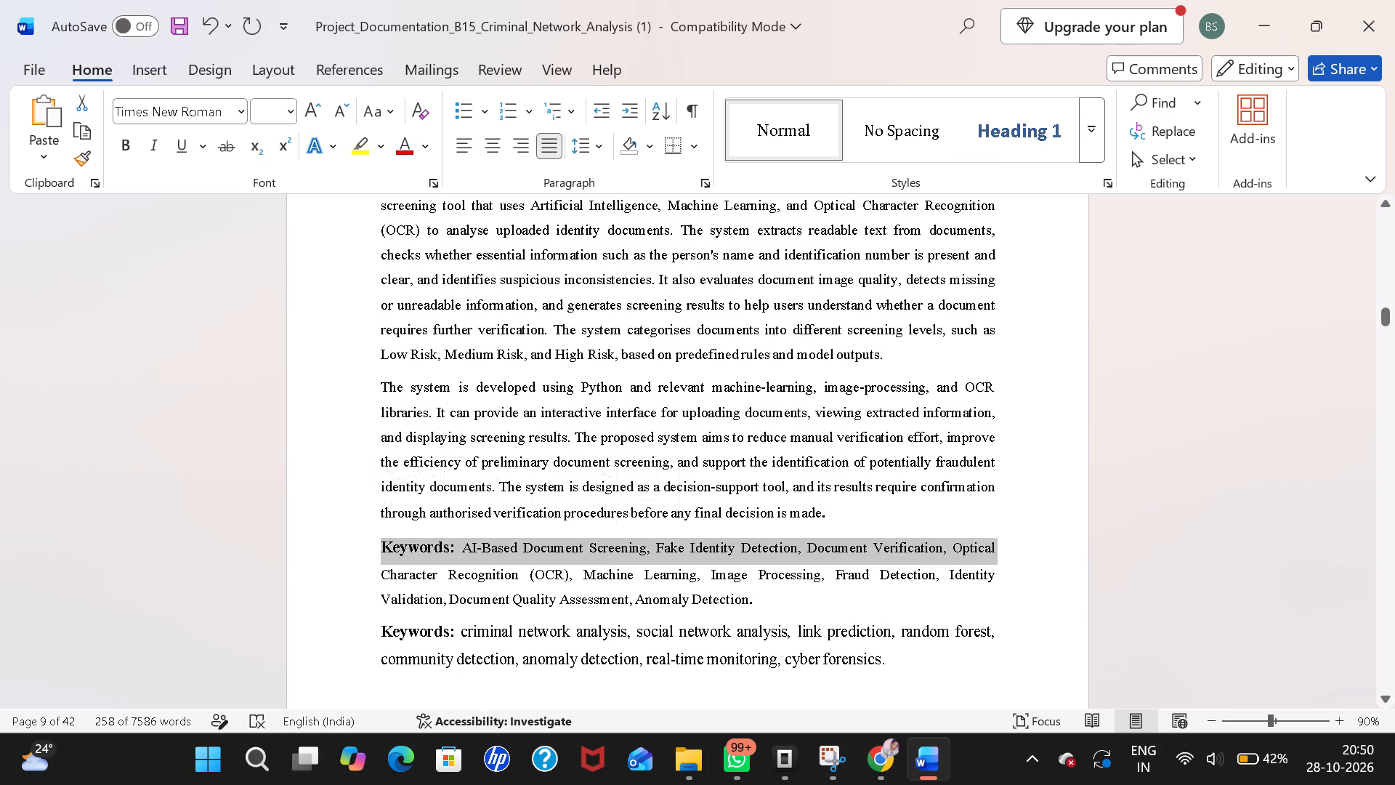
drag(376, 633, 909, 610)
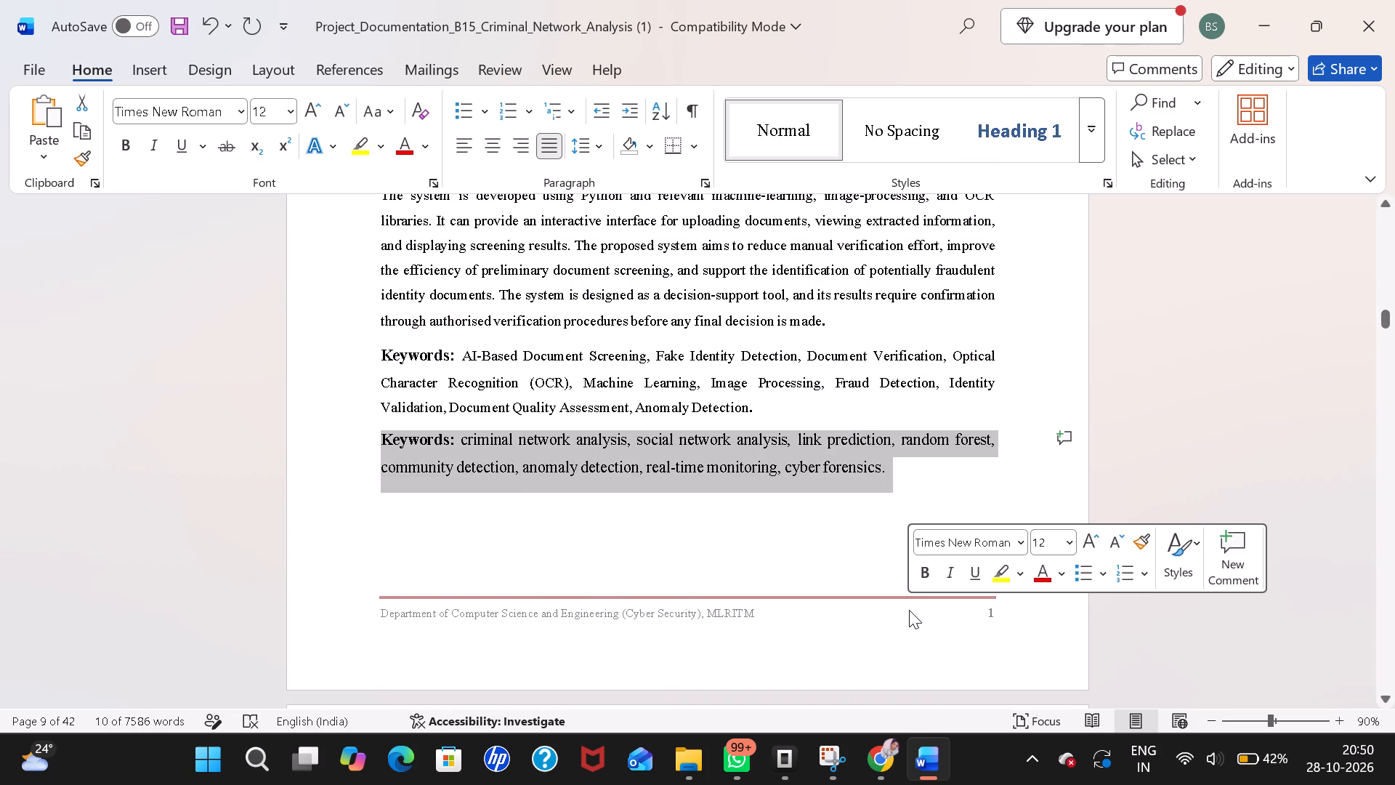
key(BackSpace)
Delete the duplicate small ABSTRACT line beneath the main ABSTRACT heading.
scroll(747, 400, up, 2)
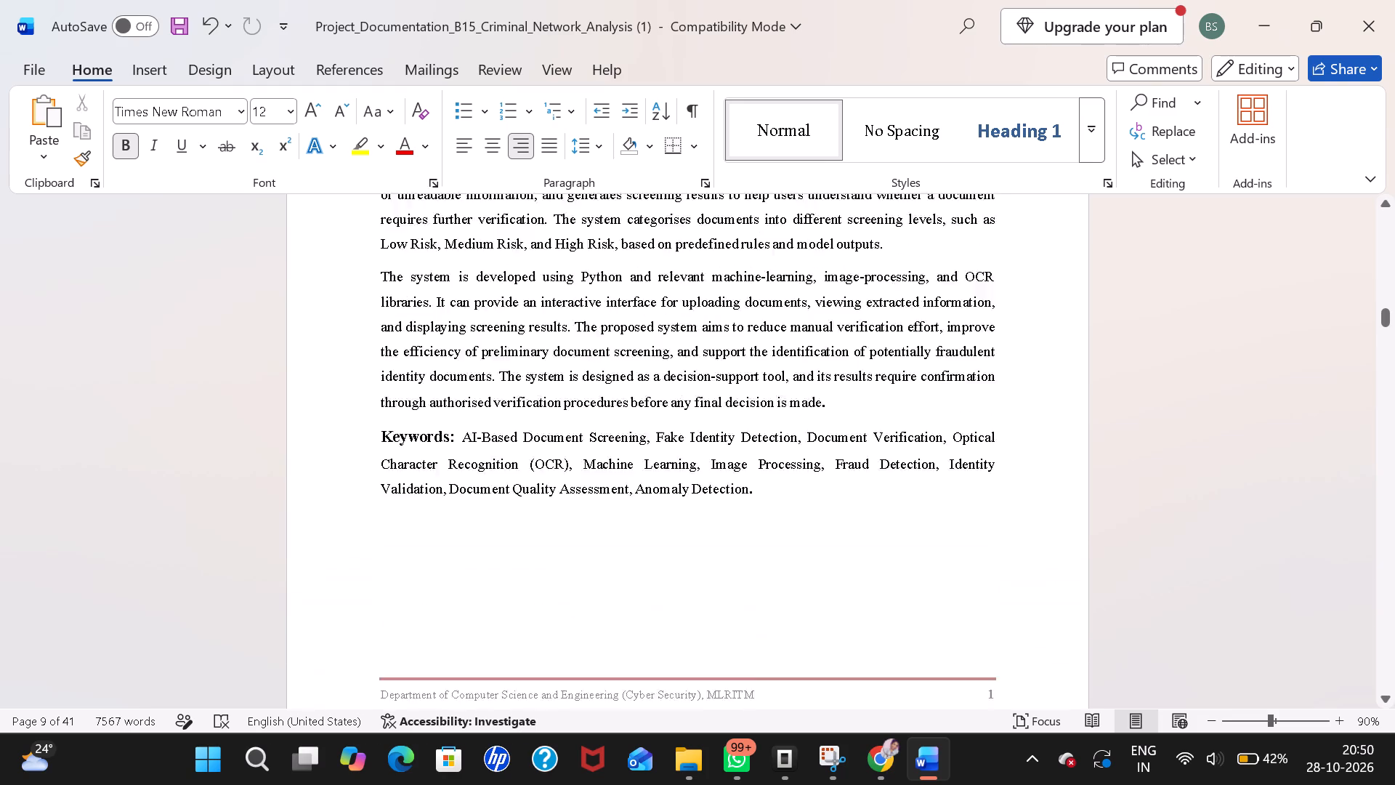
scroll(747, 400, up, 6)
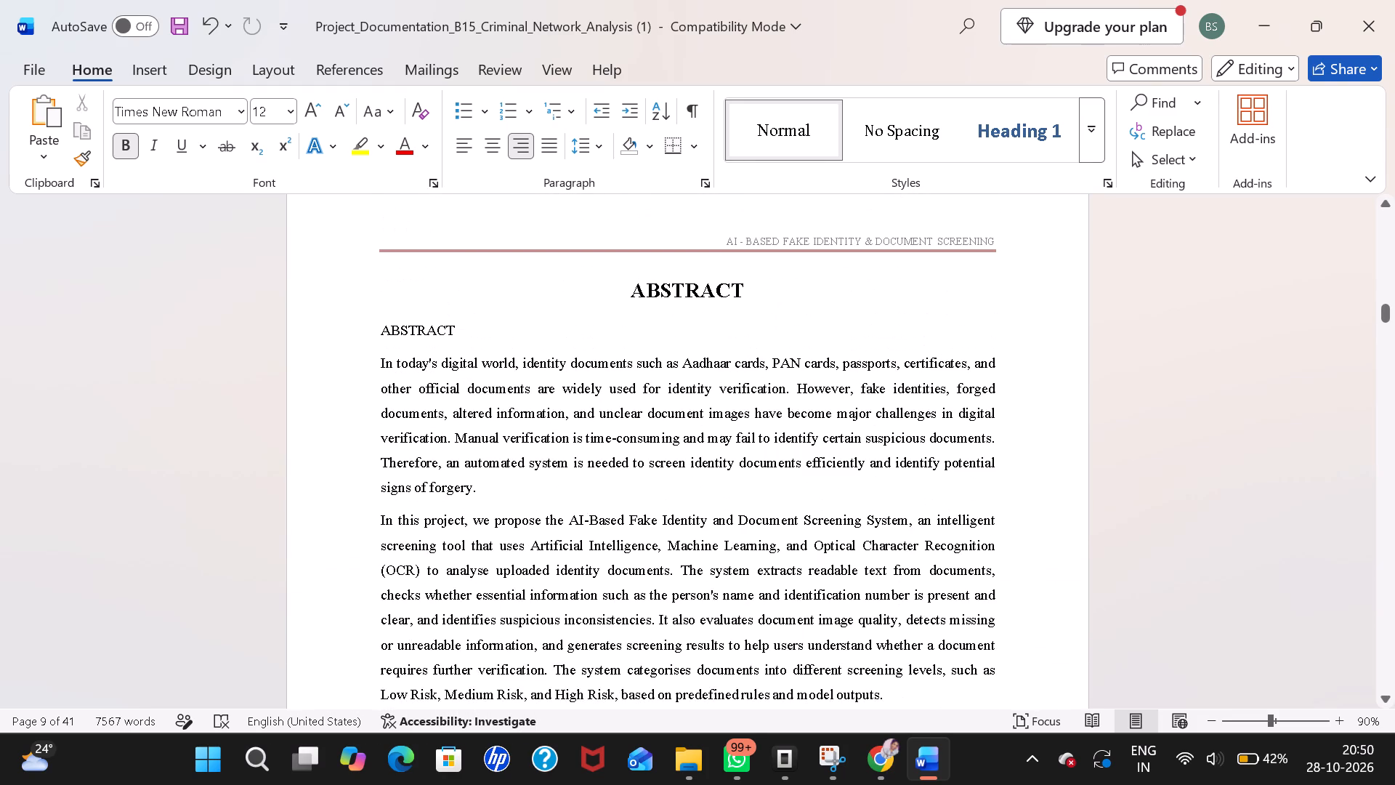
click(569, 331)
key(BackSpace)
key(BackSpace)
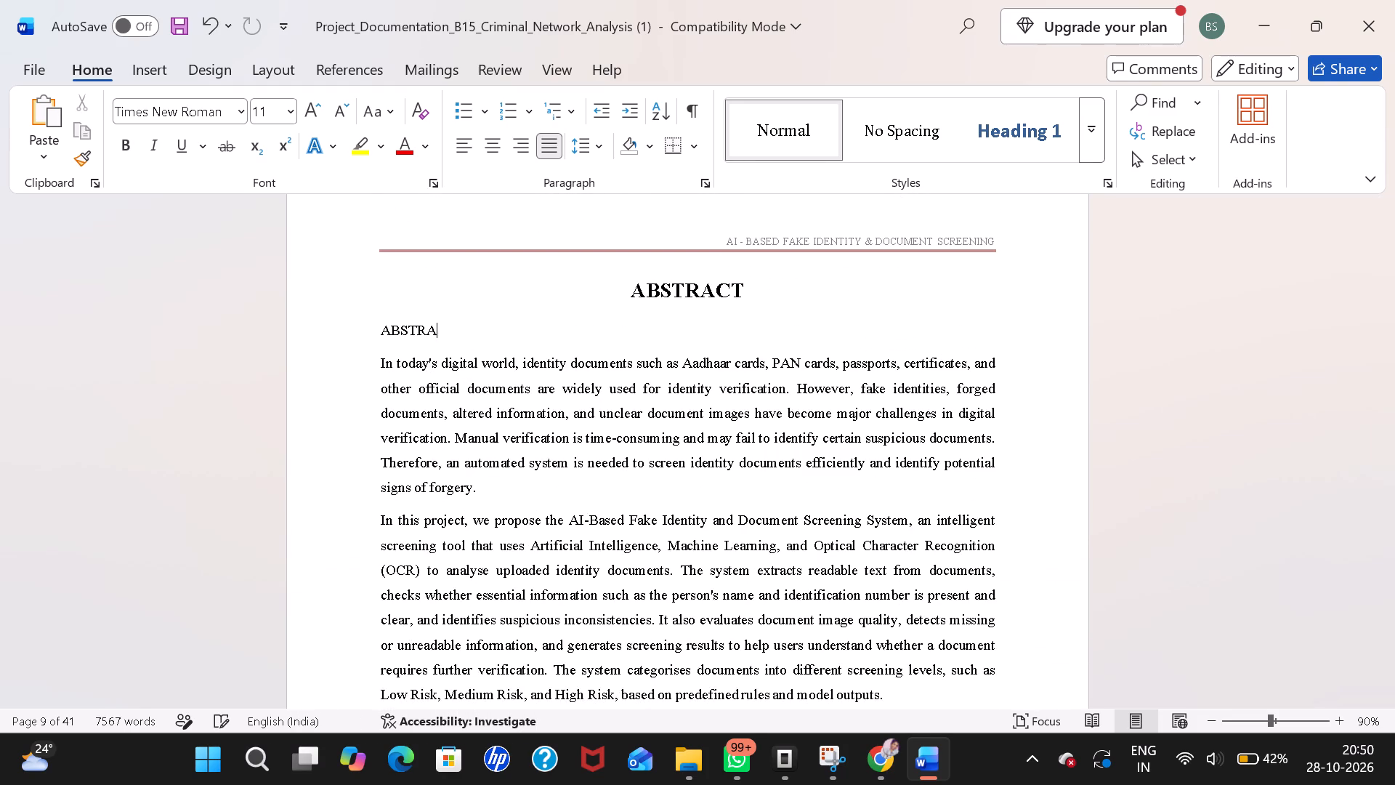
key(BackSpace)
key(BackSpace)
key(BackSpace)
key(BackSpace)
key(BackSpace)
key(BackSpace)
key(BackSpace)
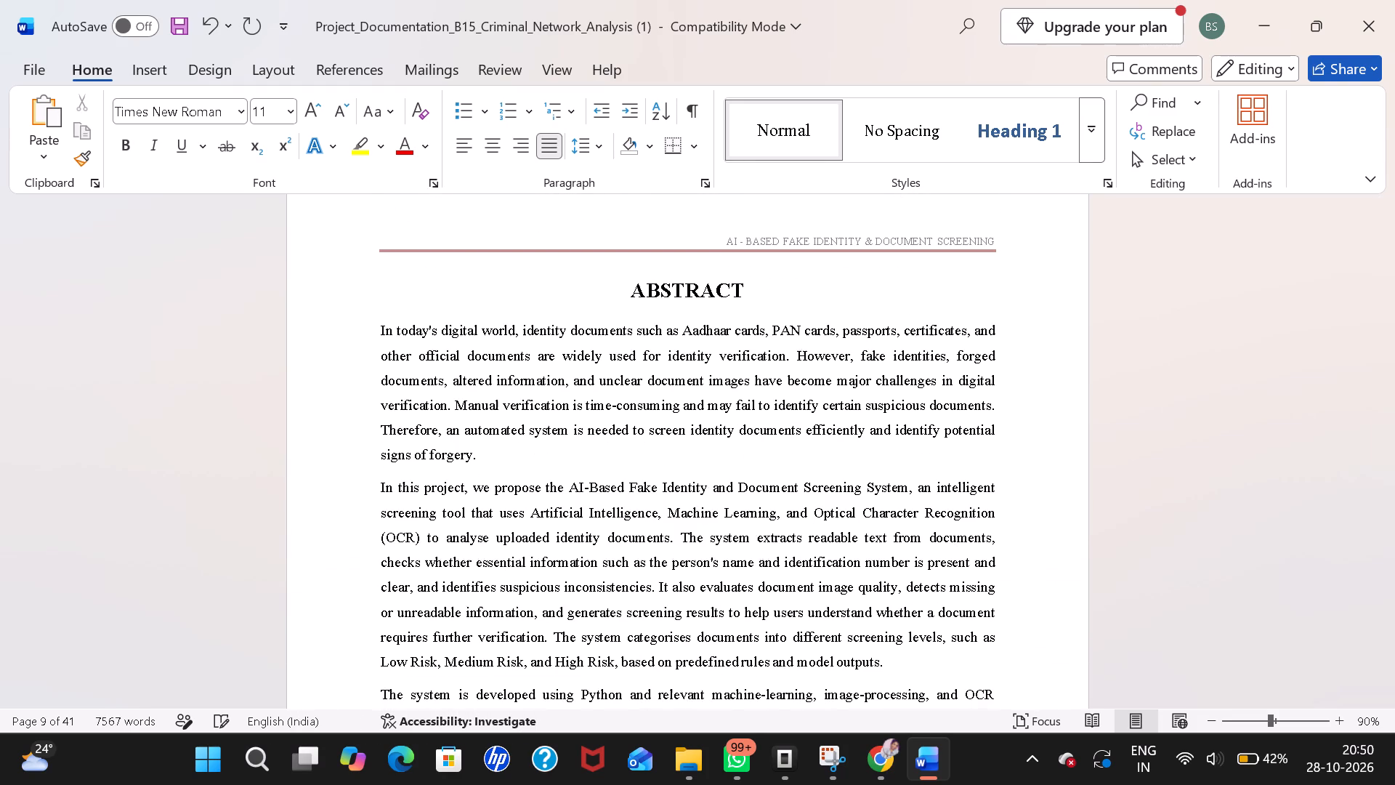
Insert one blank line below the ABSTRACT heading, between the Abstract's body paragraphs, and before the Keywords paragraph.
key(Return)
key(Return)
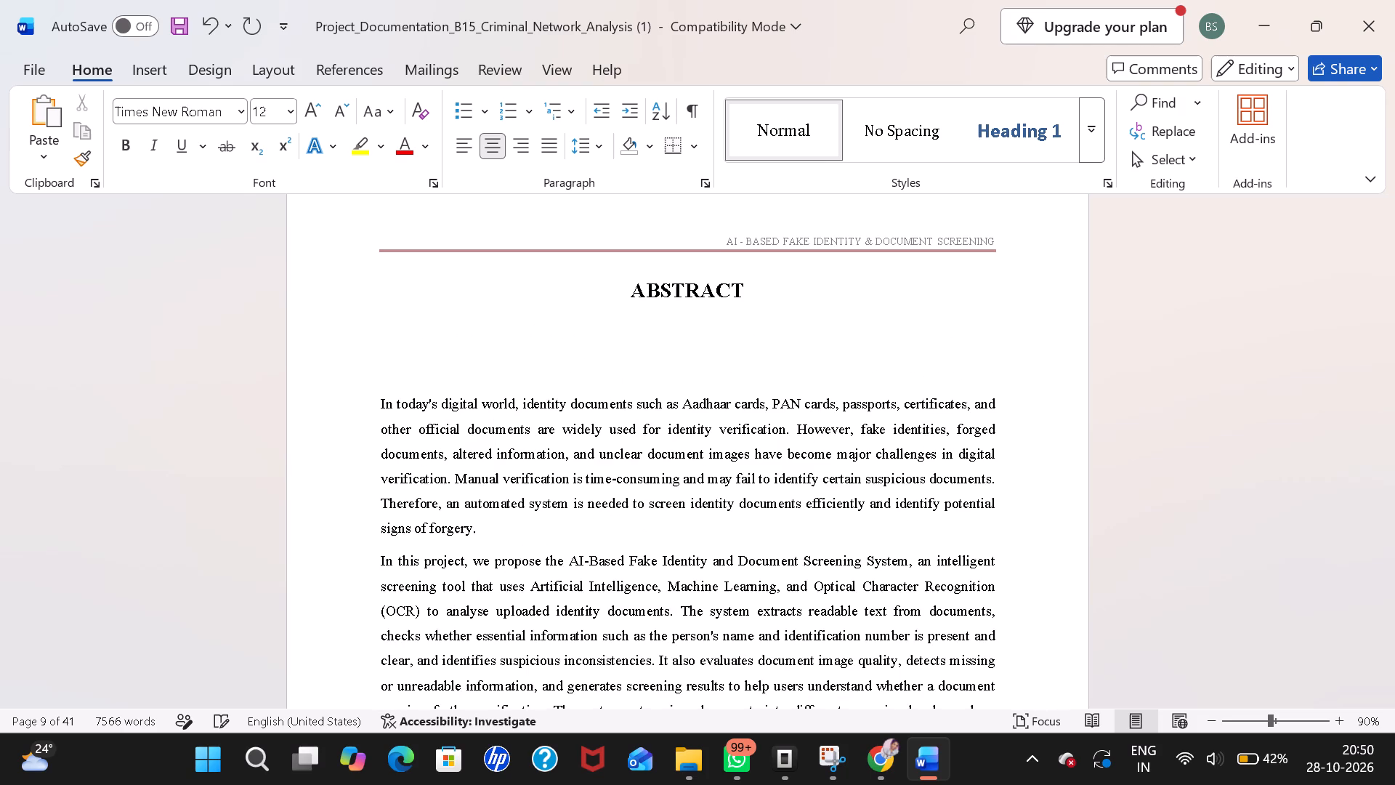
key(BackSpace)
click(487, 504)
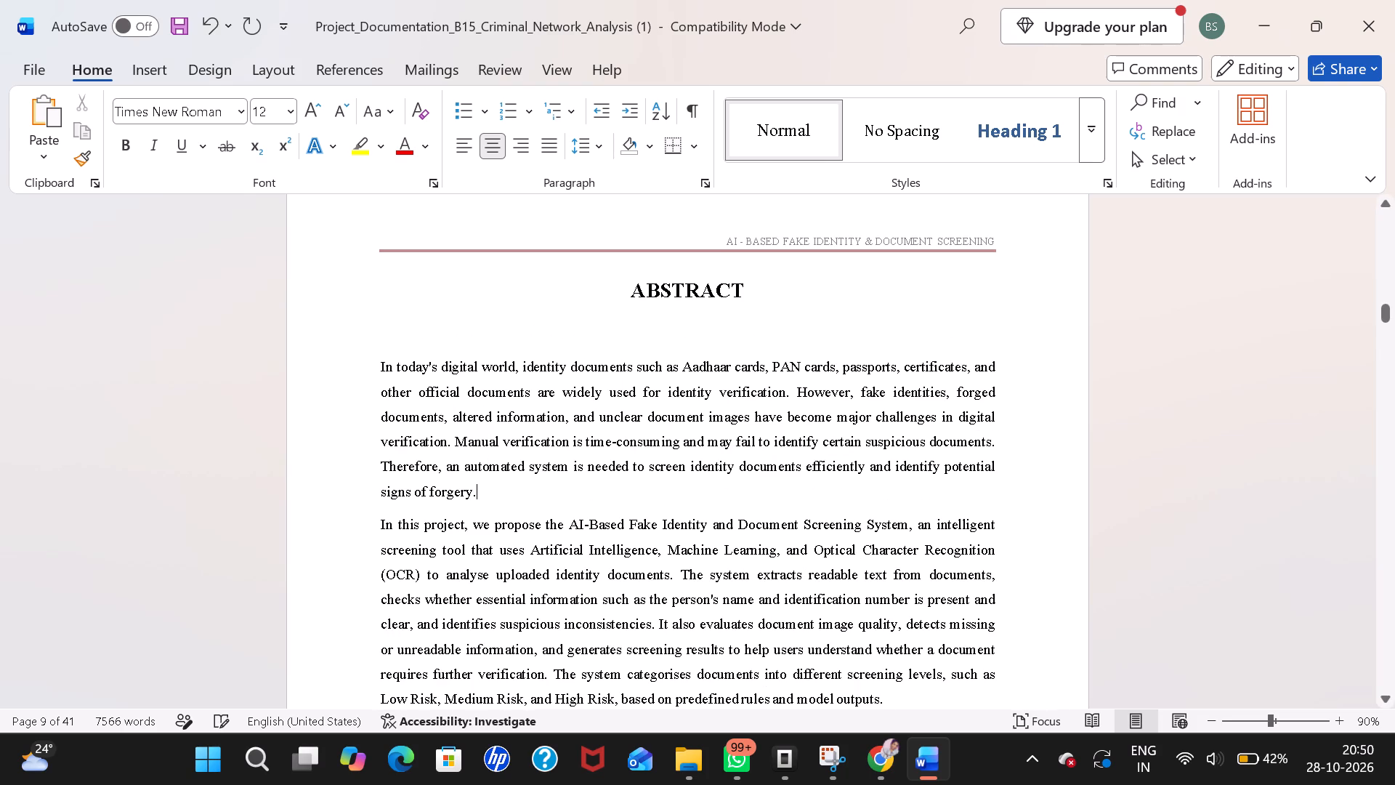
key(Return)
scroll(487, 504, down, 2)
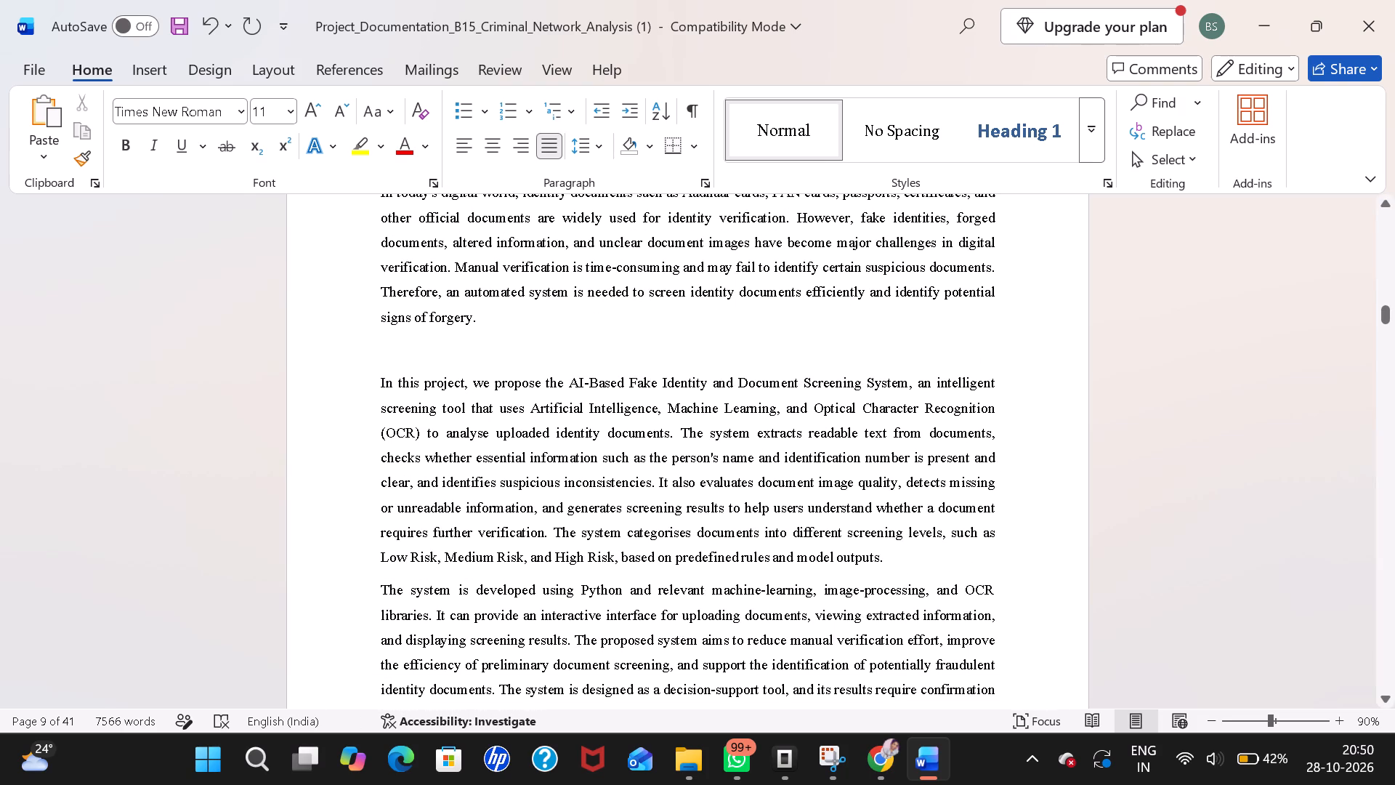
click(926, 576)
key(Return)
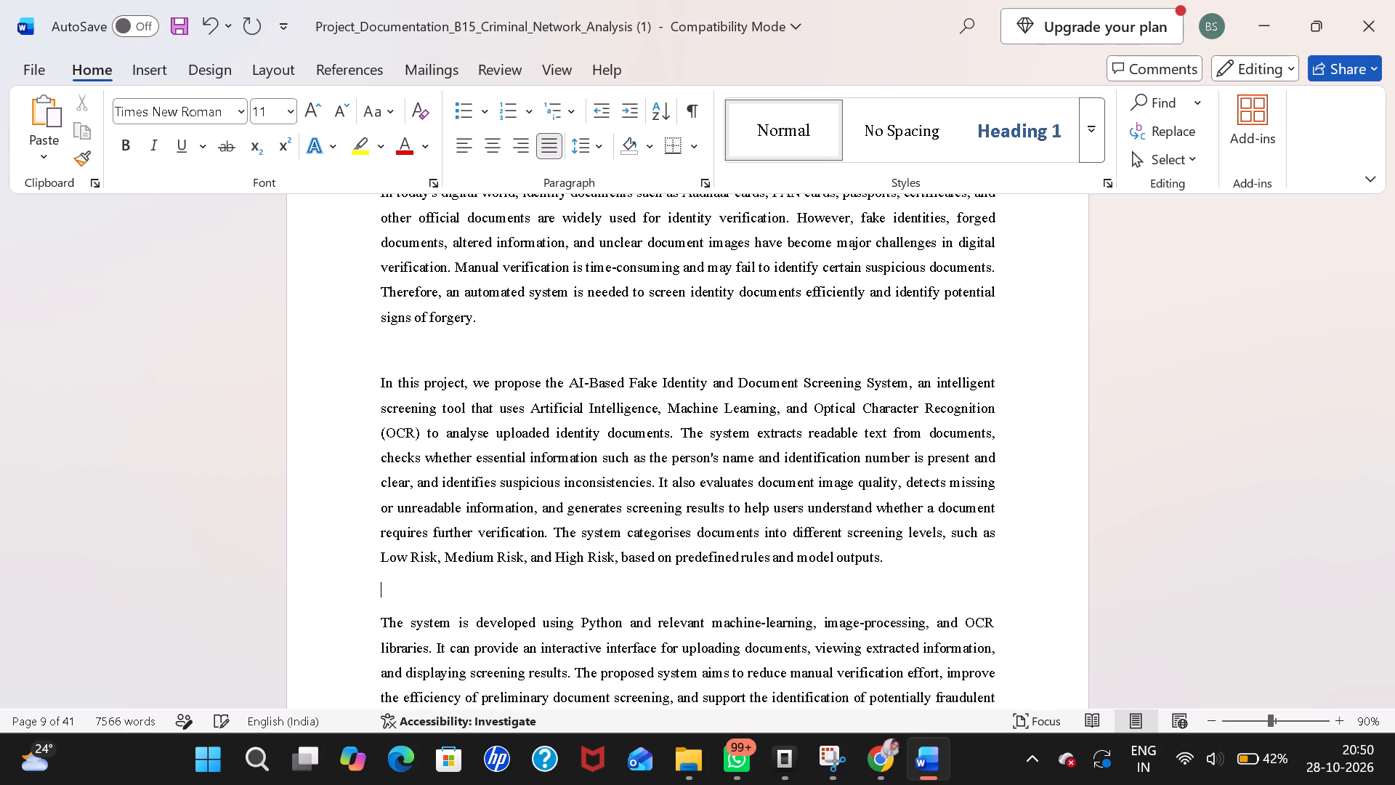
scroll(836, 515, down, 3)
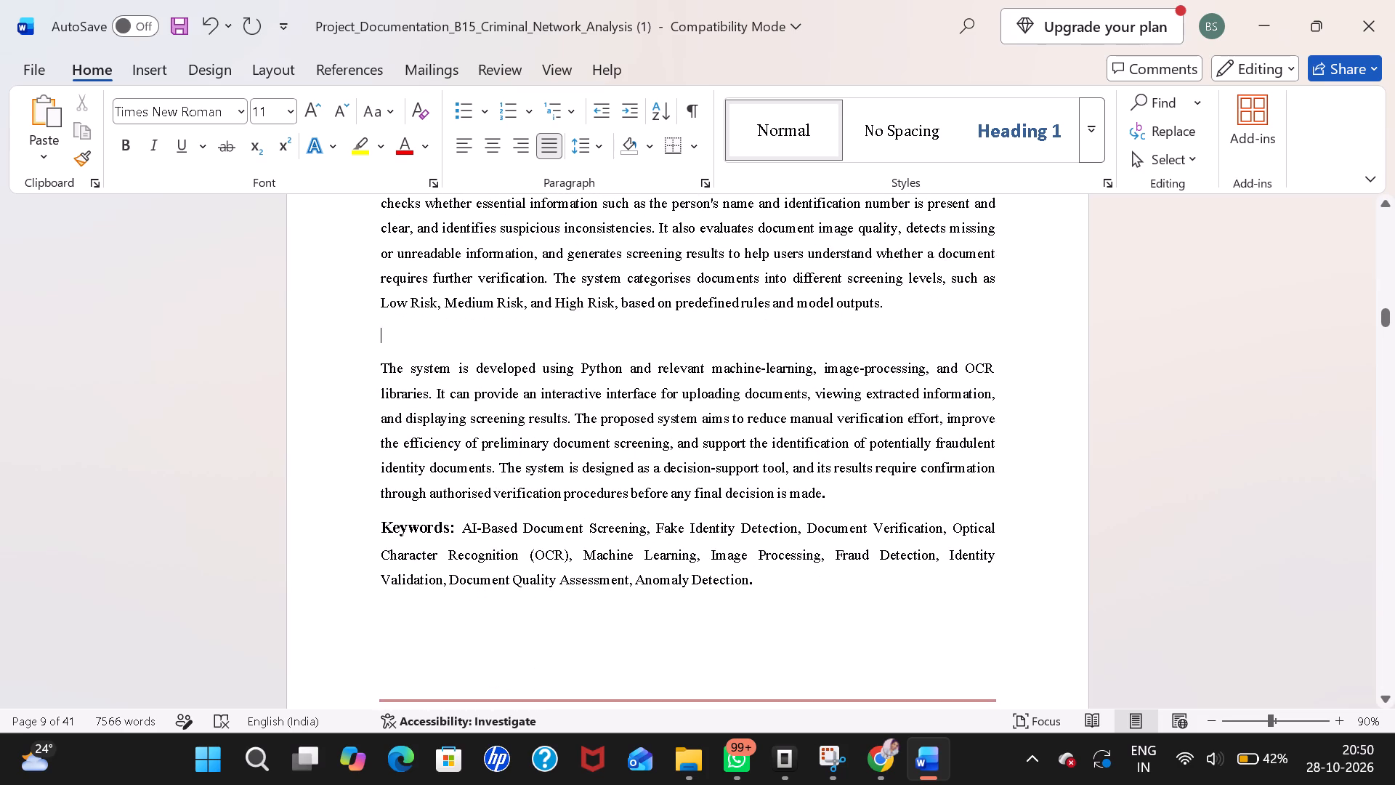
click(862, 511)
key(Return)
Check the layout of the spaced Abstract page and look through the Chapter 1 pages that follow it.
scroll(705, 511, down, 1)
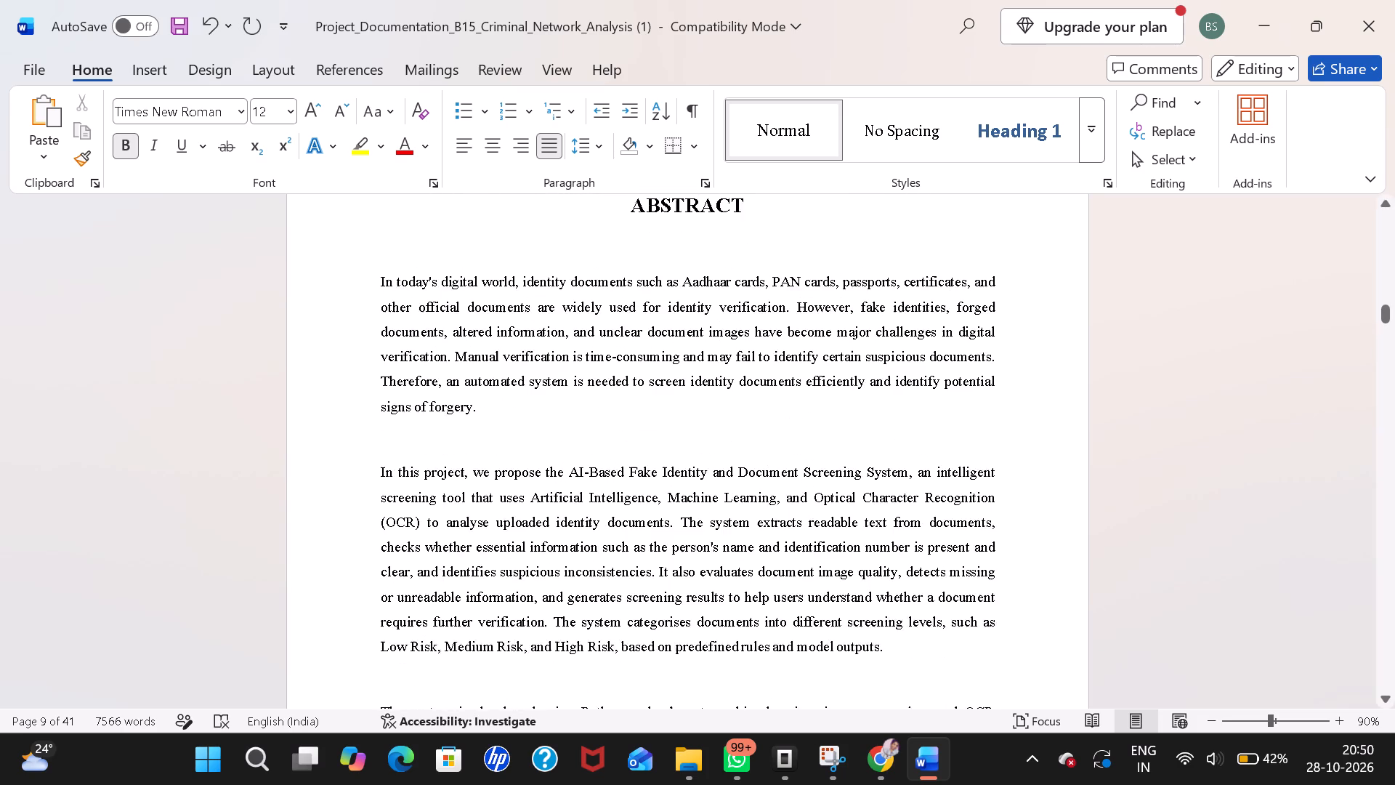
scroll(705, 511, down, 1)
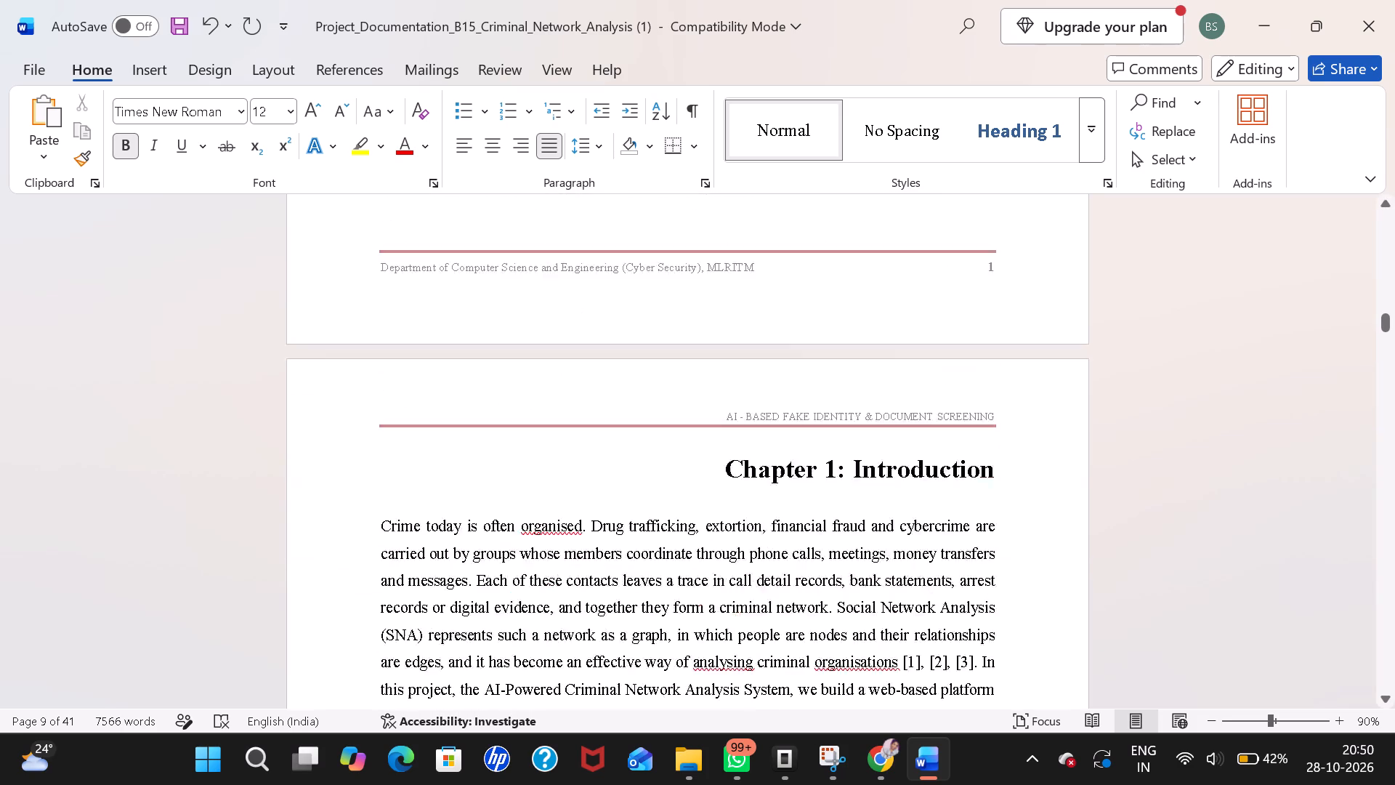
scroll(705, 511, down, 1)
scroll(705, 511, up, 2)
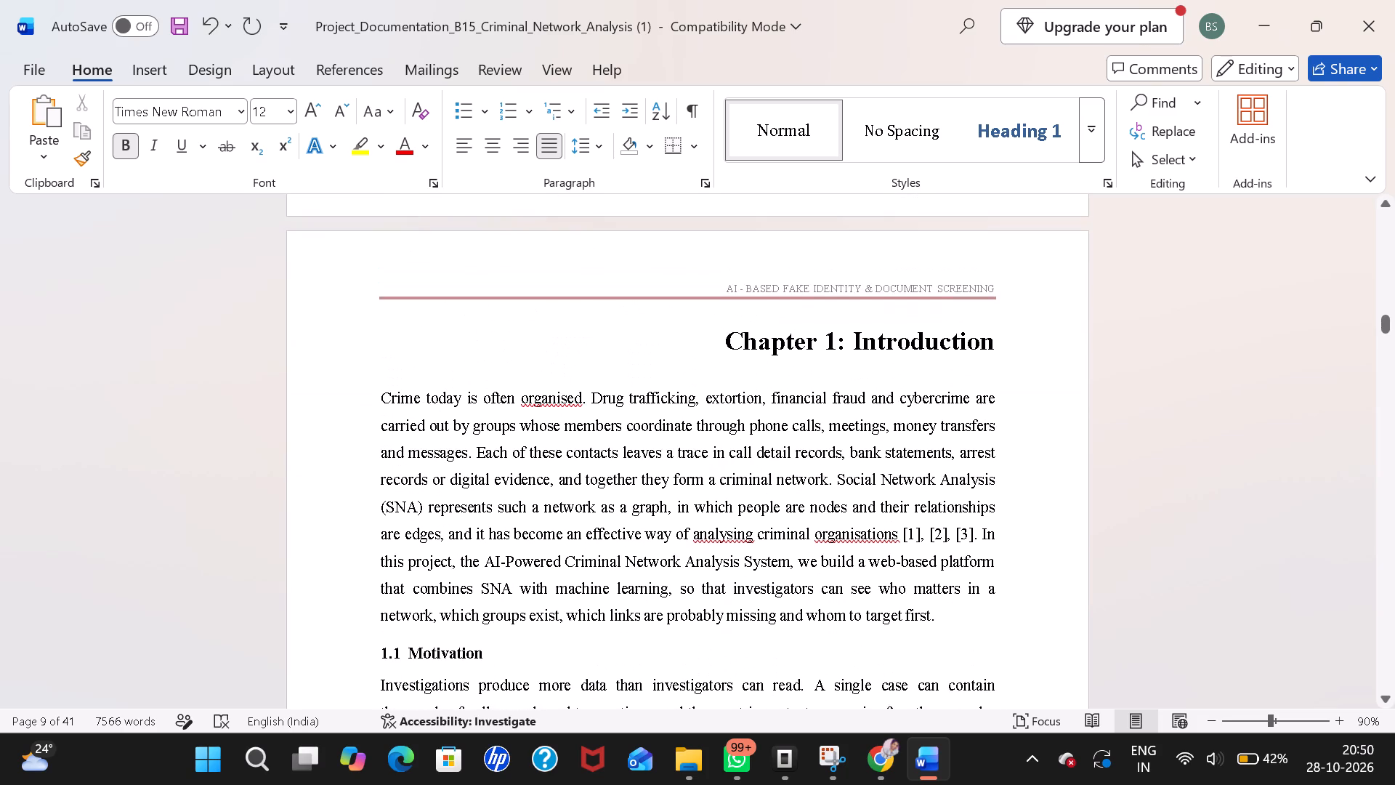
scroll(705, 511, down, 1)
ctrl+scroll(705, 511, down, 2)
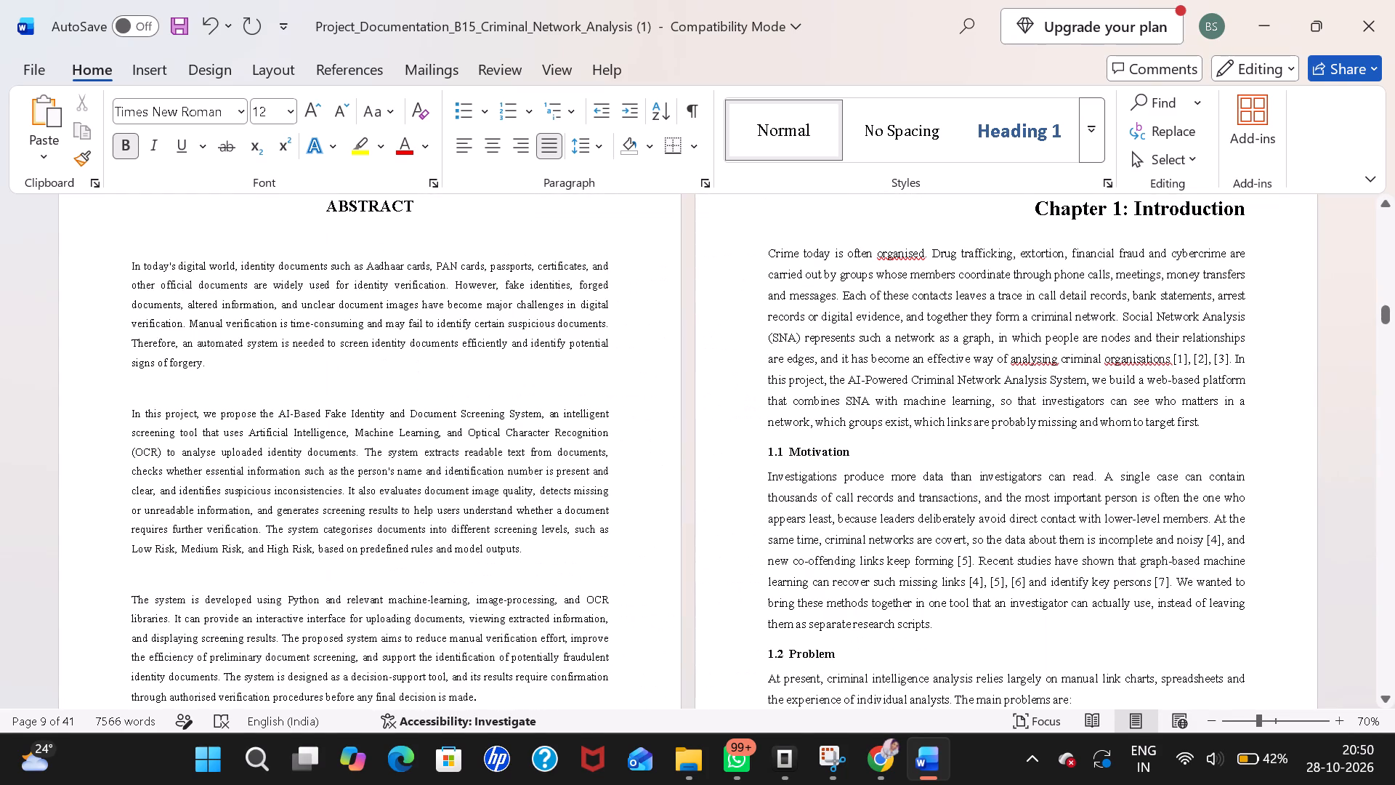
scroll(418, 403, down, 1)
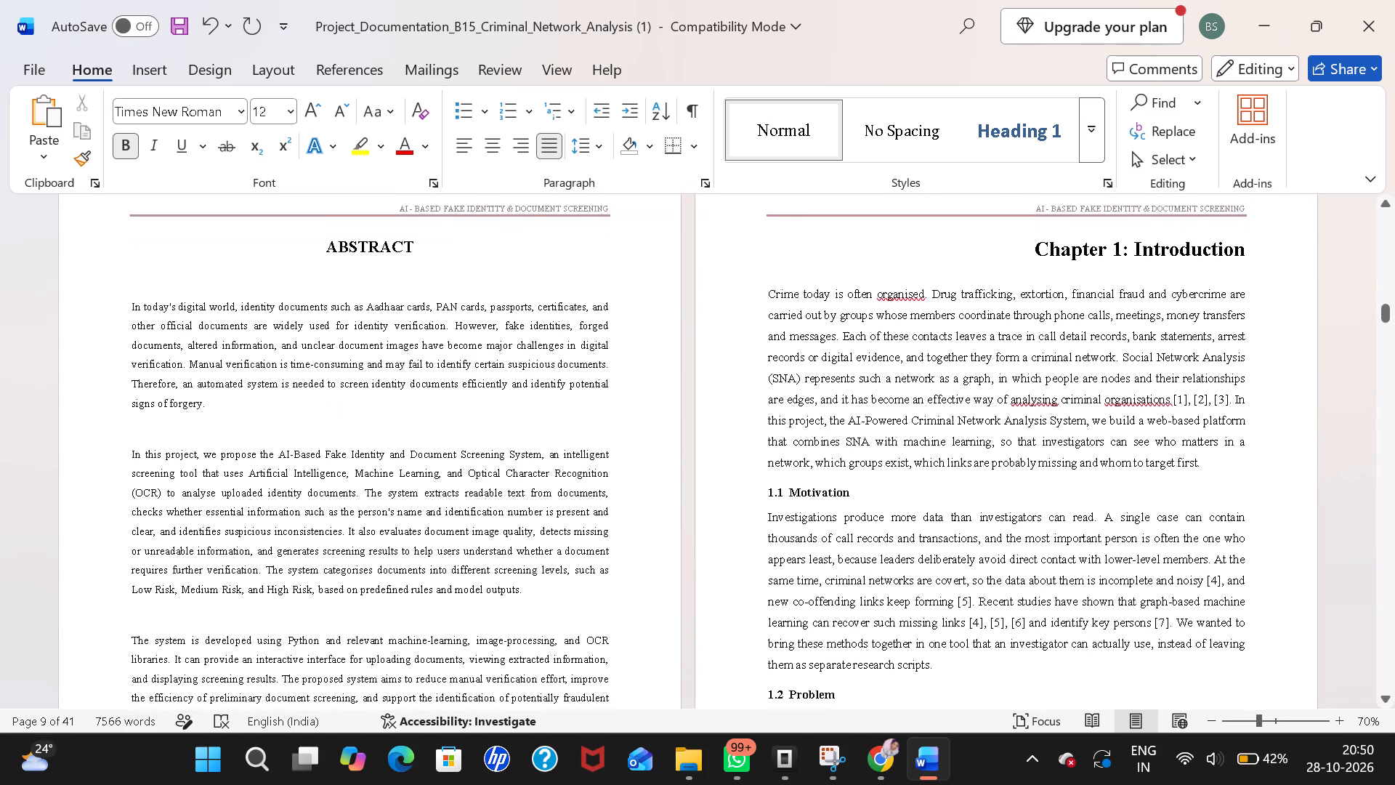
scroll(418, 403, down, 1)
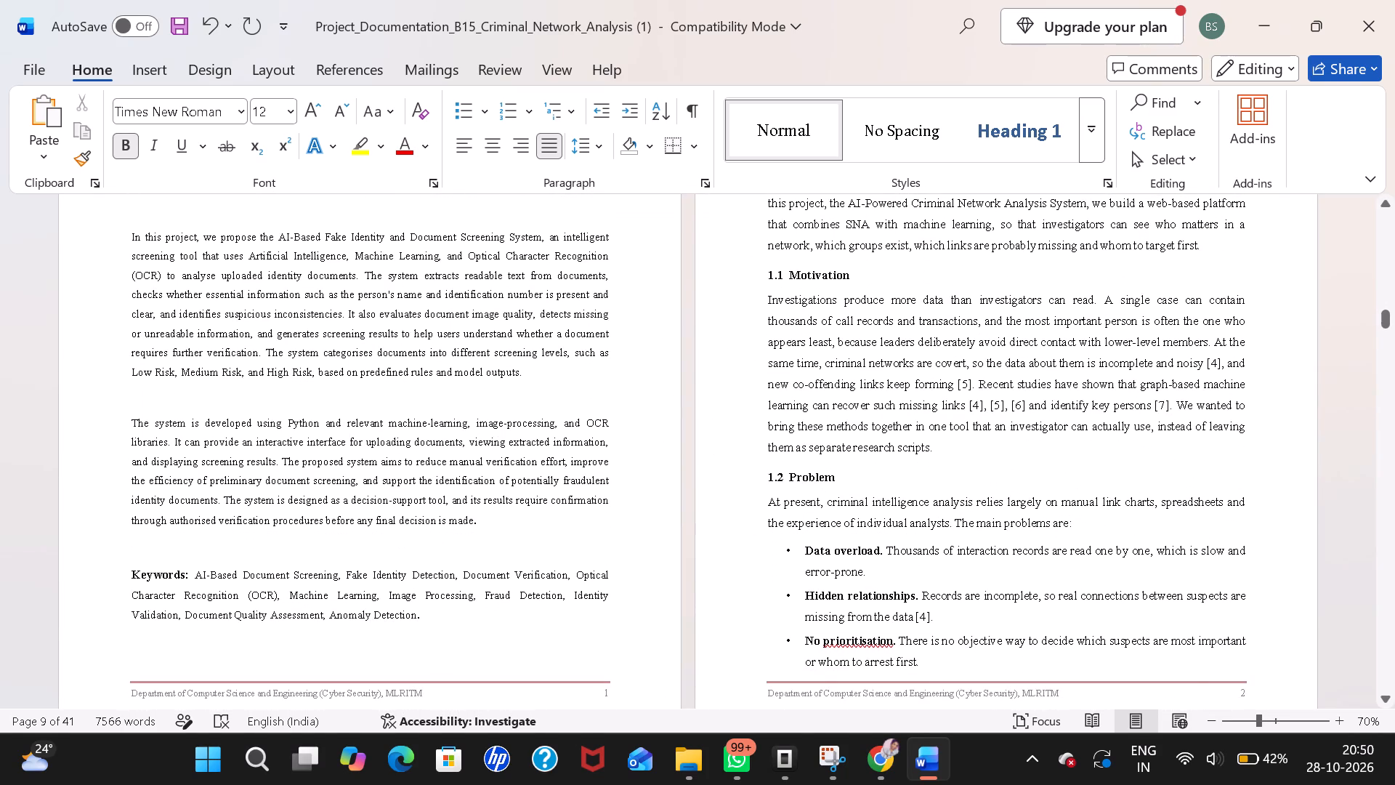
scroll(290, 398, up, 2)
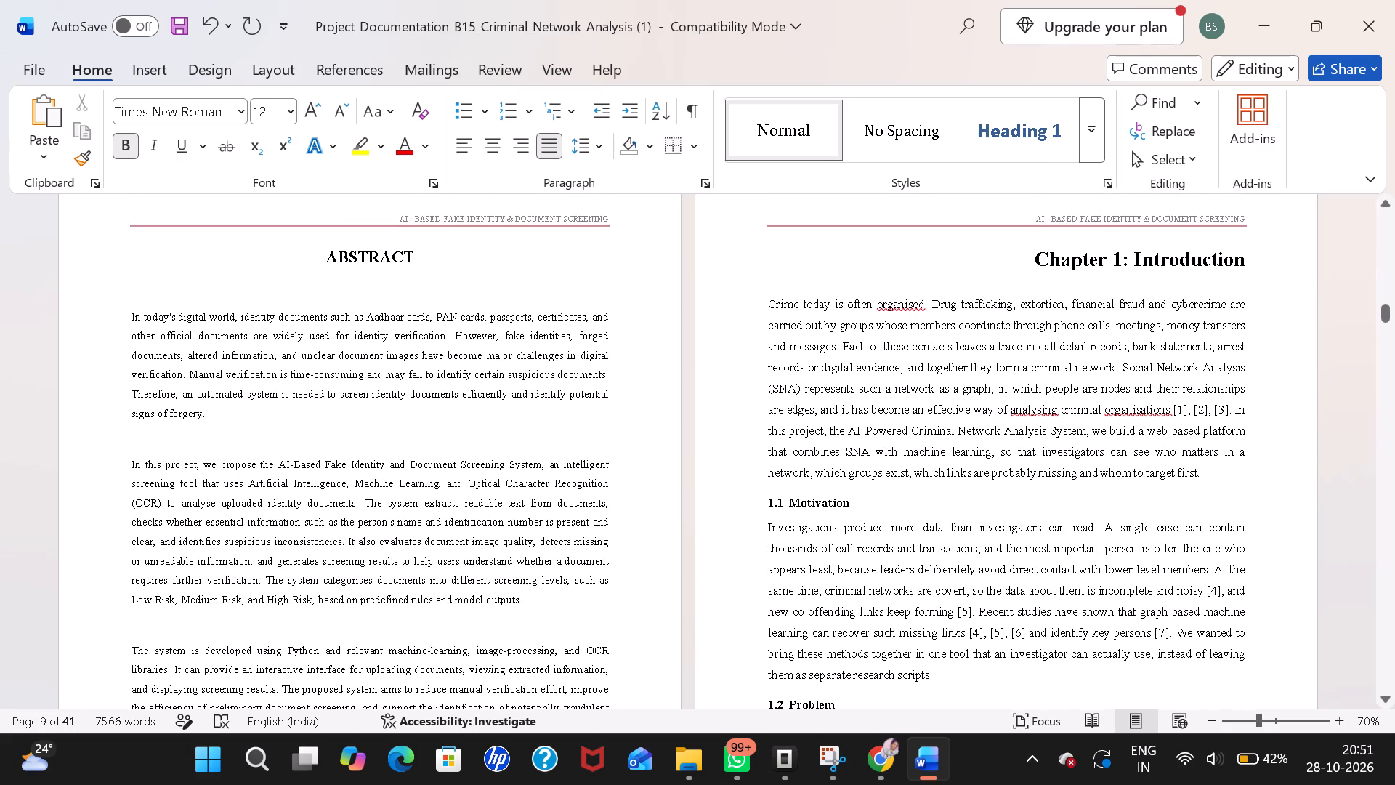
scroll(290, 398, down, 3)
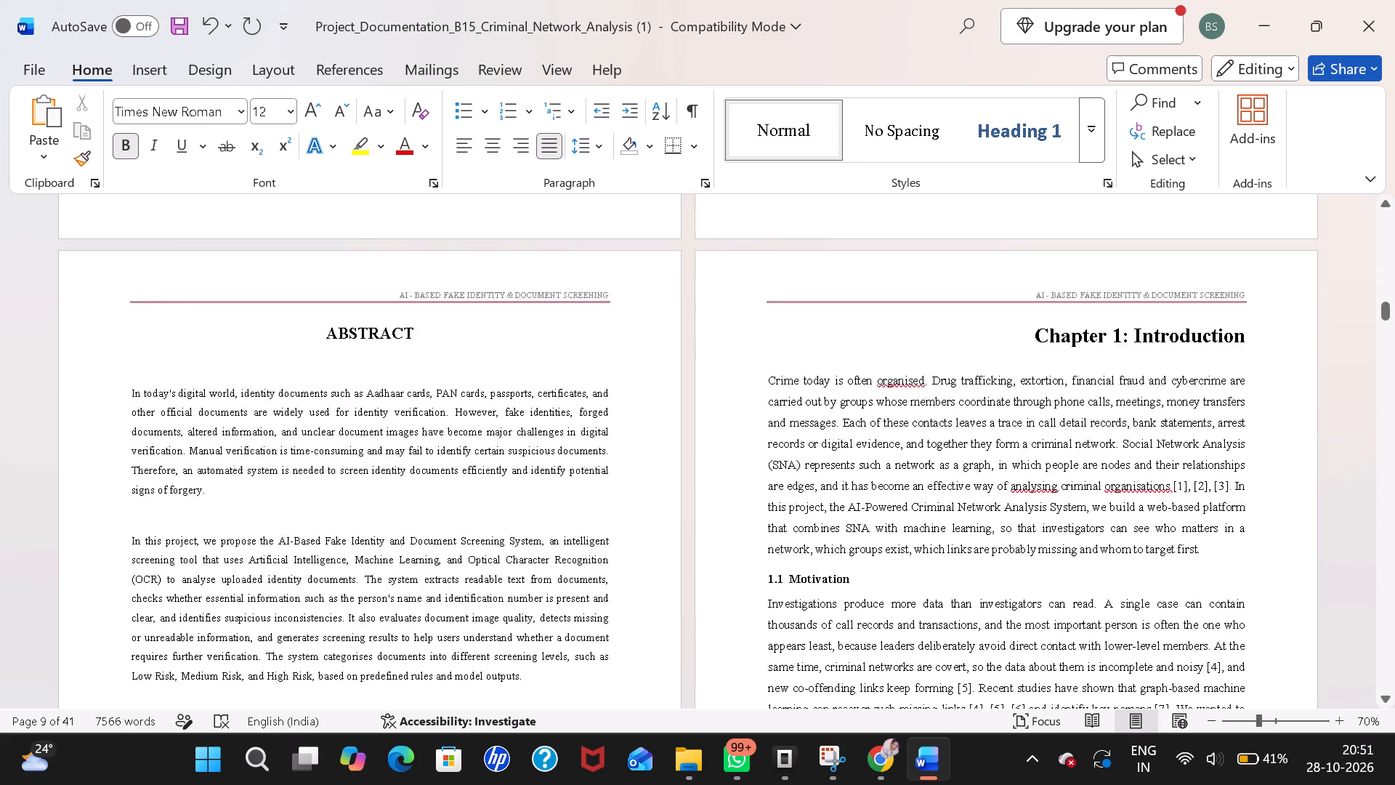
scroll(290, 398, down, 4)
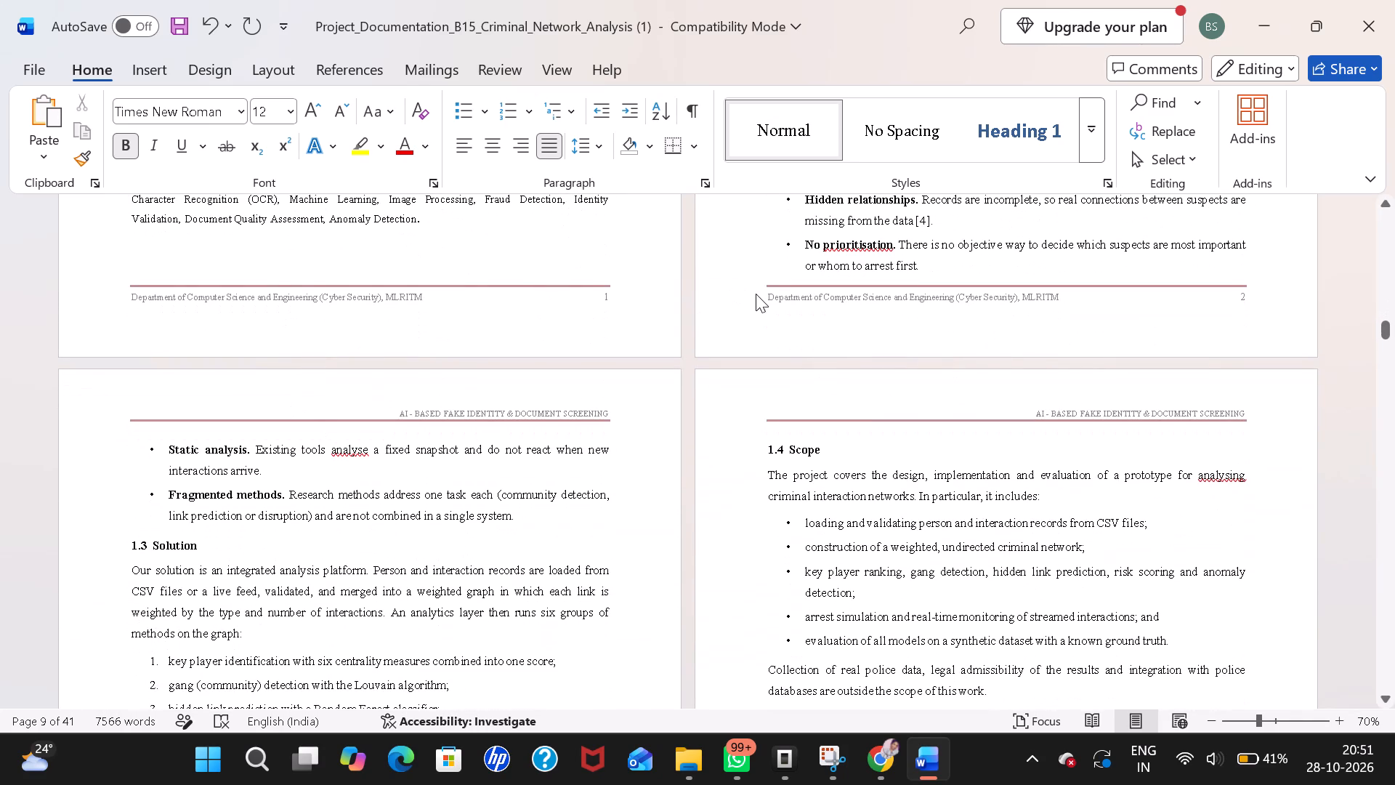
ctrl+scroll(1001, 345, up, 1)
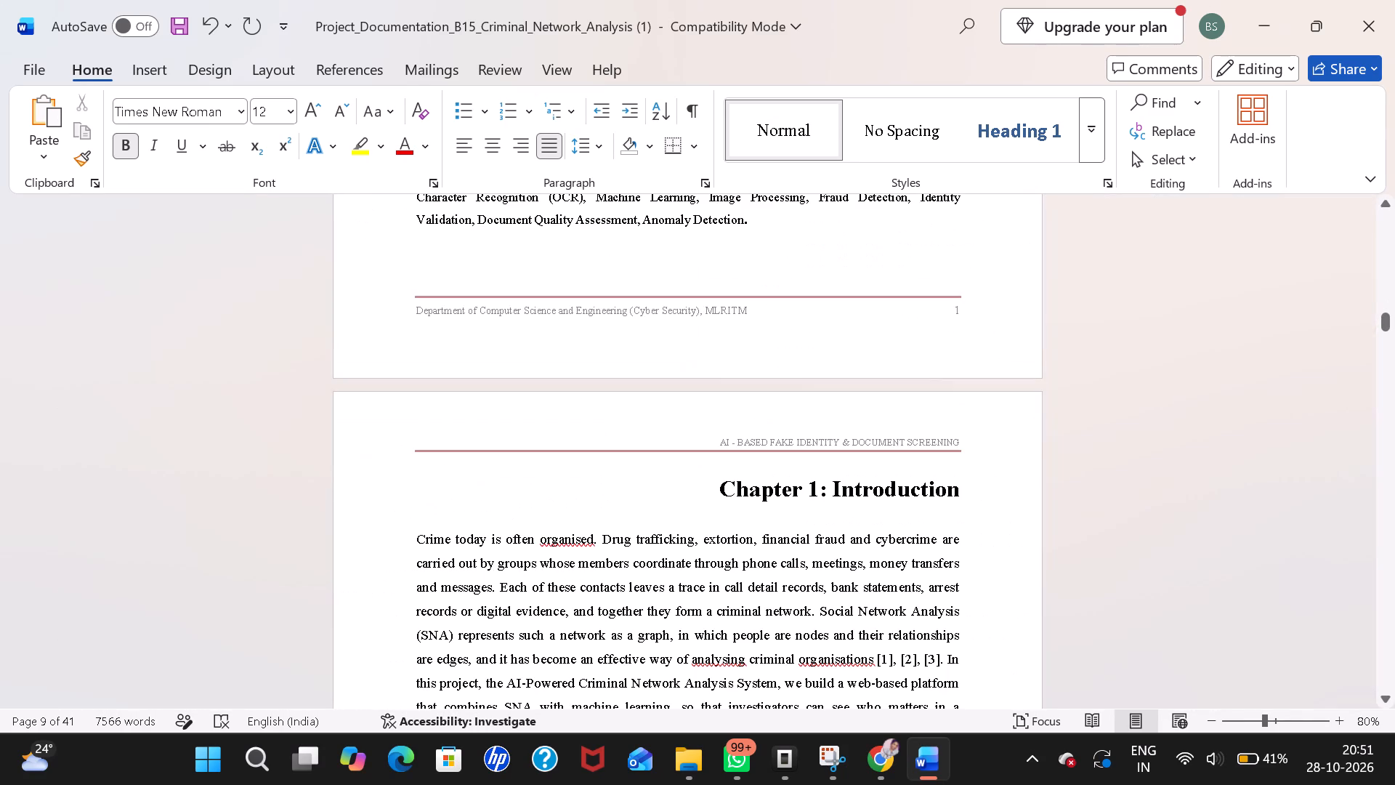
scroll(1053, 548, down, 7)
scroll(1053, 548, up, 5)
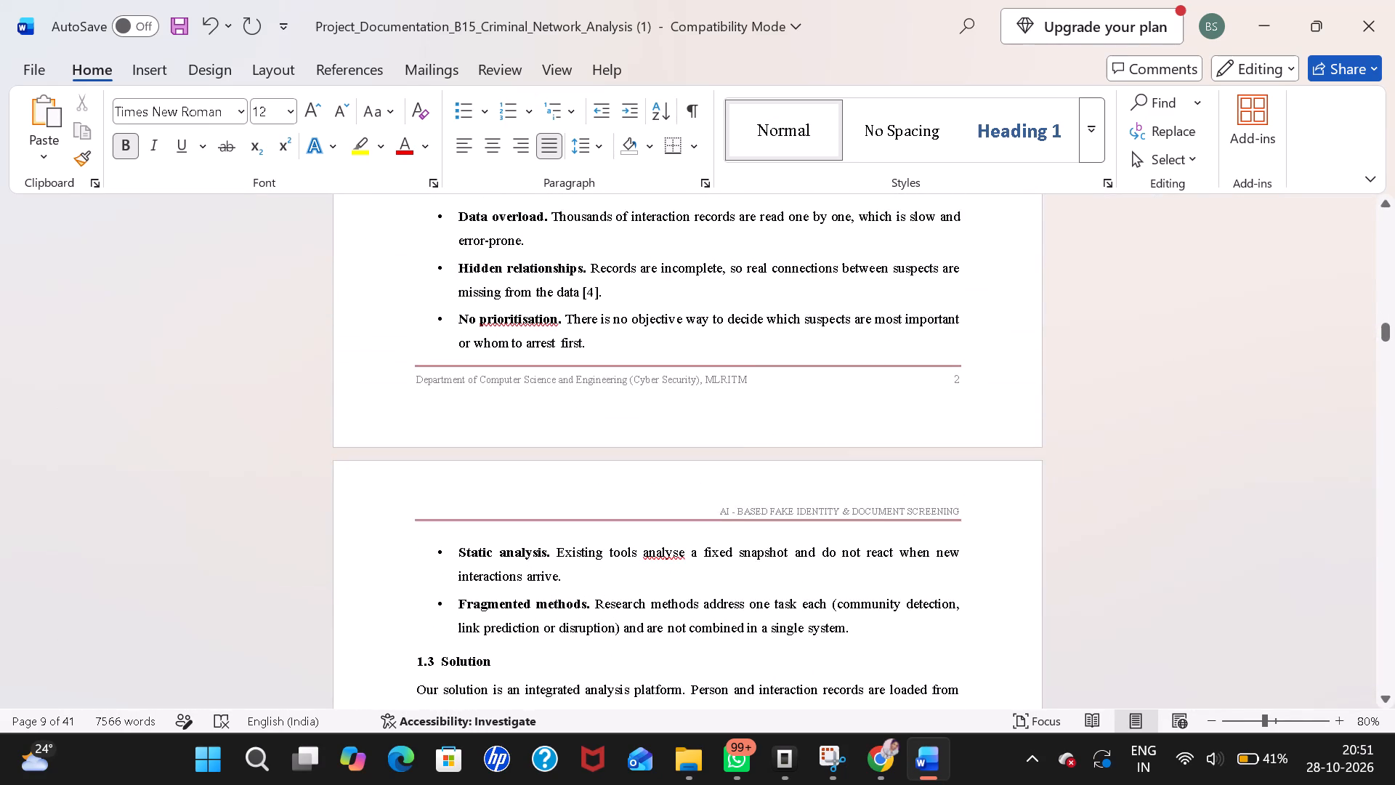
scroll(1053, 548, up, 3)
right_click(1053, 548)
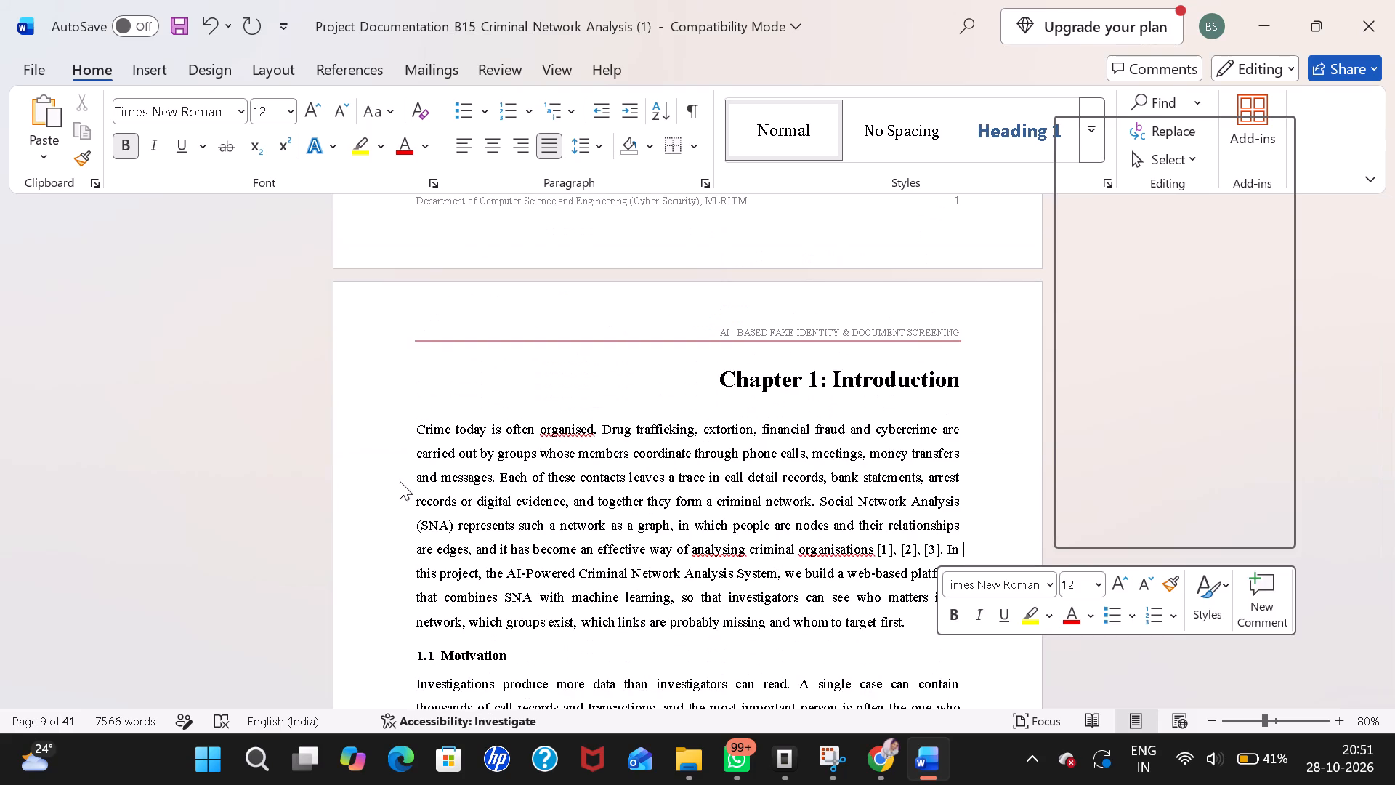
click(409, 423)
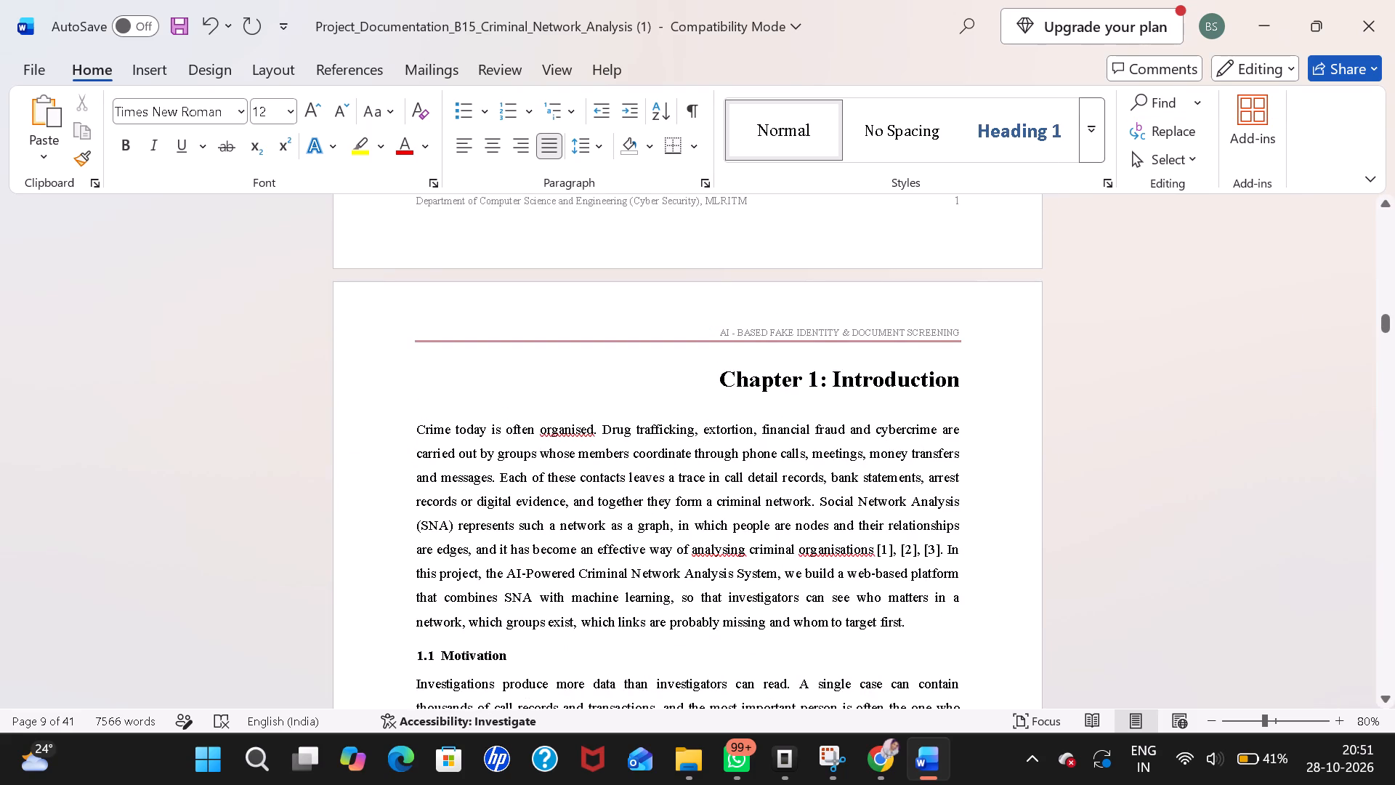
drag(684, 370, 724, 415)
drag(724, 389, 626, 241)
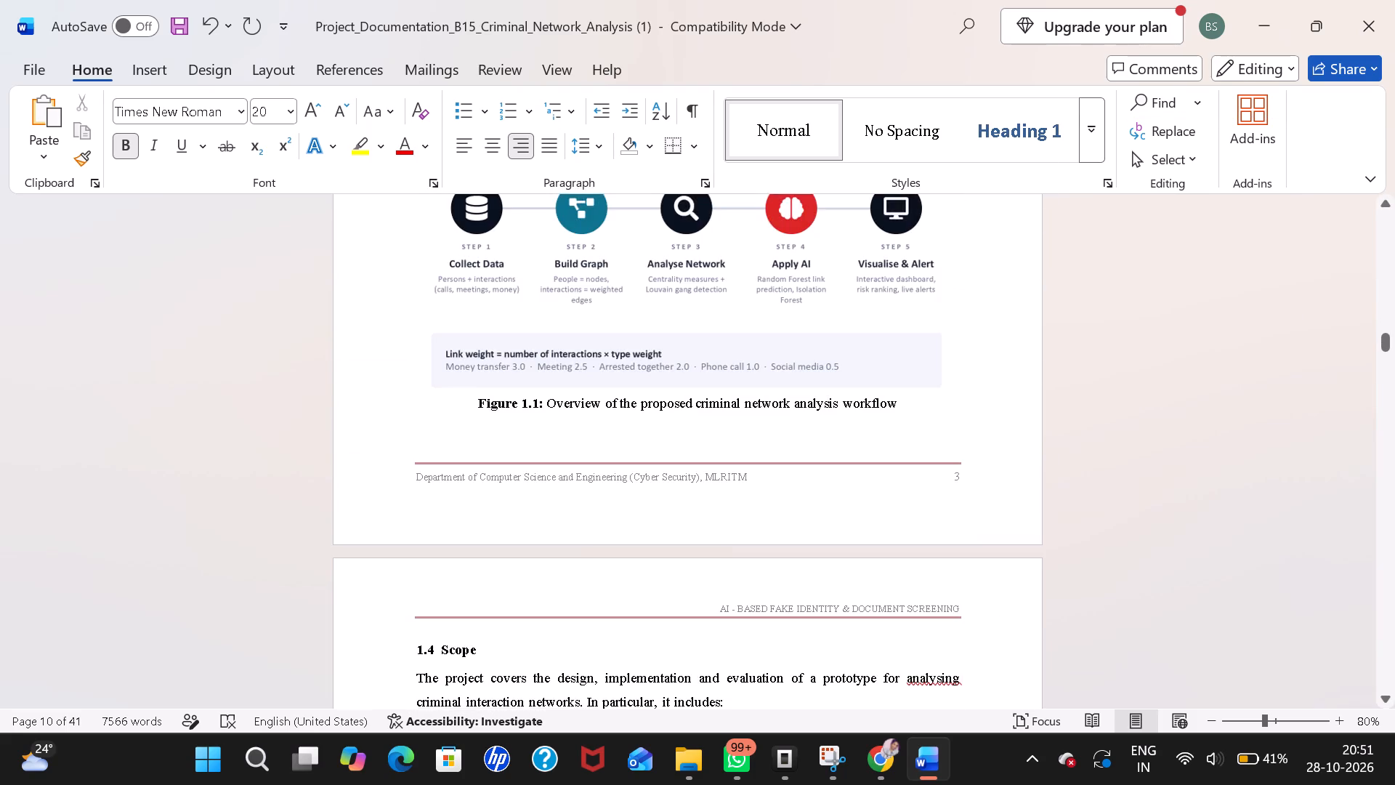
drag(626, 241, 629, 691)
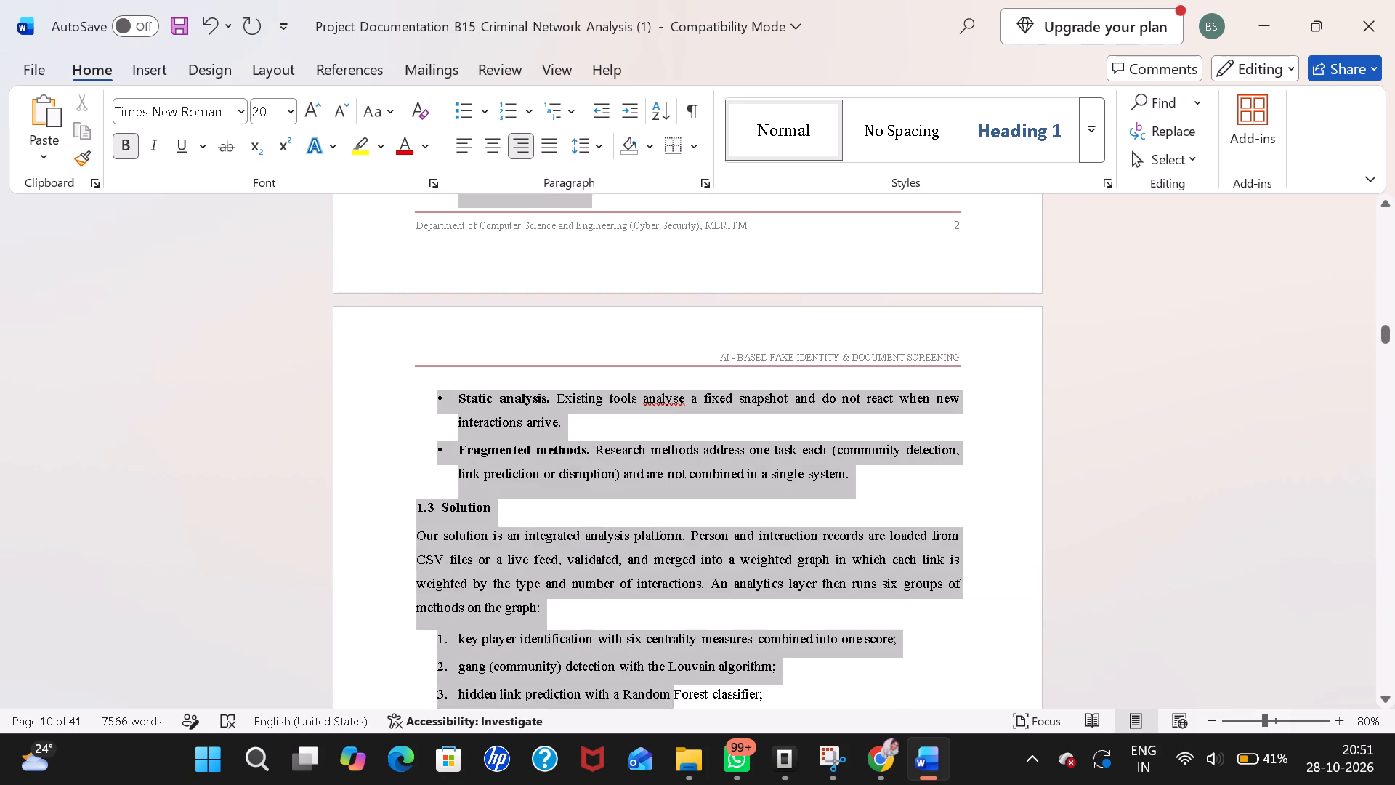
drag(629, 691, 726, 414)
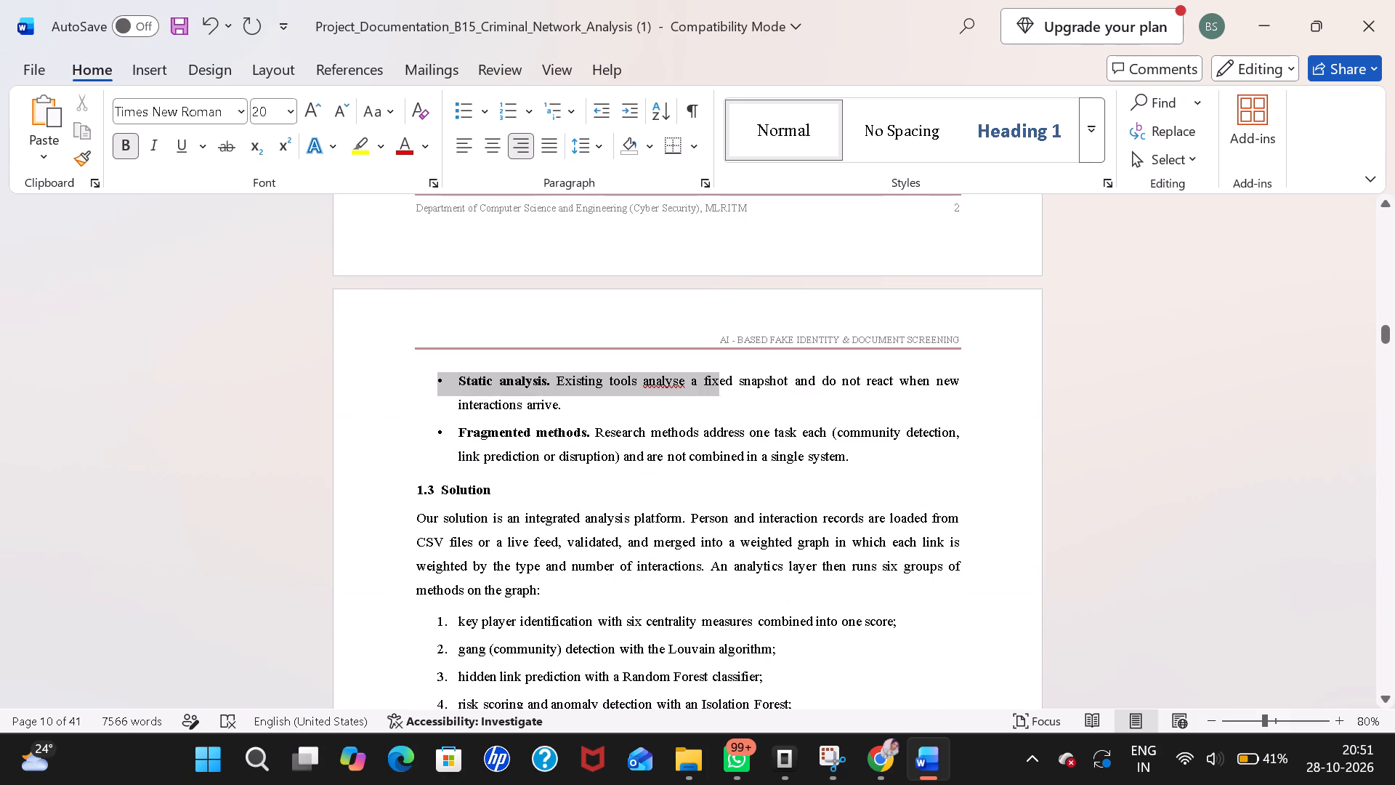
drag(726, 414, 760, 411)
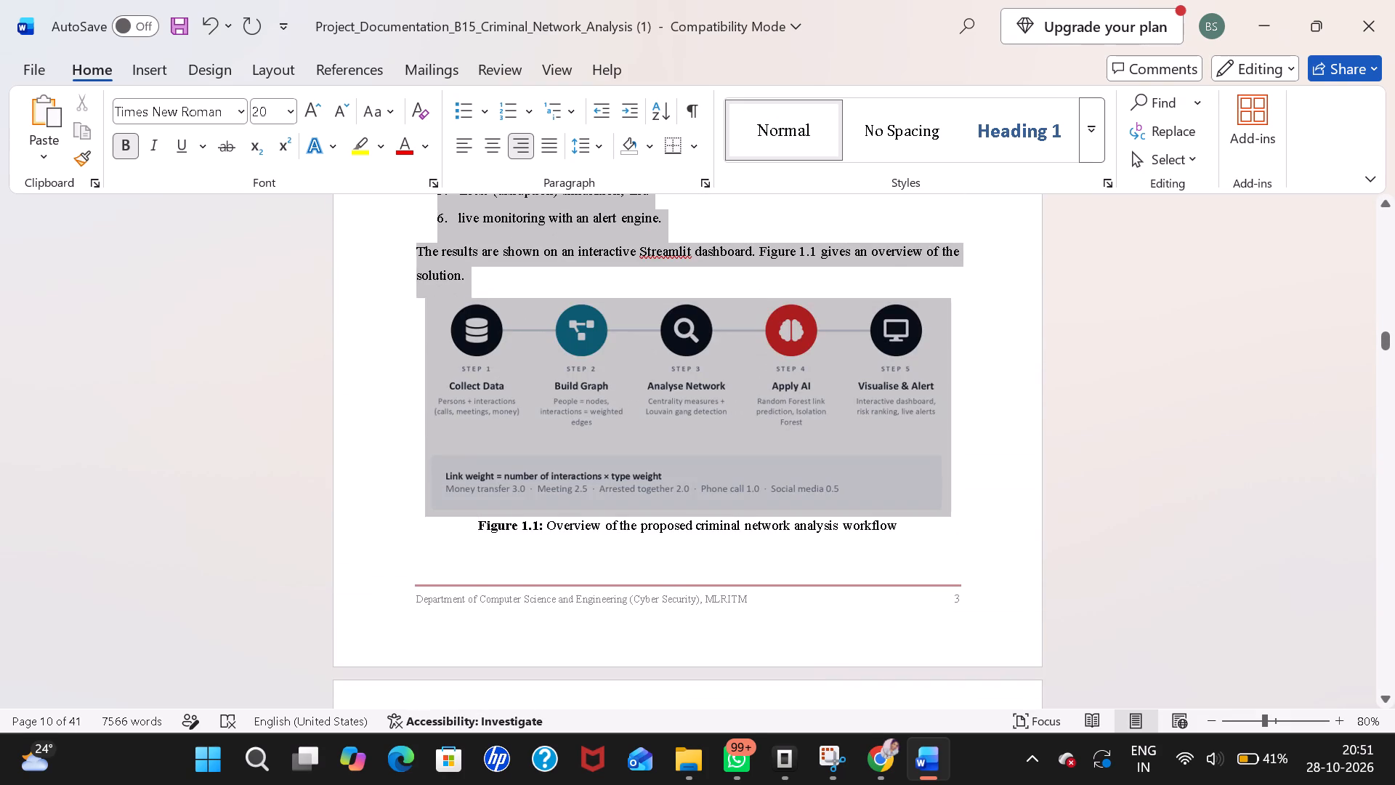
drag(760, 411, 915, 543)
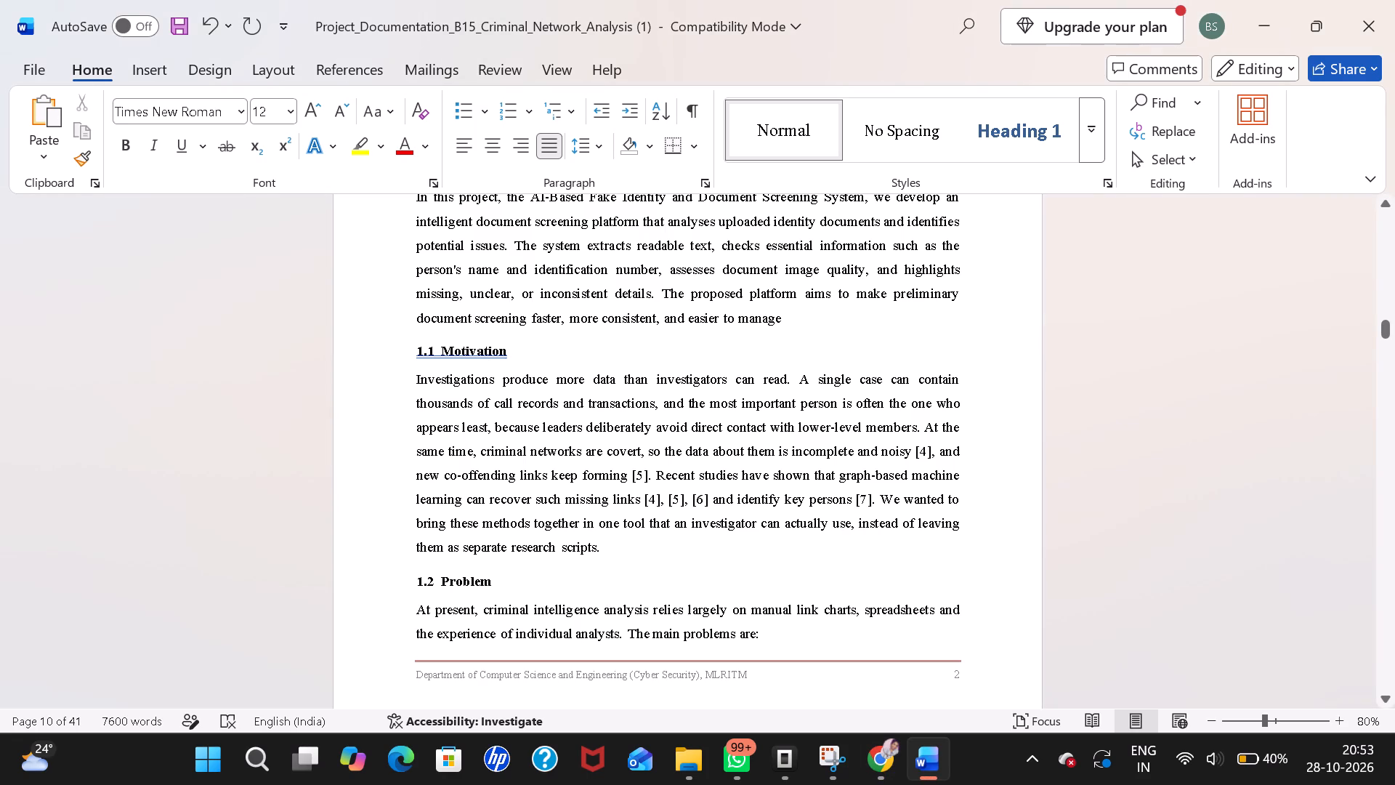
In Word, replace the old investigations paragraph under the 1.1 Motivation heading with the copied paragraphs.
drag(414, 379, 612, 547)
key(BackSpace)
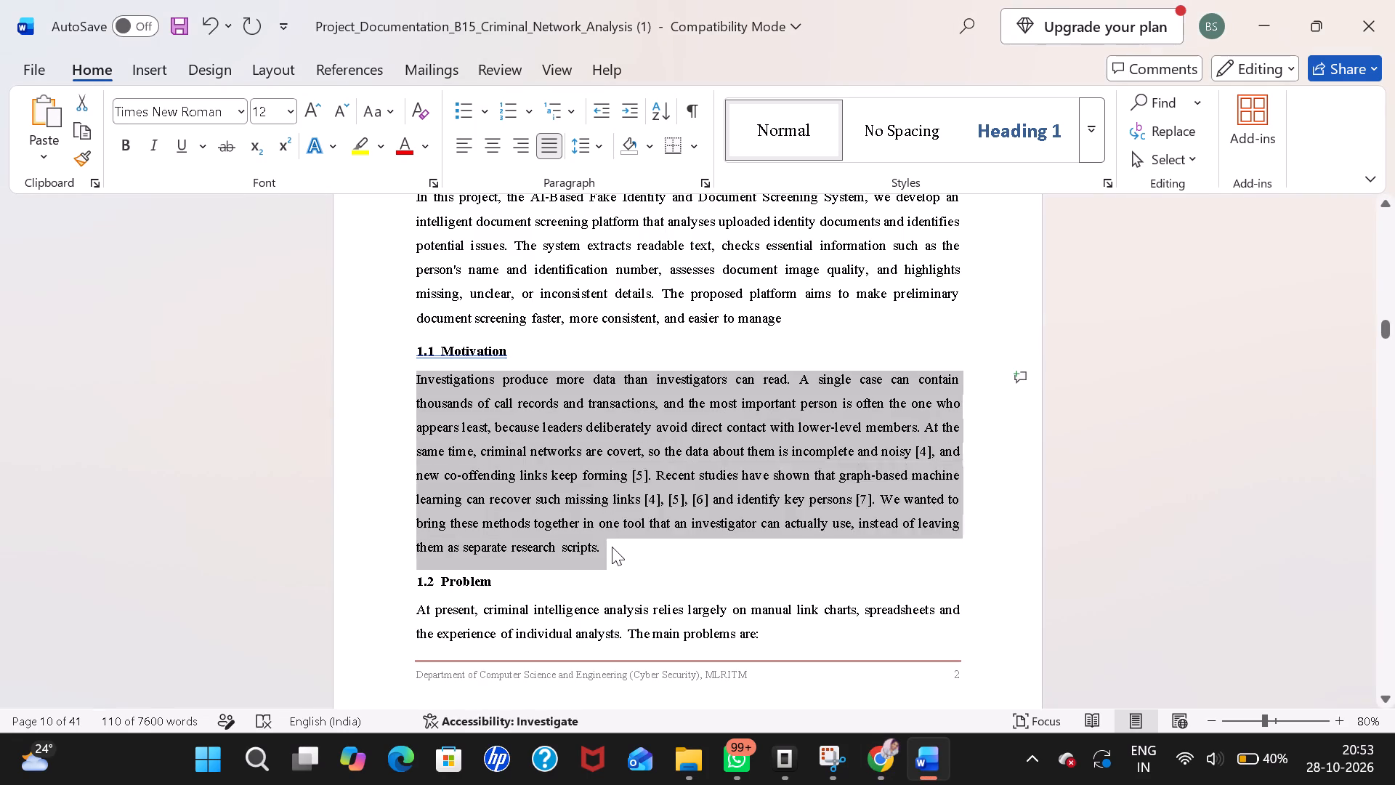
key(ctrl+v)
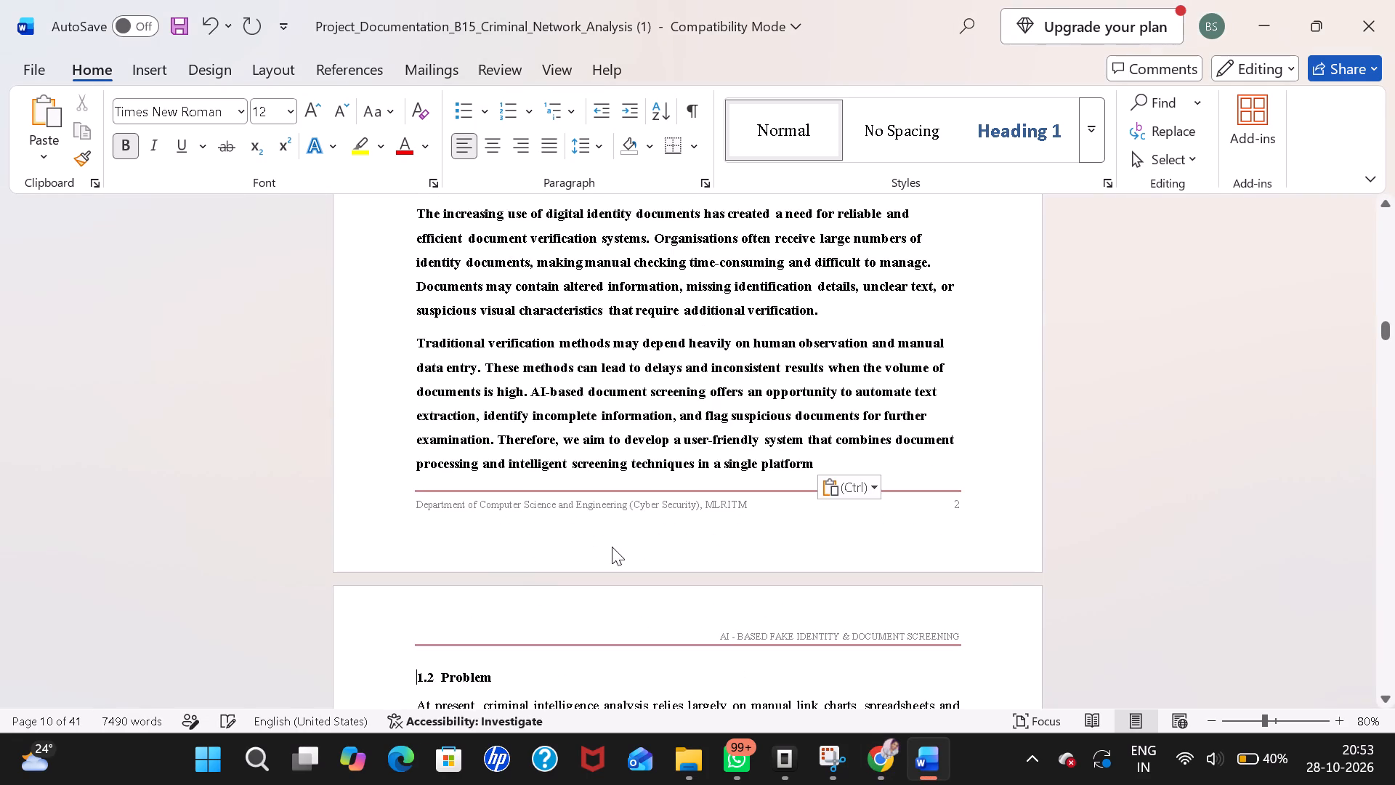
Remove the bold formatting from the two pasted paragraphs under 1.1 Motivation.
scroll(614, 435, up, 1)
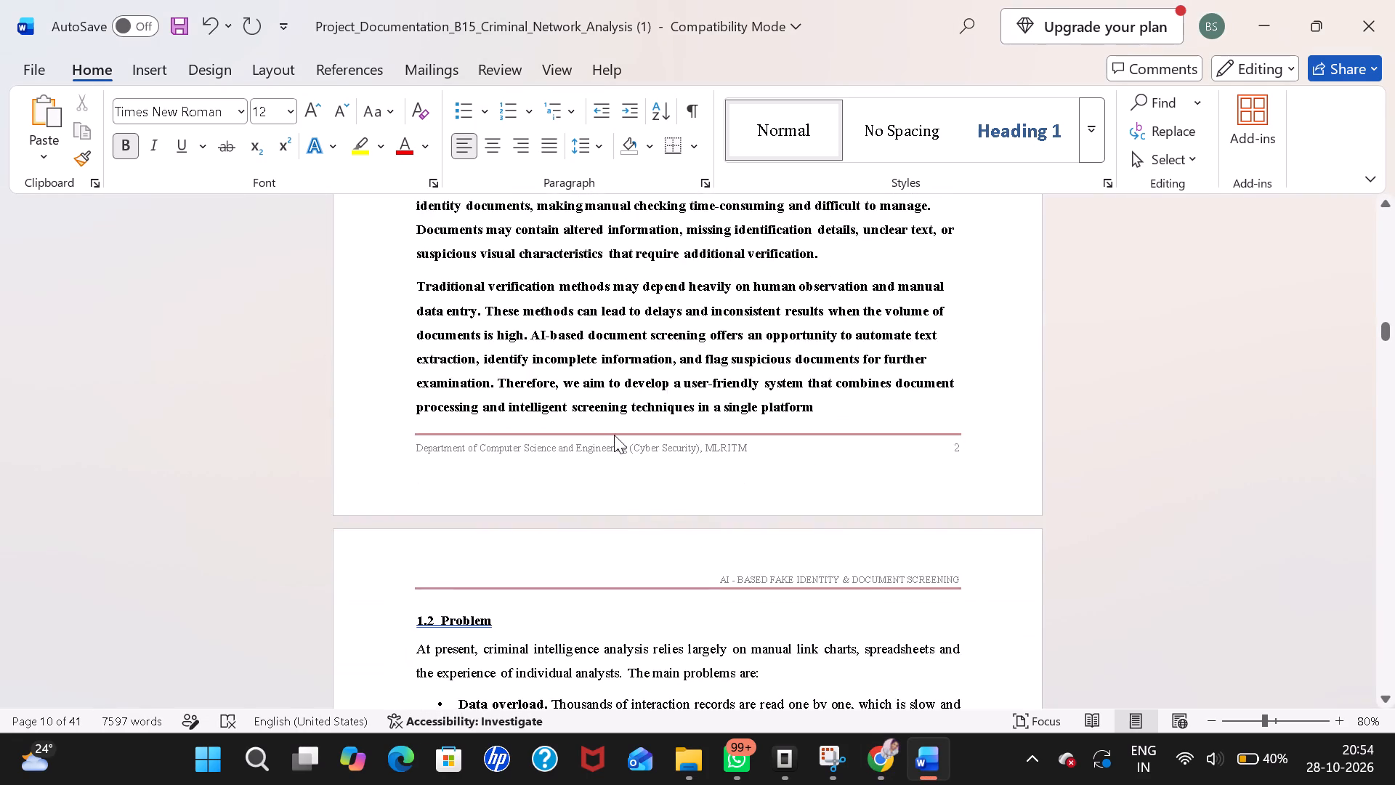
scroll(614, 435, up, 1)
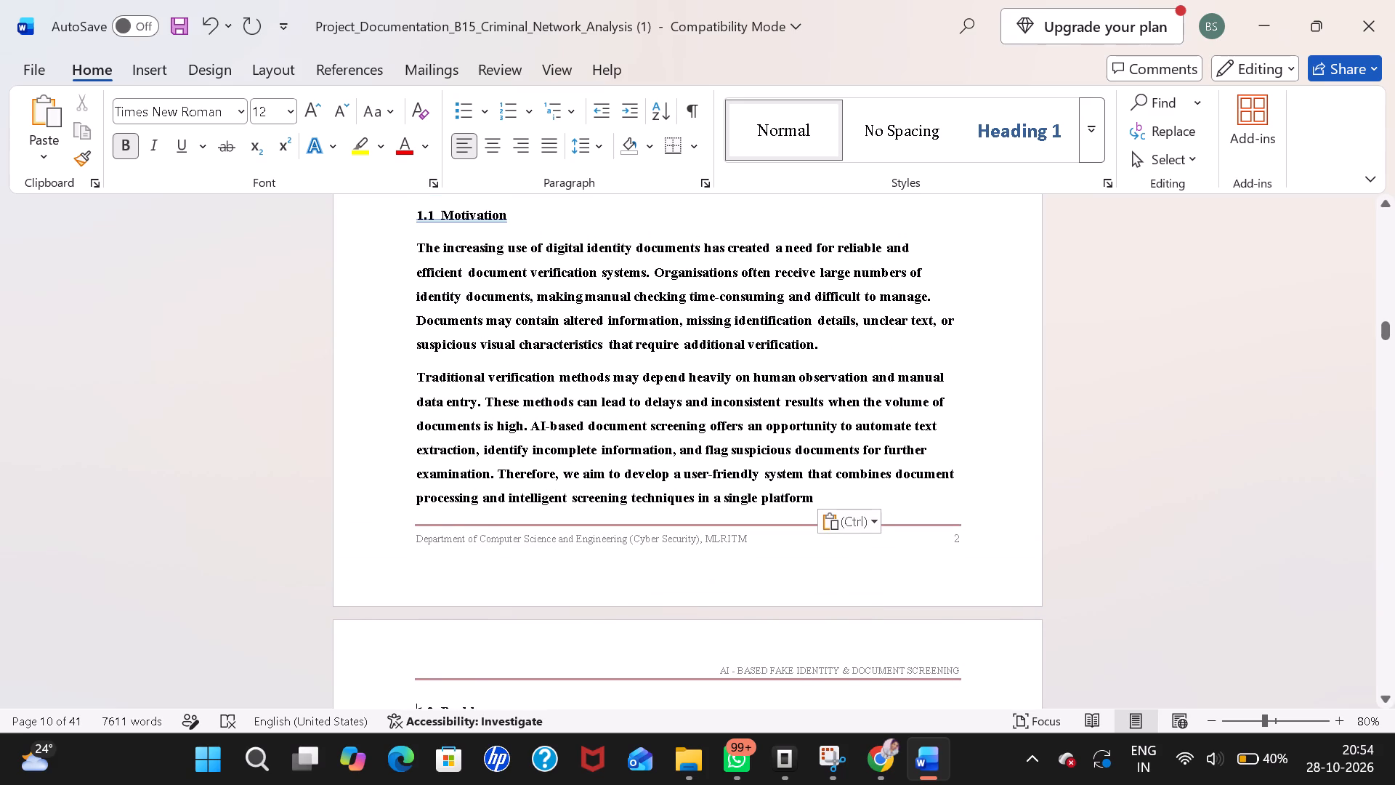
drag(417, 241, 821, 504)
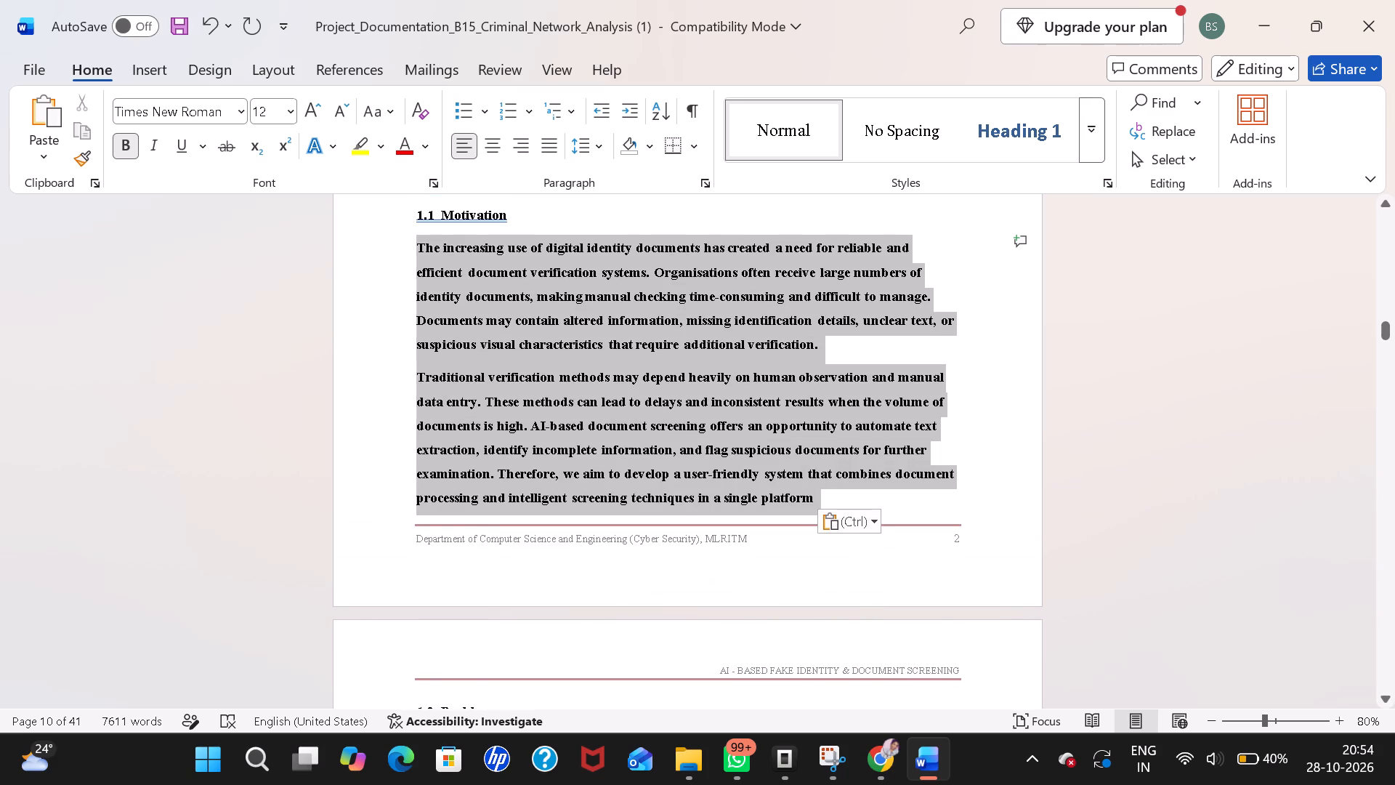
drag(821, 504, 822, 504)
click(839, 477)
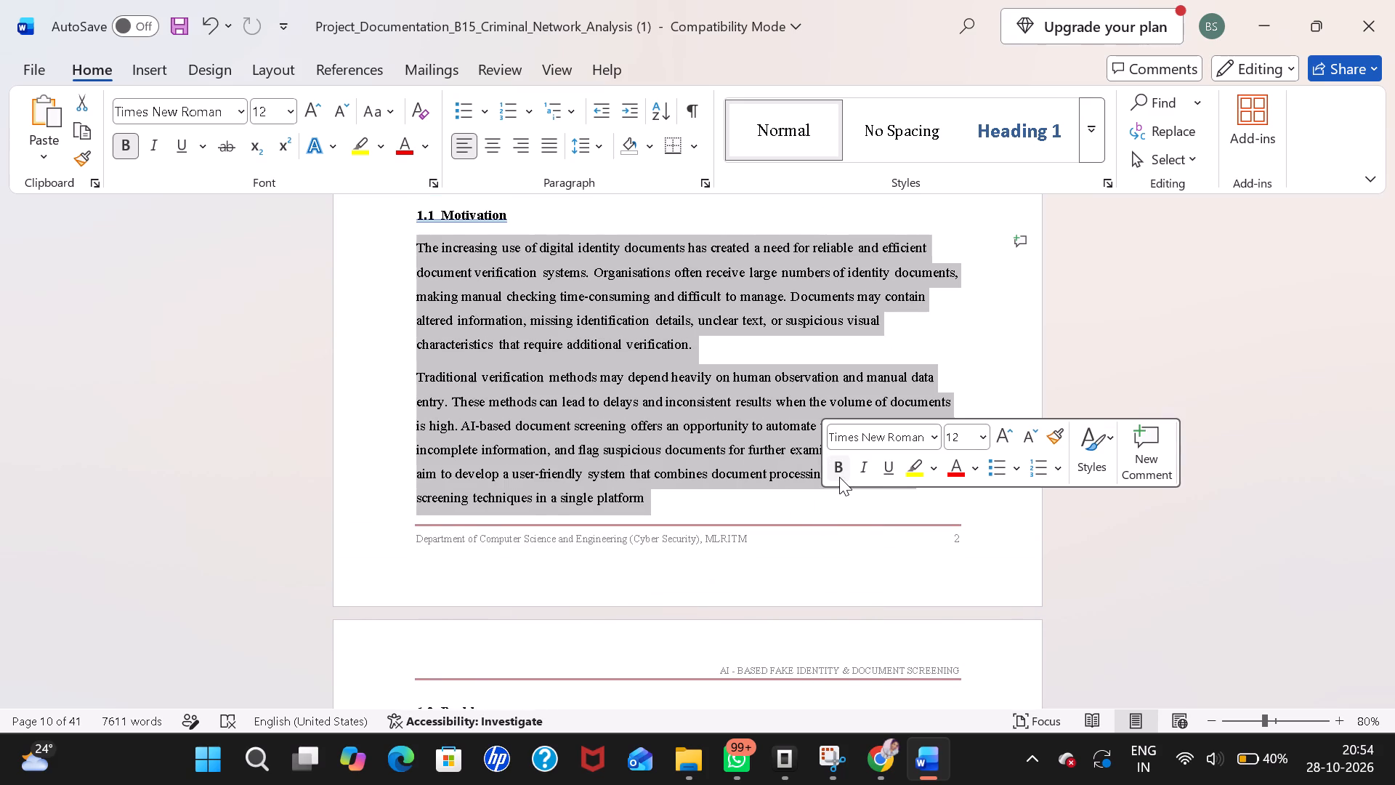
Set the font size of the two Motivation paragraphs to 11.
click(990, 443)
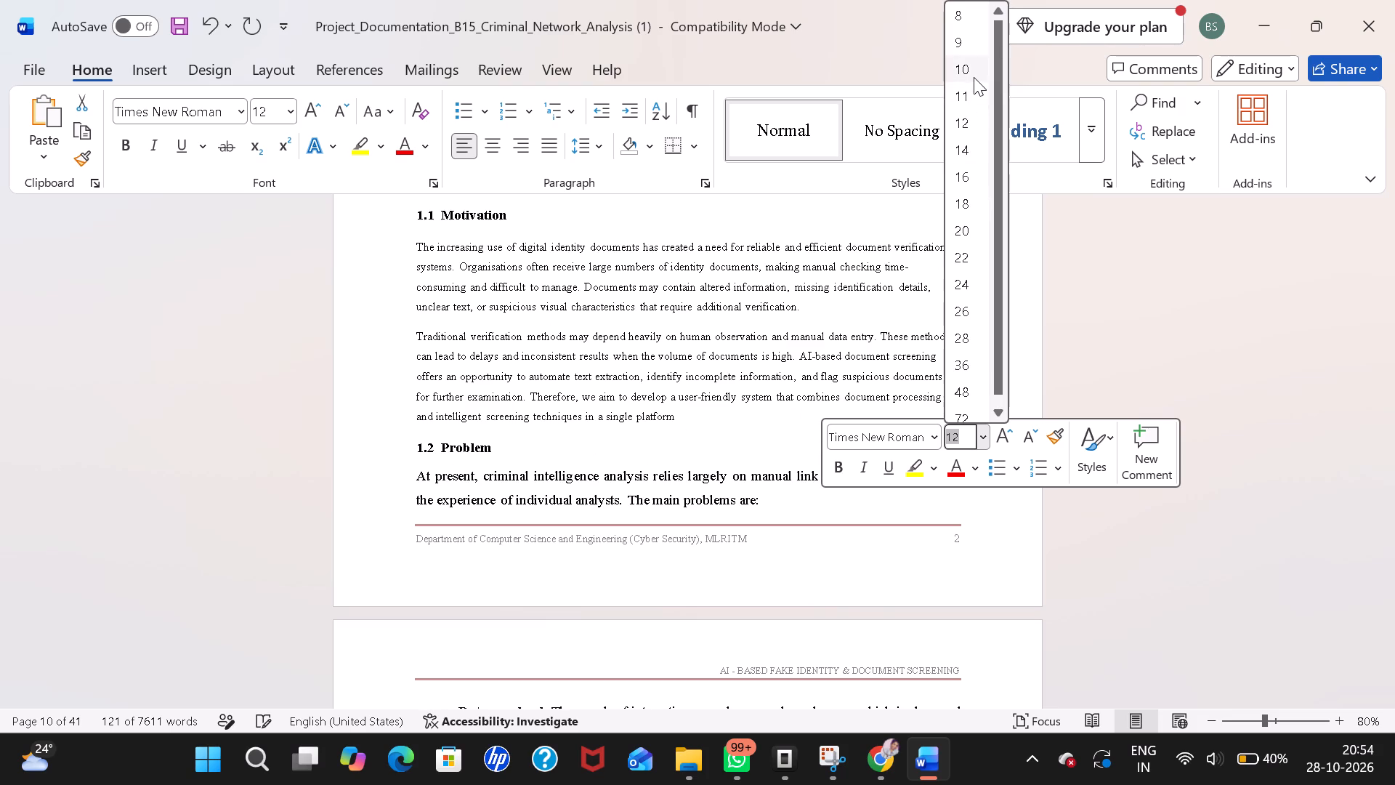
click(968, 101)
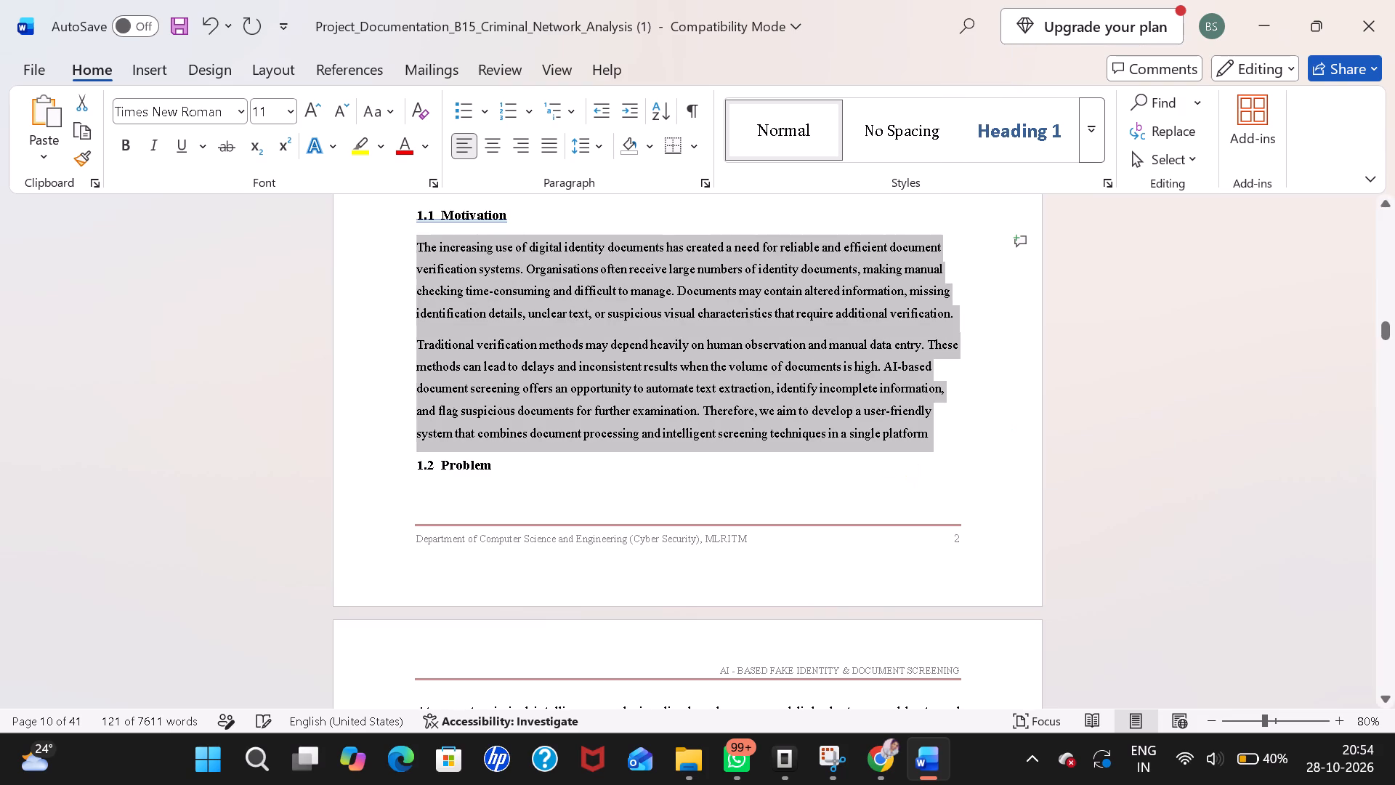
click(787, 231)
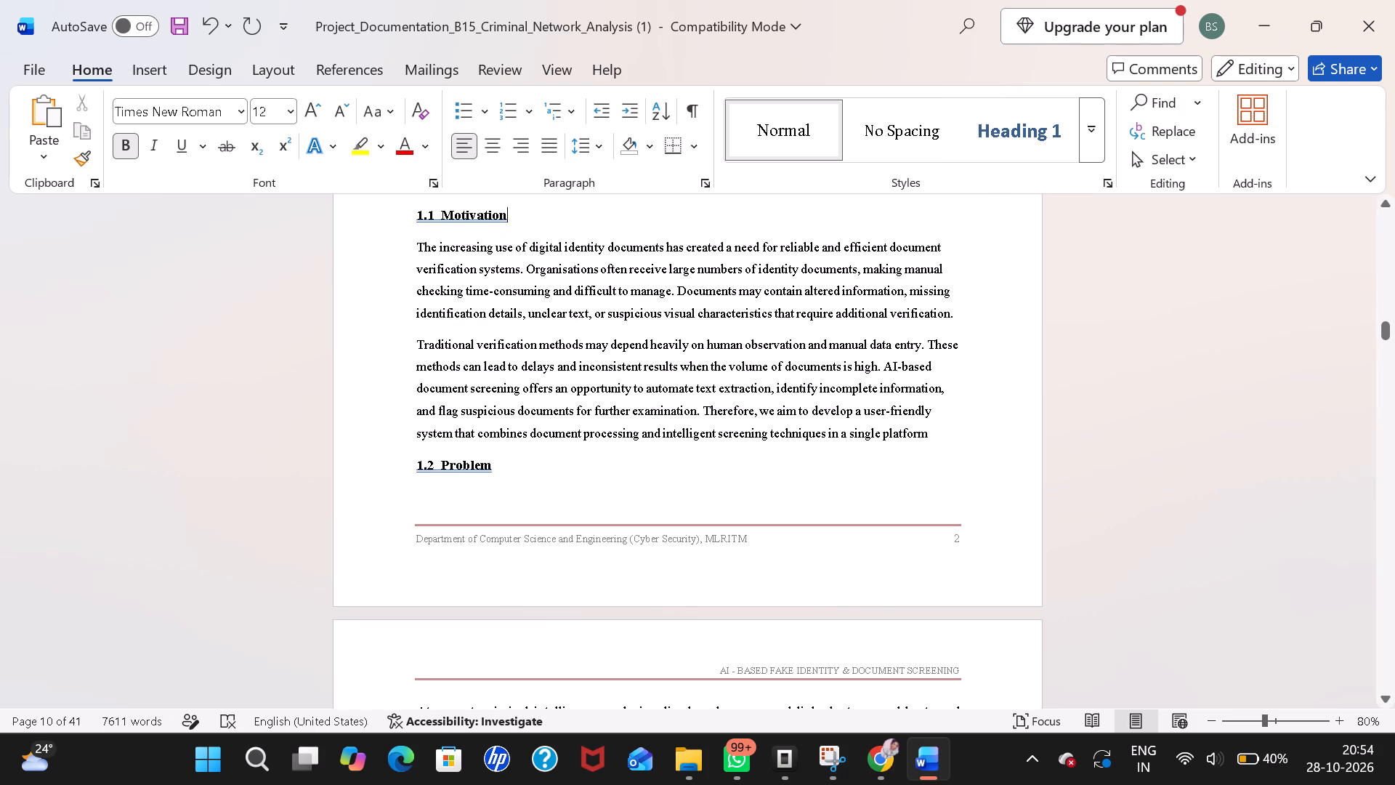
Justify the two paragraphs under the 1.1 Motivation heading.
drag(417, 249, 933, 441)
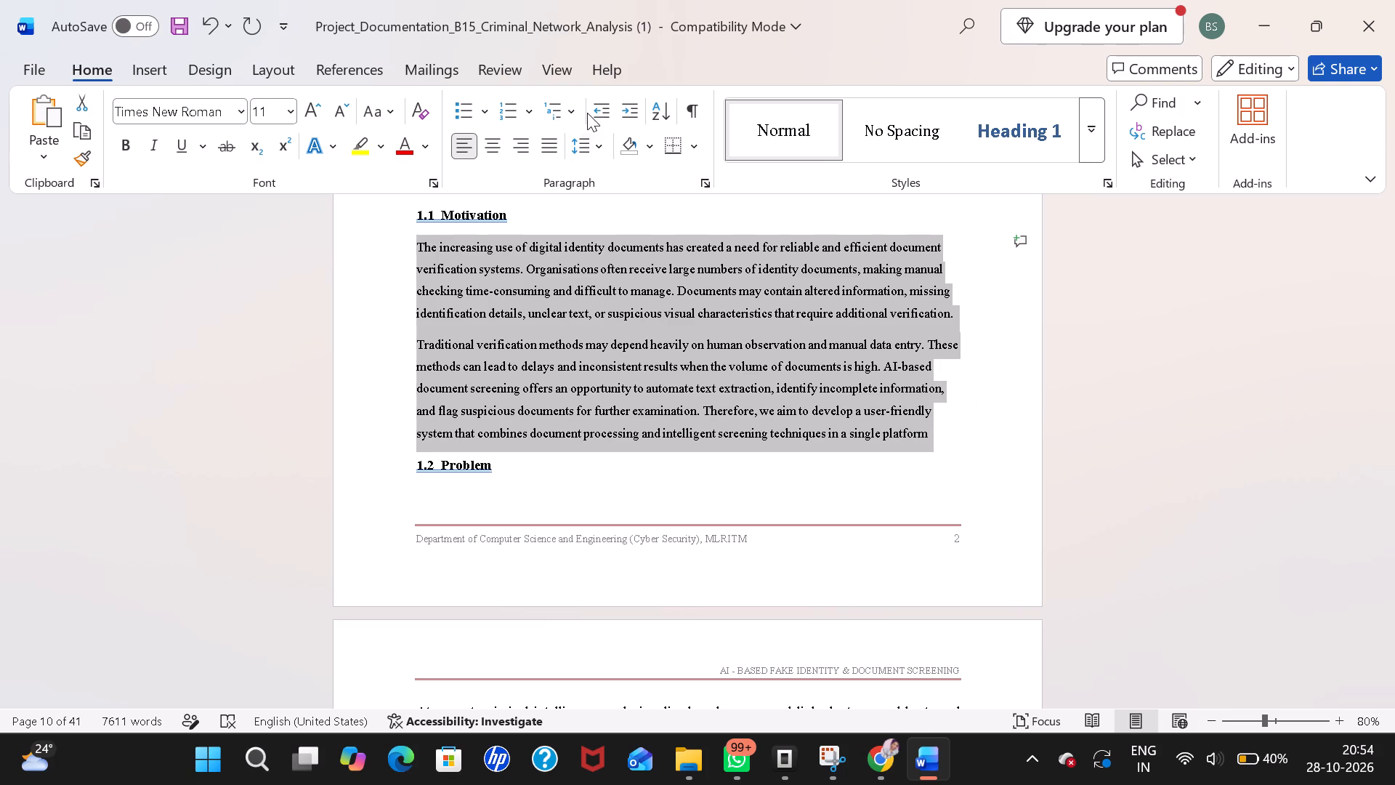
click(554, 142)
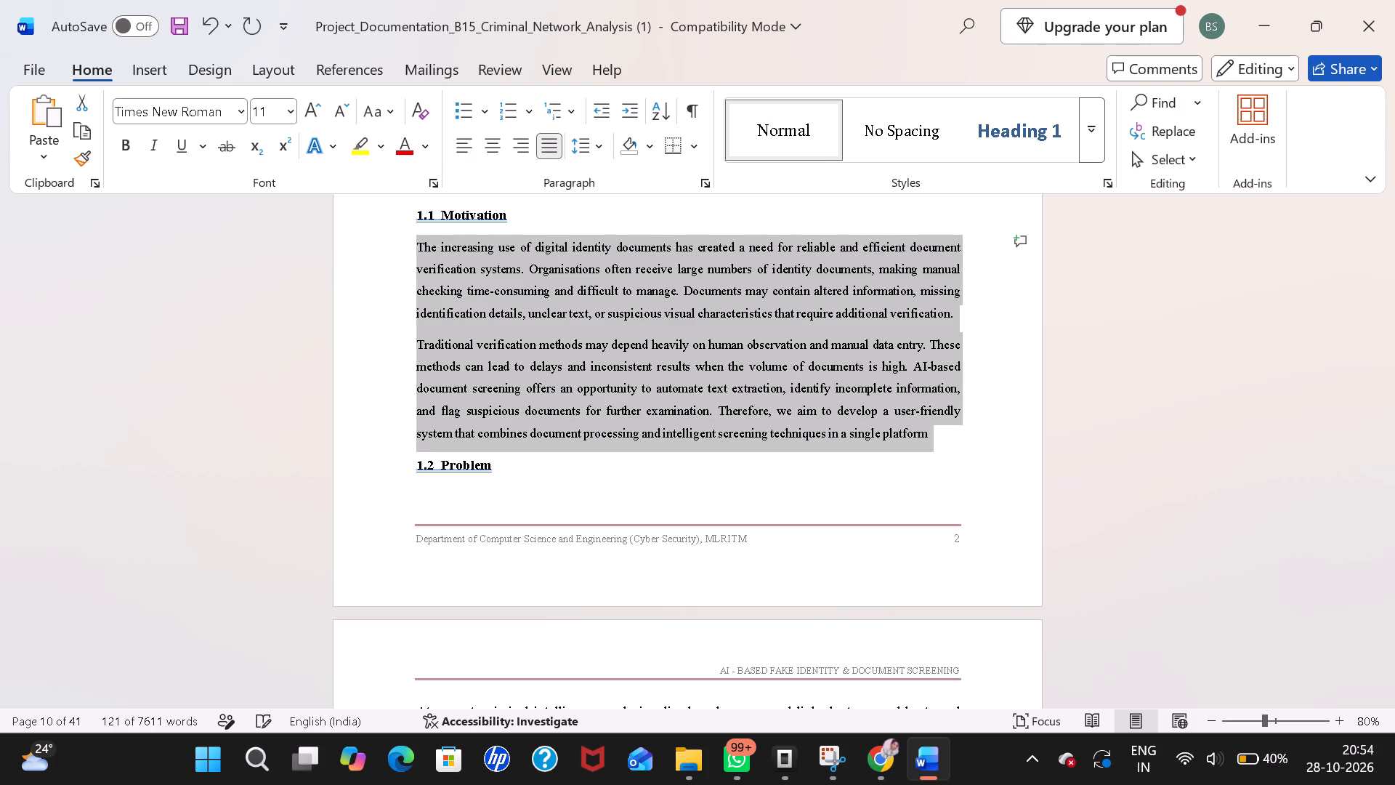
click(370, 323)
click(299, 407)
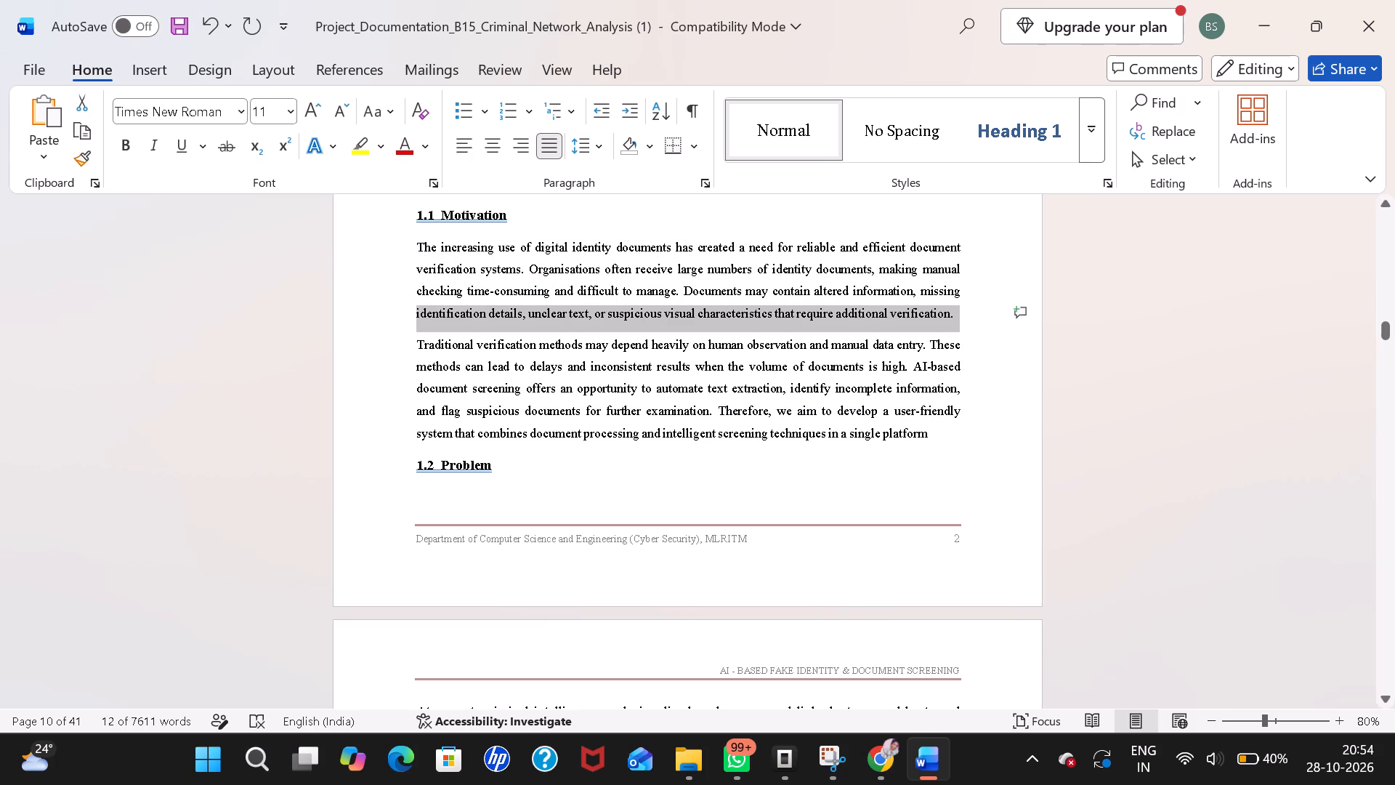
Check the font size of the Abstract text and the Chapter 1 introduction paragraphs against the Motivation paragraphs.
scroll(299, 407, up, 3)
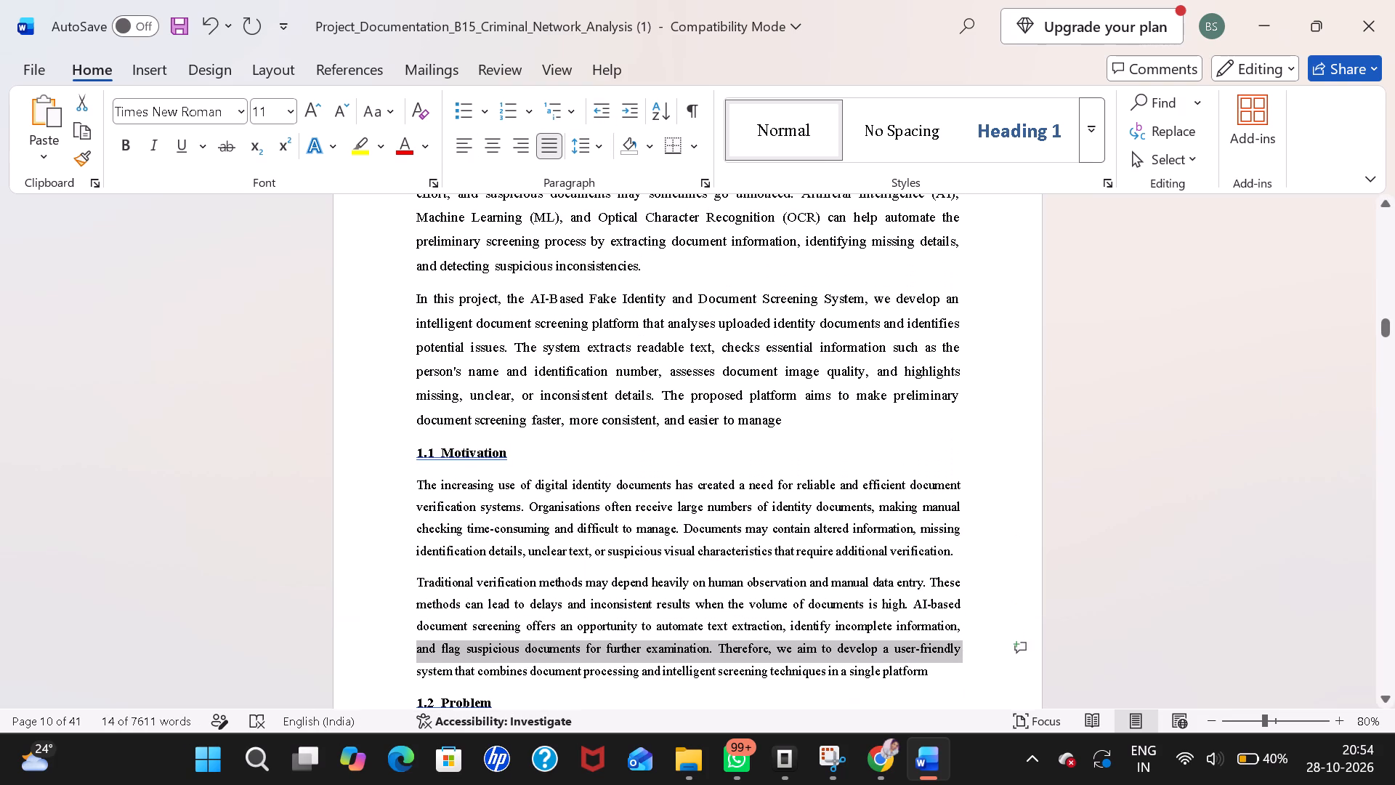
scroll(299, 407, up, 6)
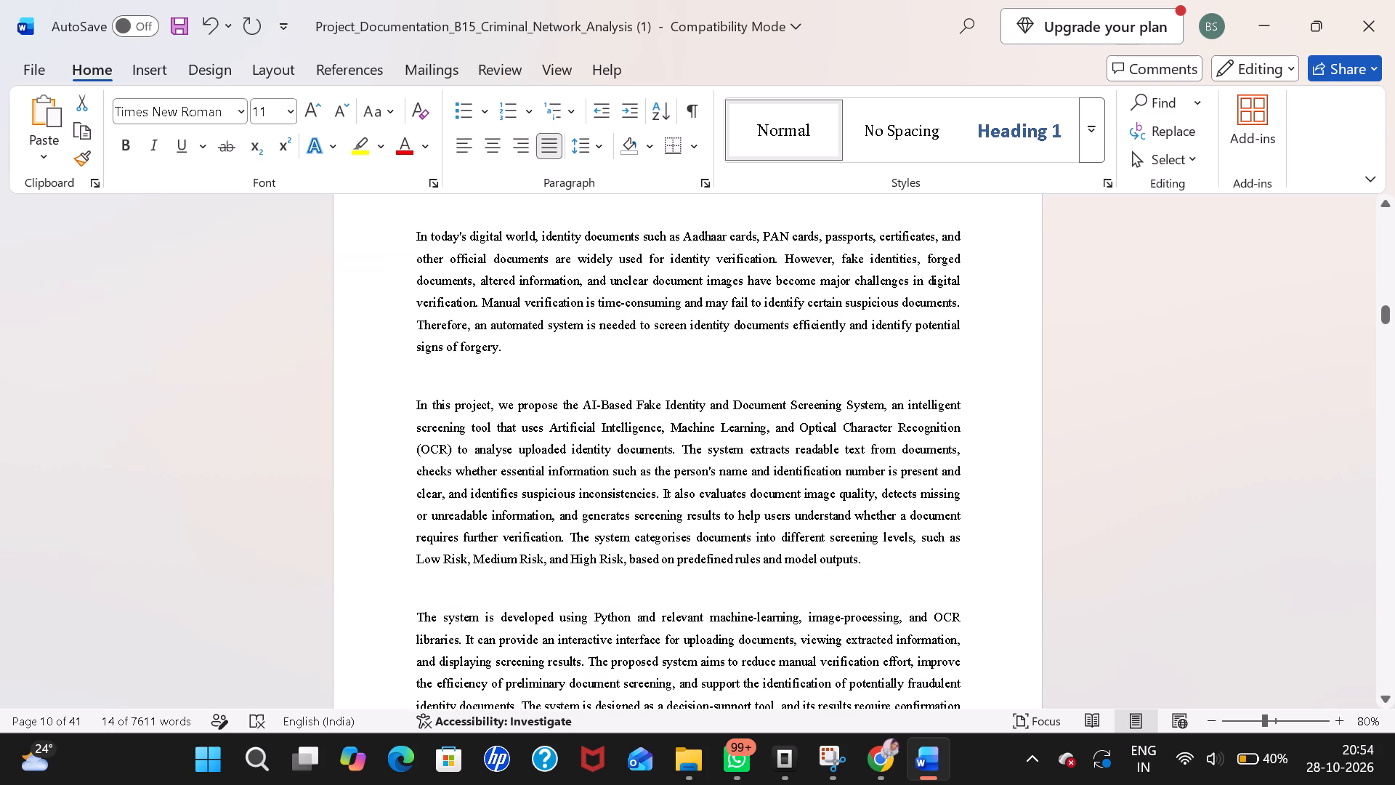
drag(412, 241, 532, 347)
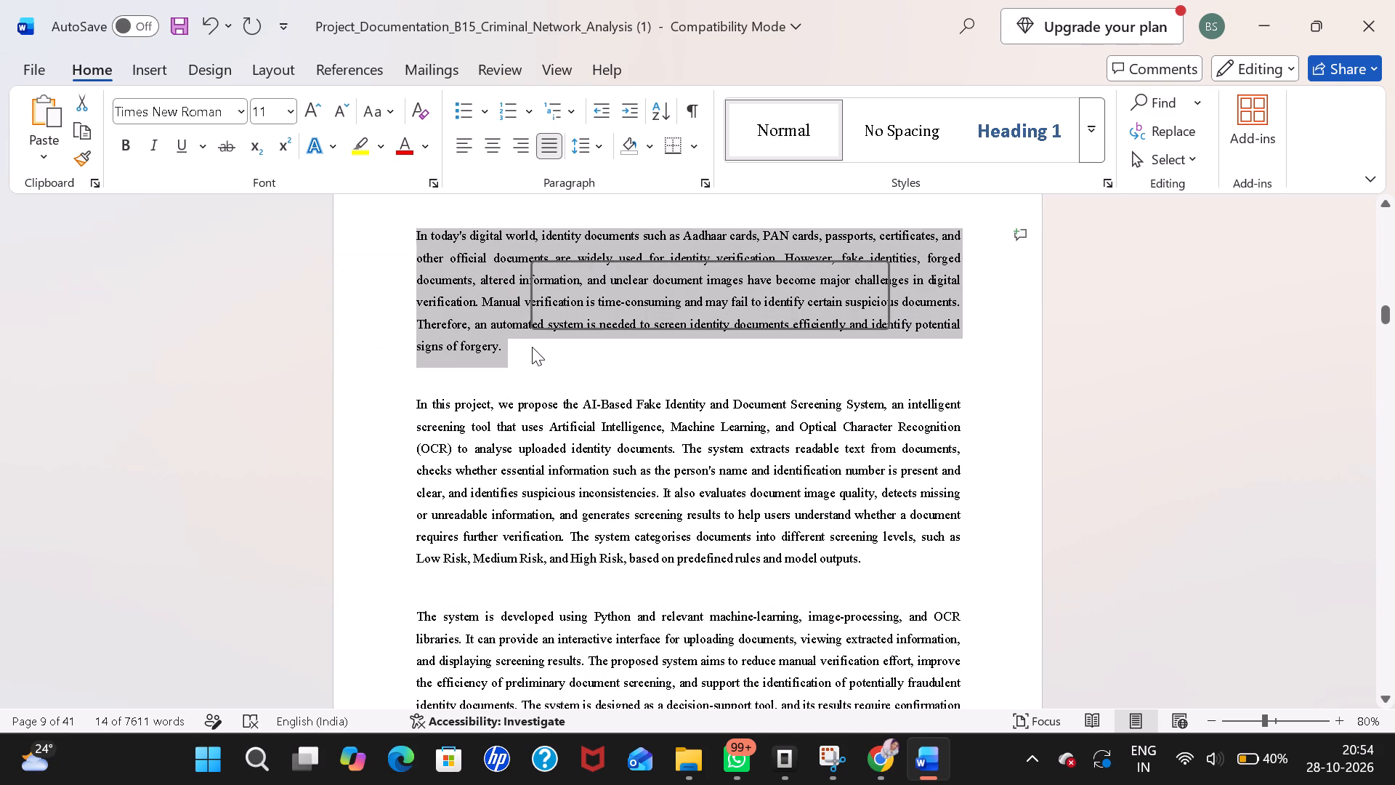
click(245, 362)
scroll(245, 362, down, 2)
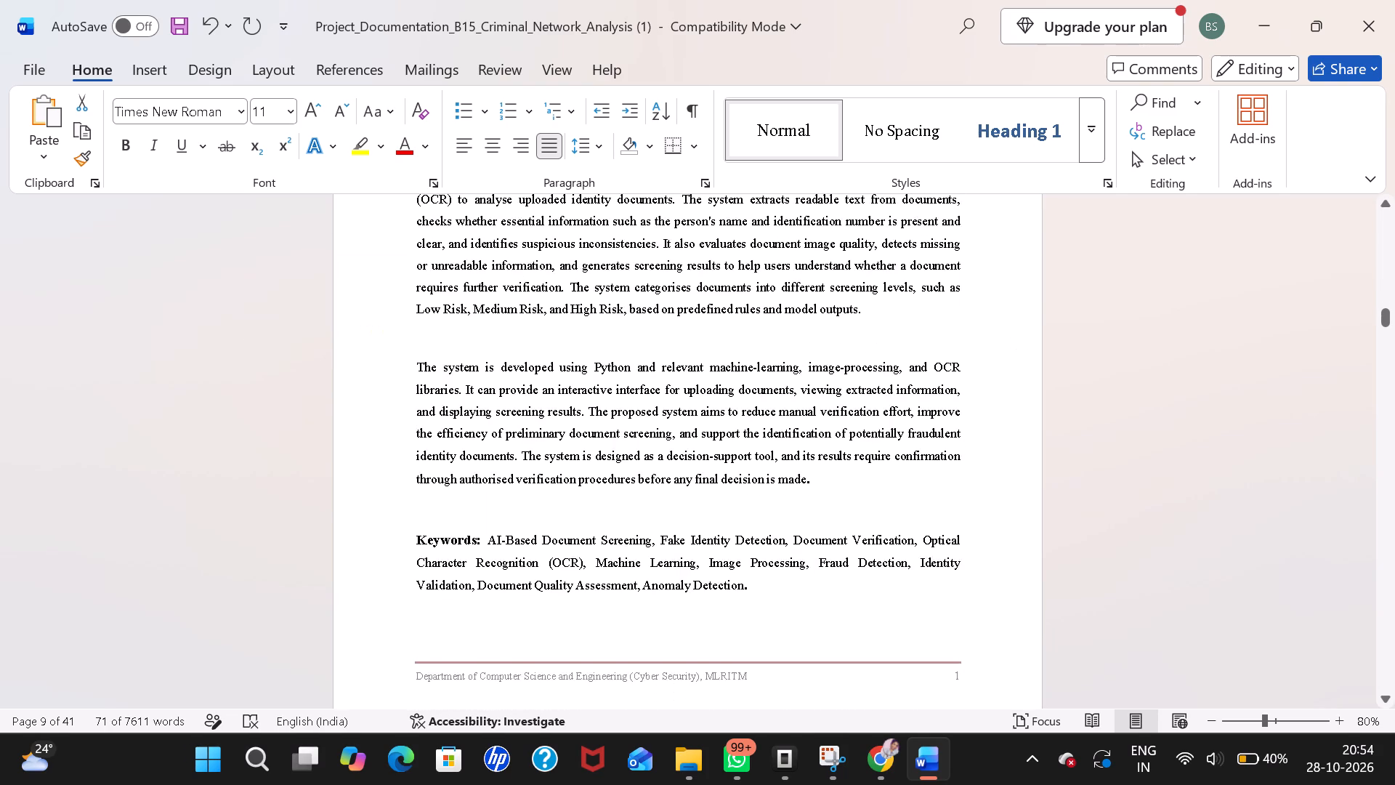
scroll(245, 362, down, 4)
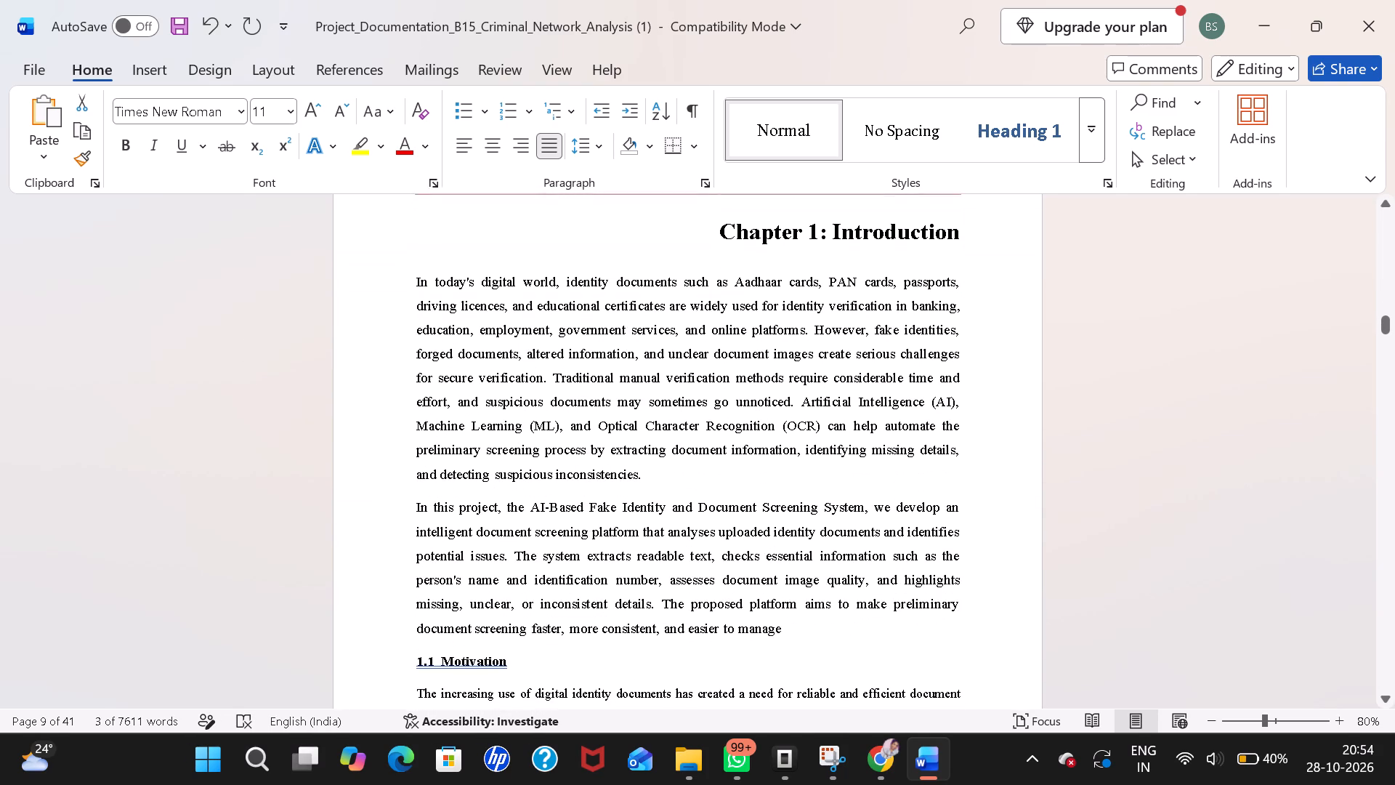
scroll(245, 362, down, 1)
drag(411, 269, 831, 590)
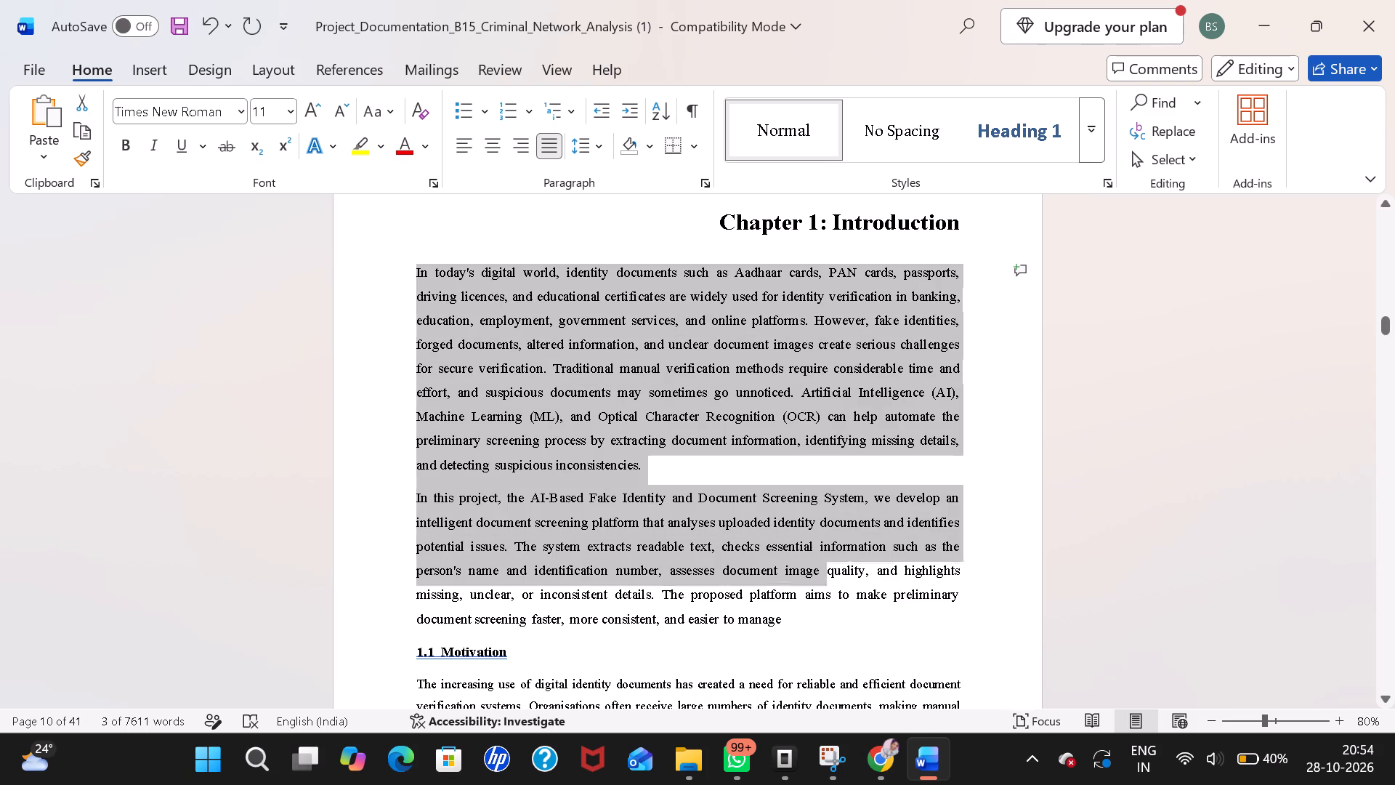
drag(831, 590, 843, 620)
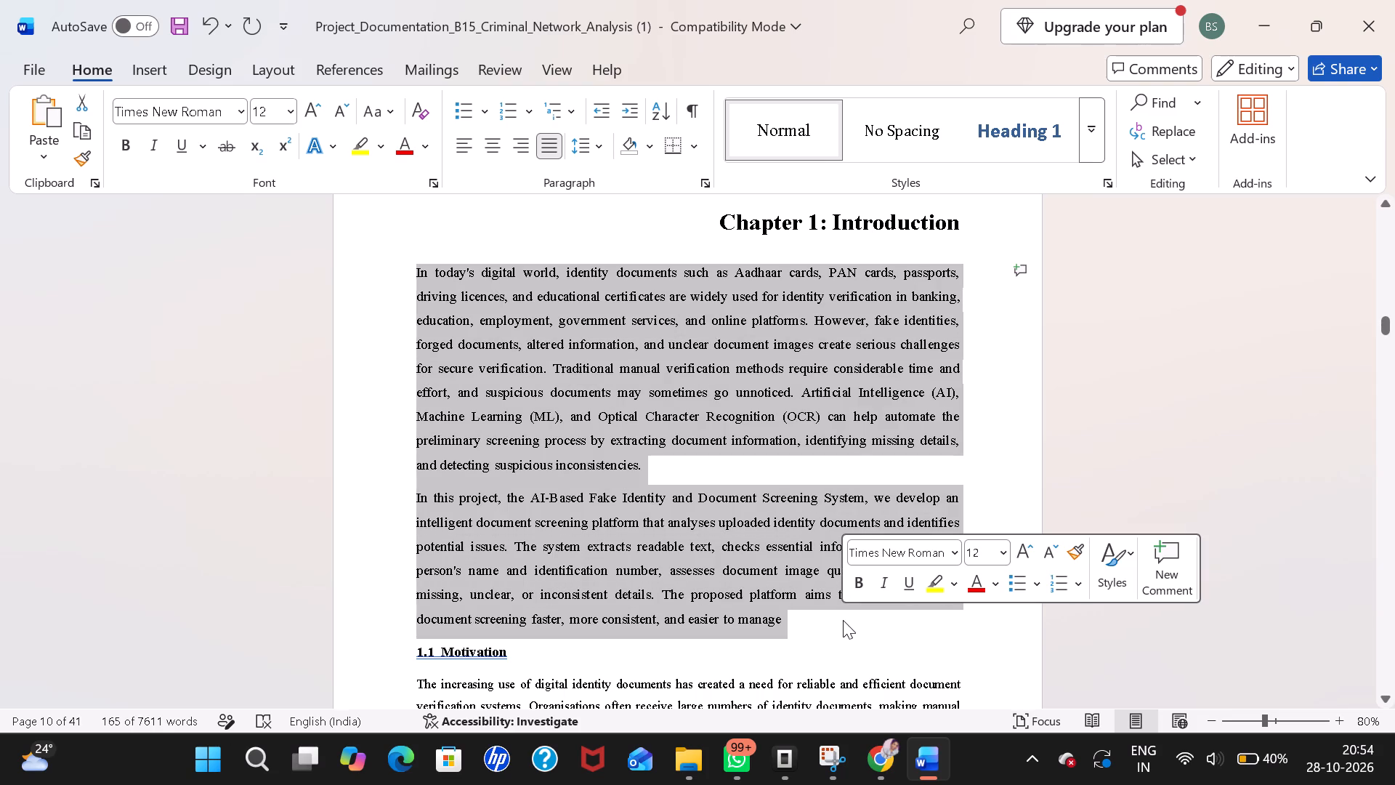
click(756, 472)
scroll(756, 472, down, 1)
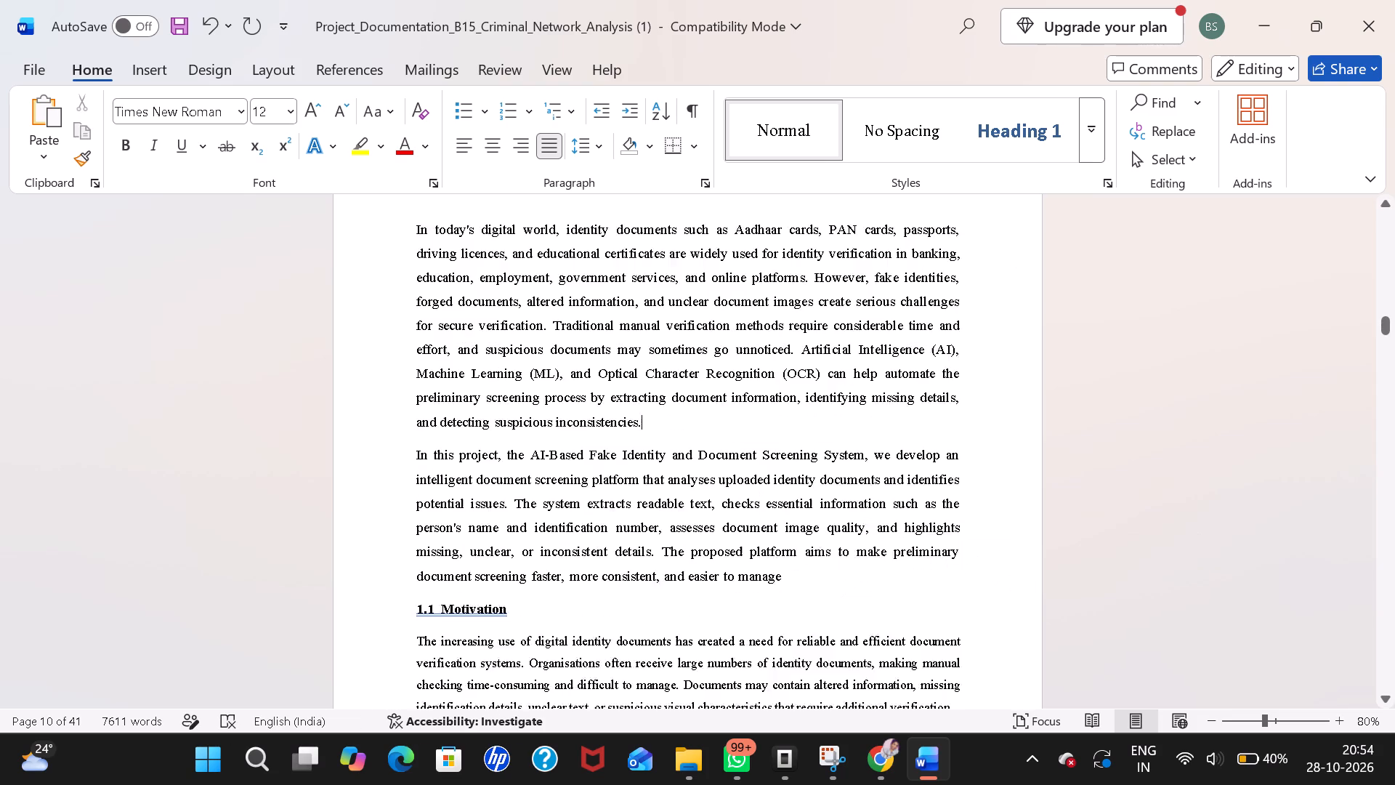
scroll(756, 472, down, 1)
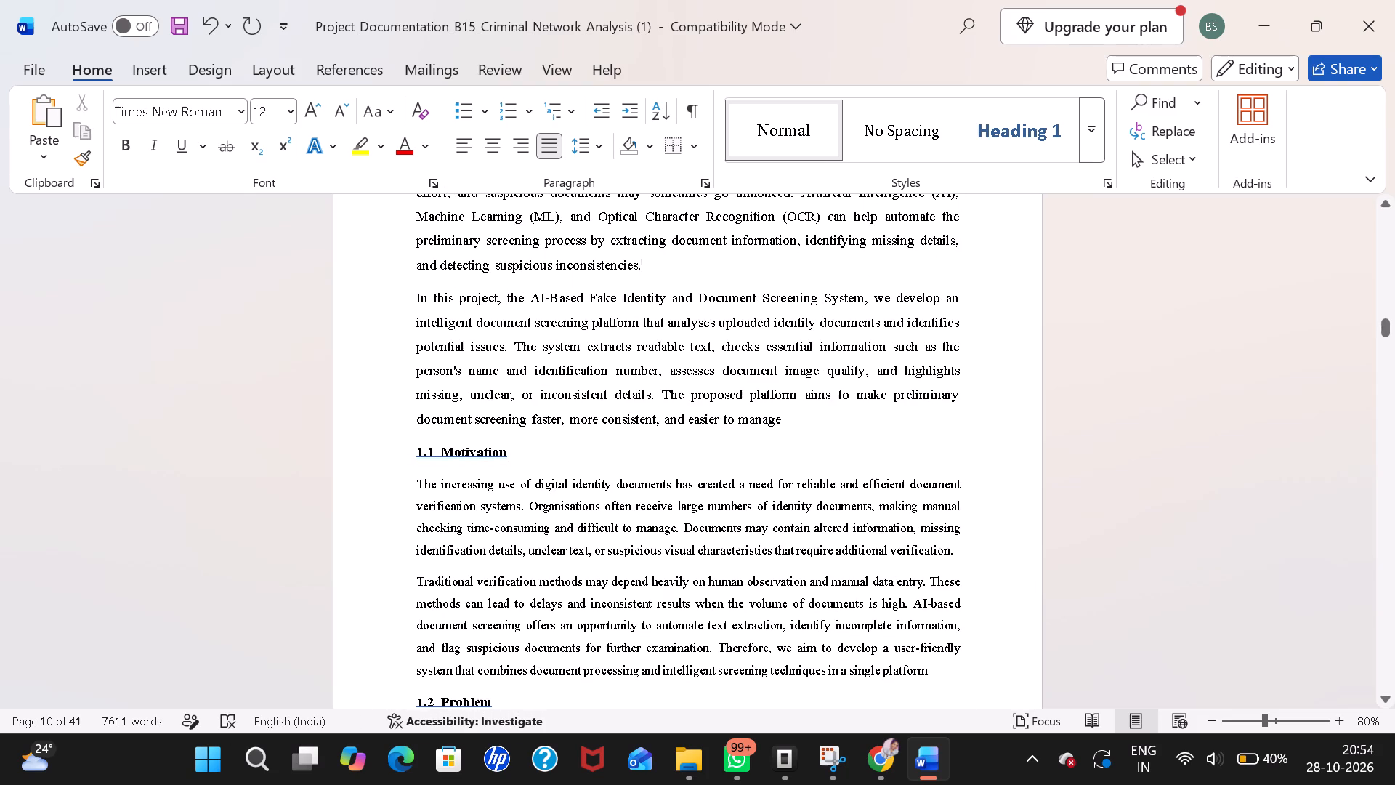
Set the font size of both 1.1 Motivation paragraphs to 12.
drag(410, 482, 968, 685)
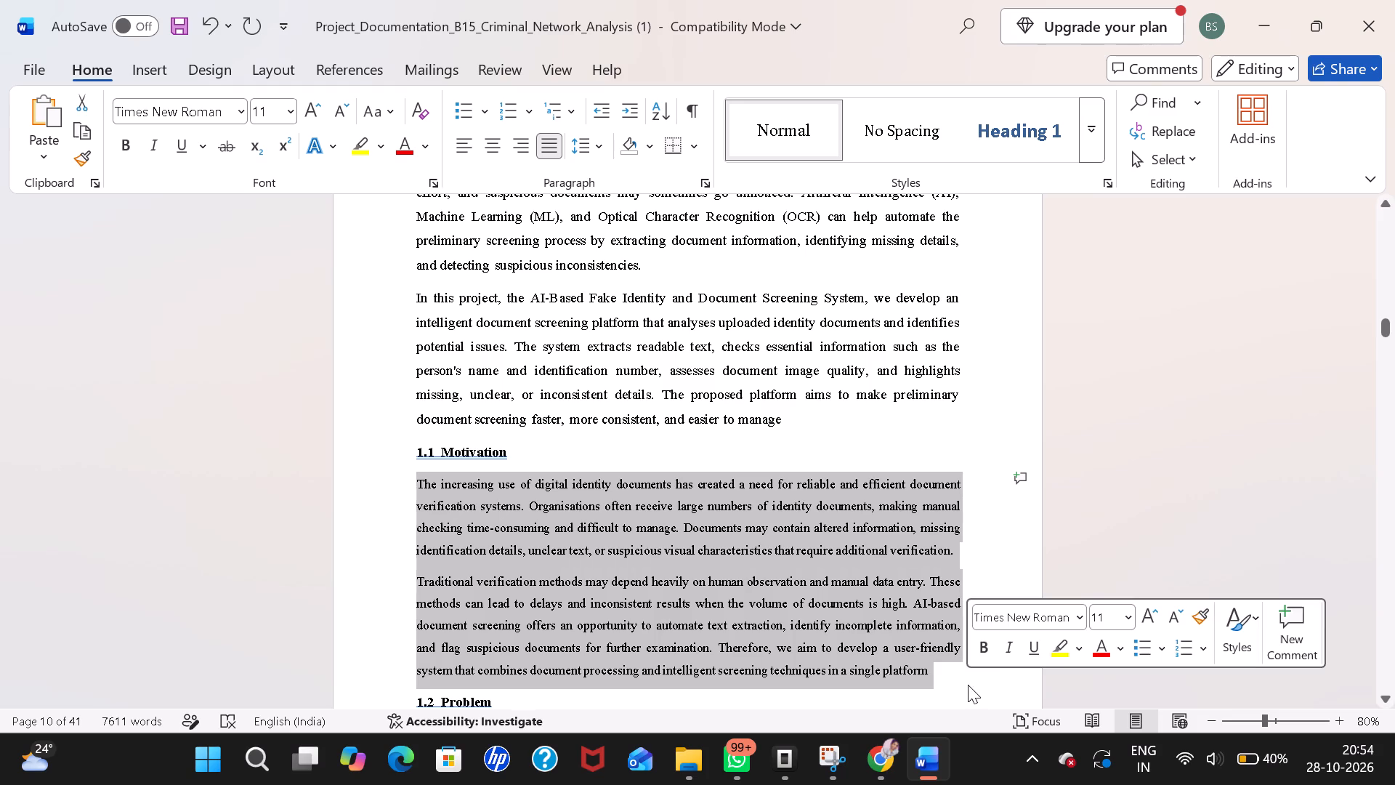
click(1130, 619)
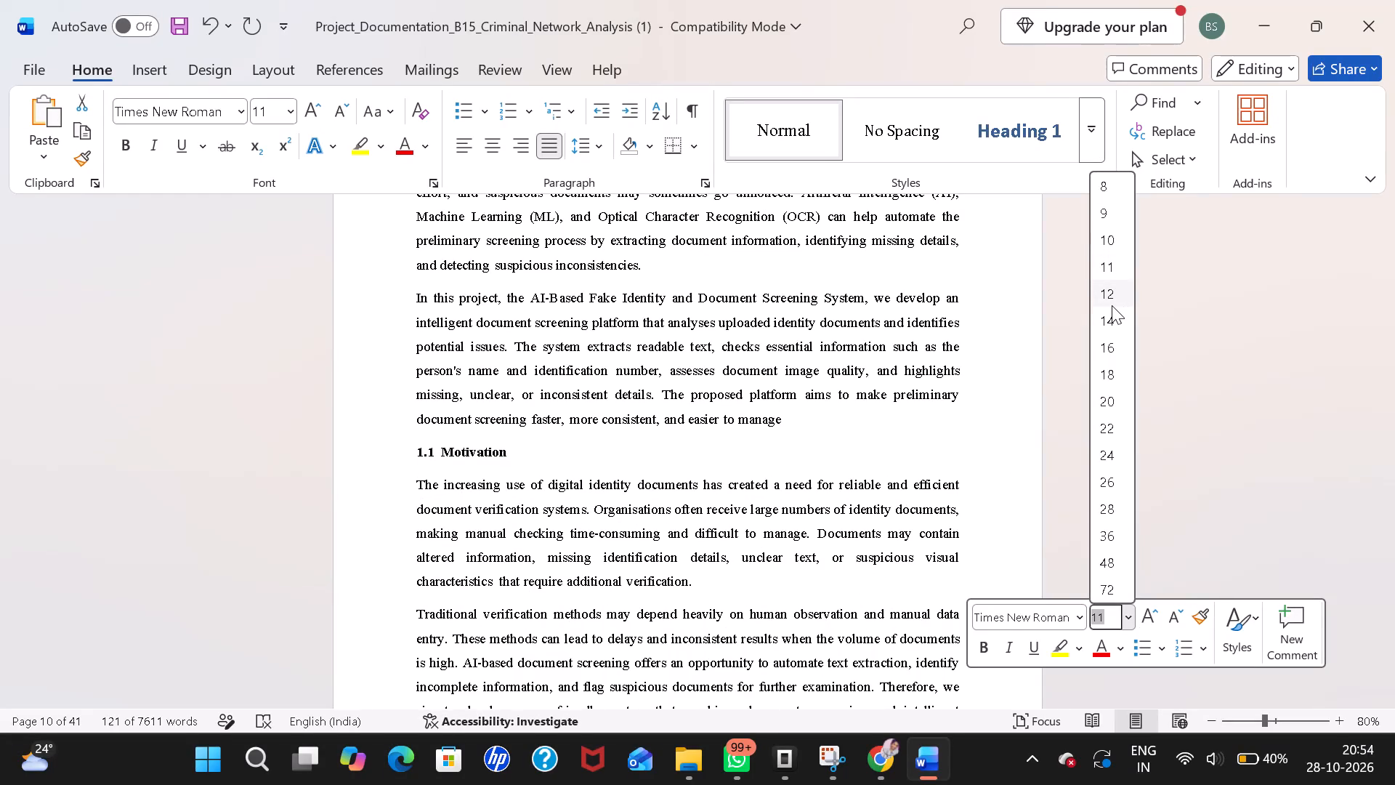
click(1112, 305)
click(891, 371)
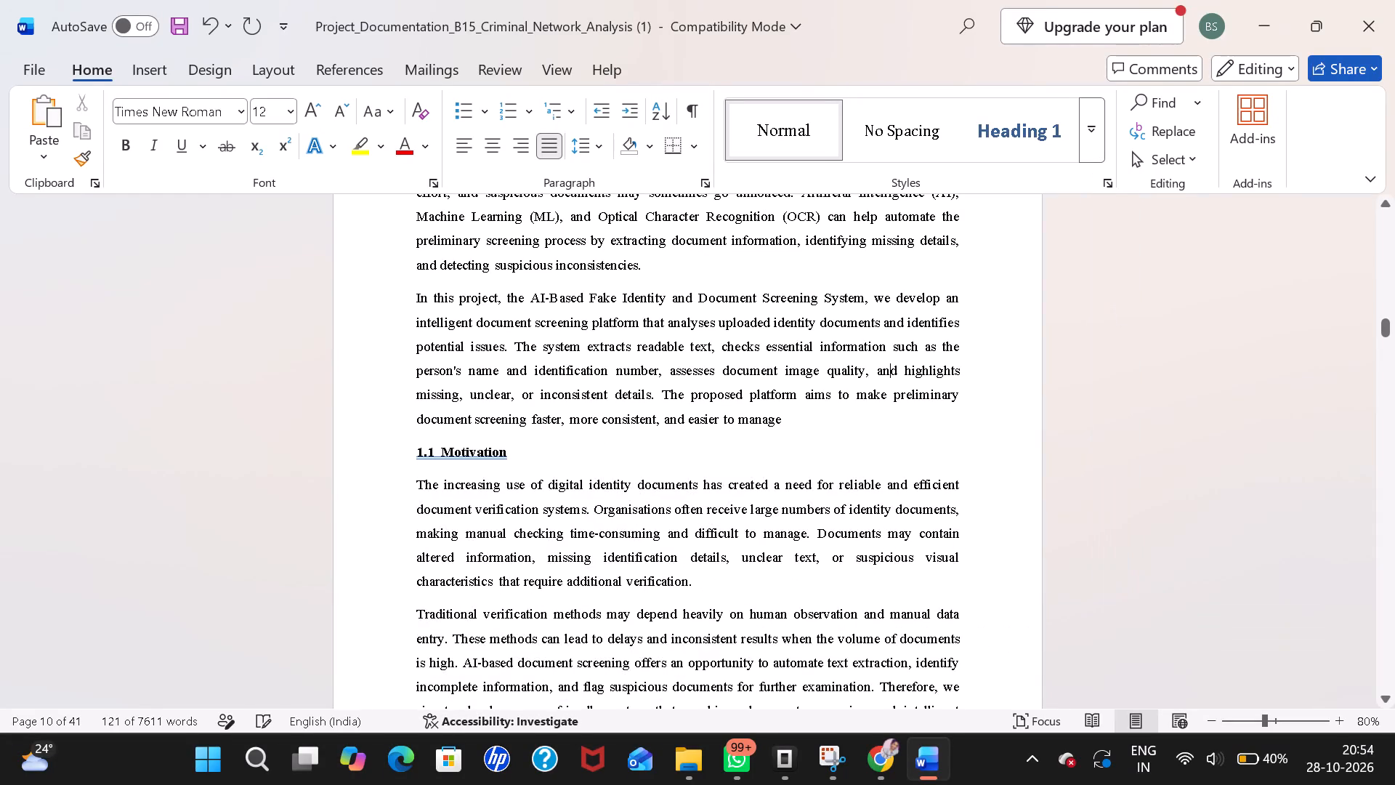
scroll(891, 371, down, 4)
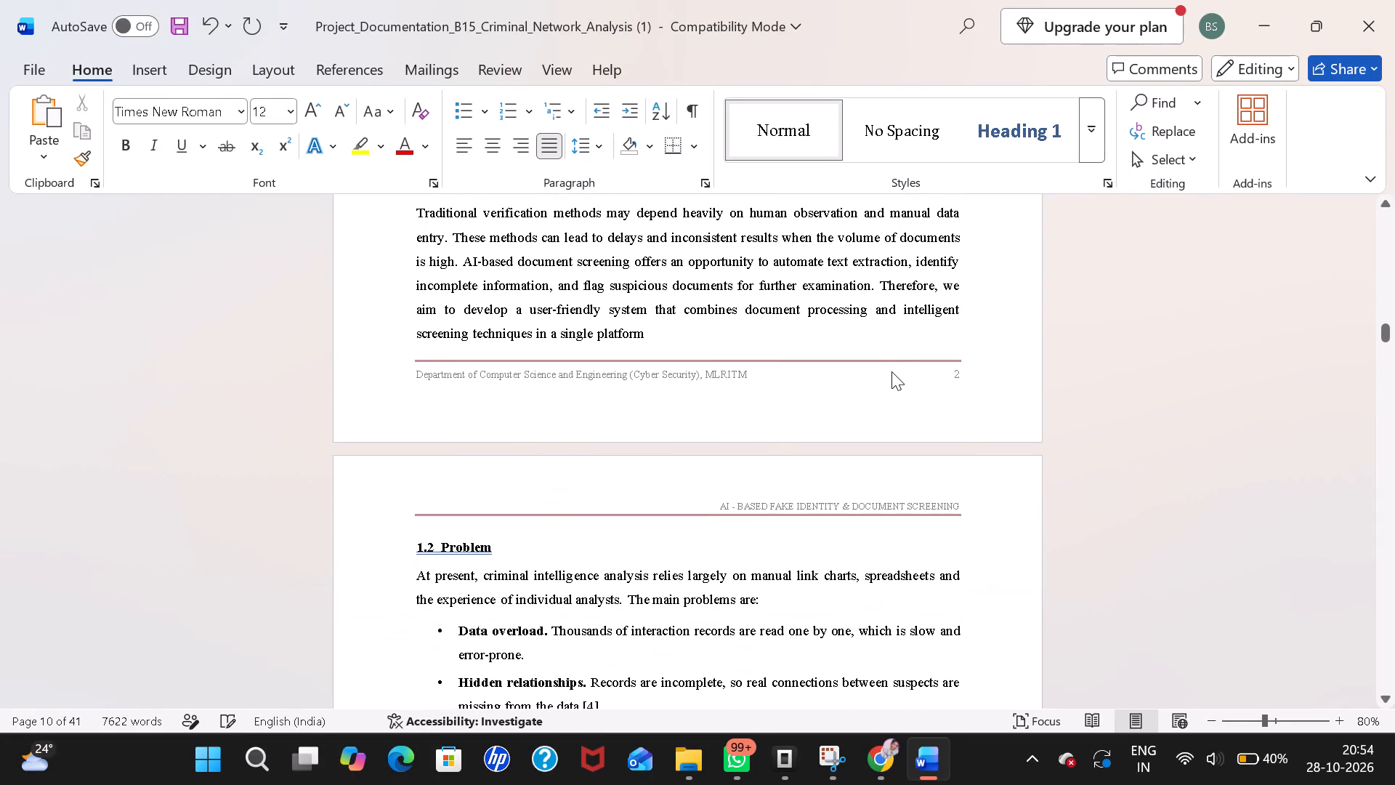
scroll(891, 371, down, 2)
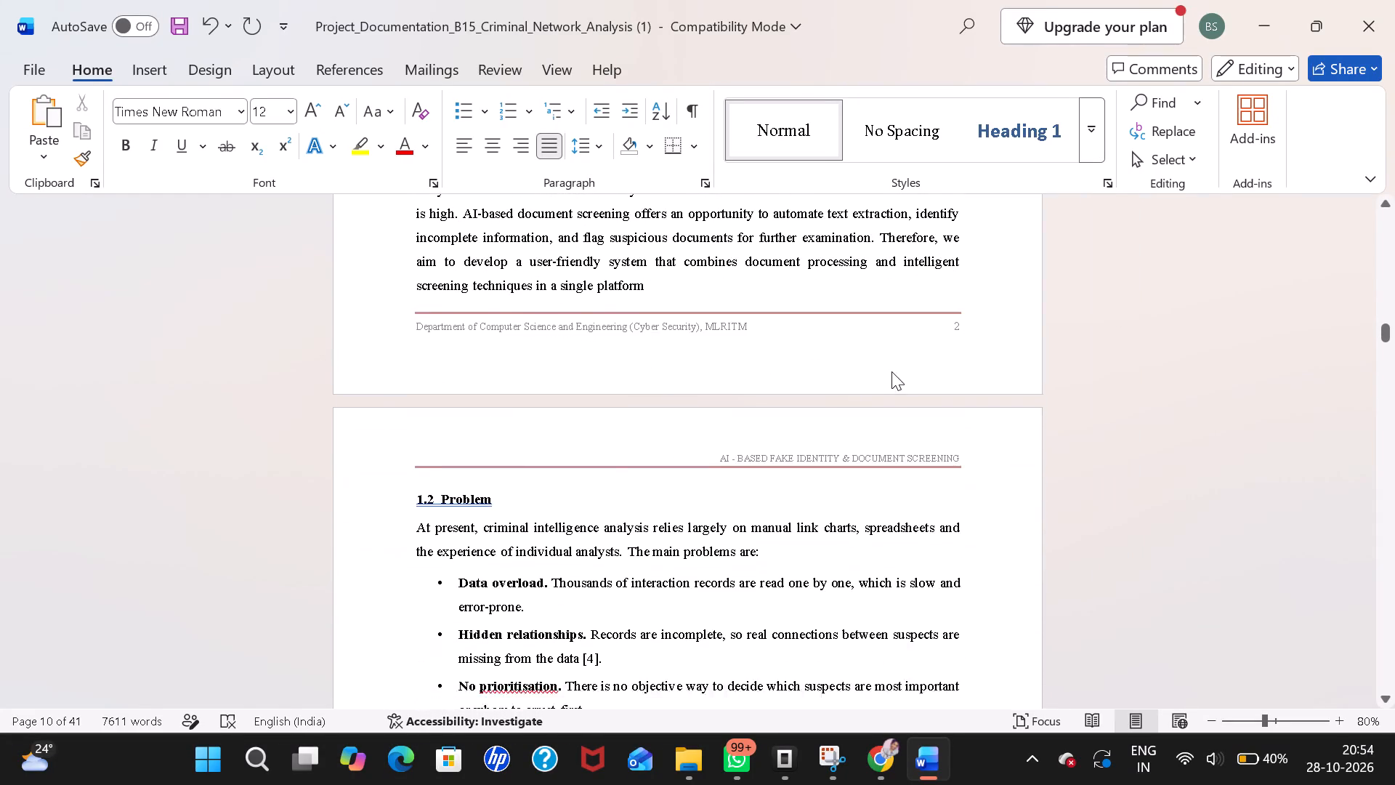
scroll(891, 371, down, 2)
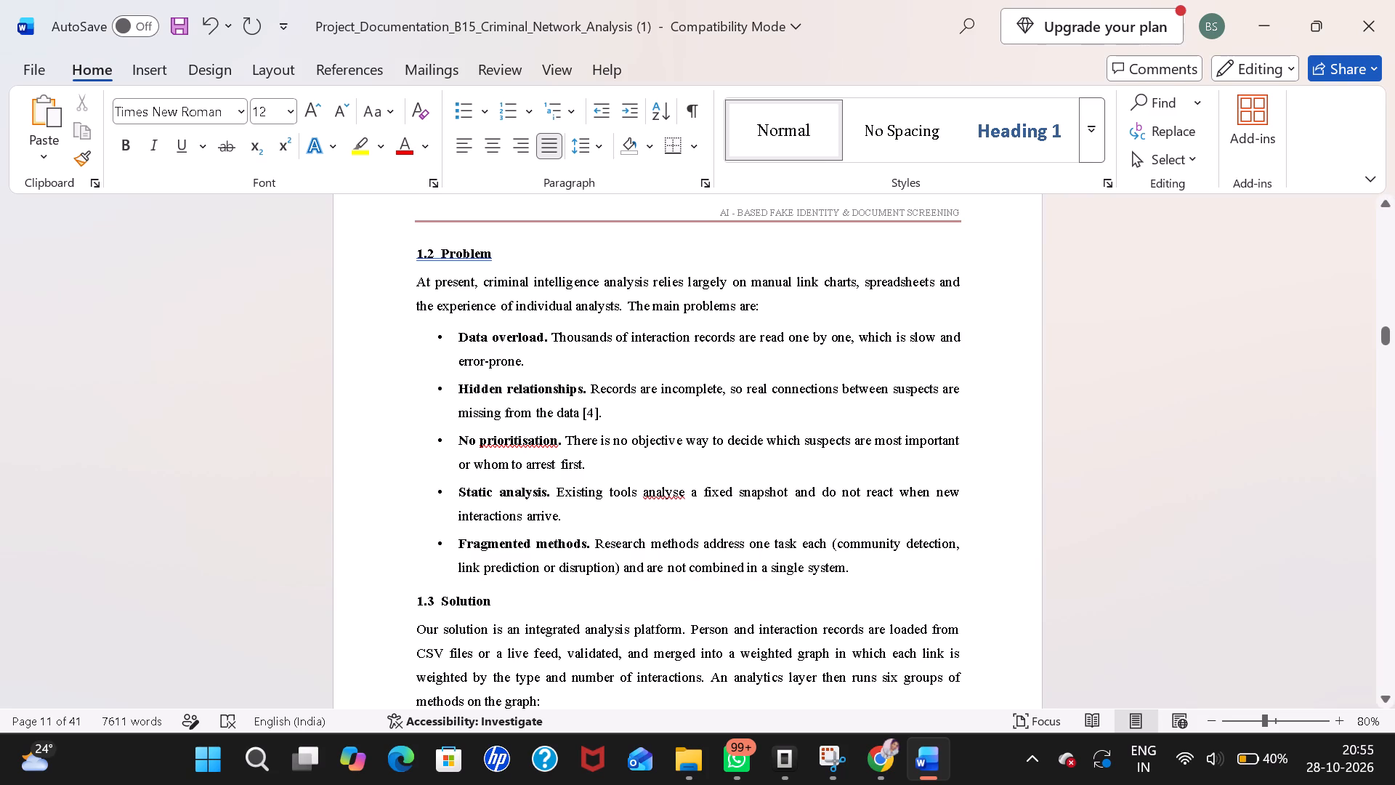
In the Word report, replace the paragraph and bullets under the 1.2 Problem heading with the copied ChatGPT text.
scroll(418, 302, up, 1)
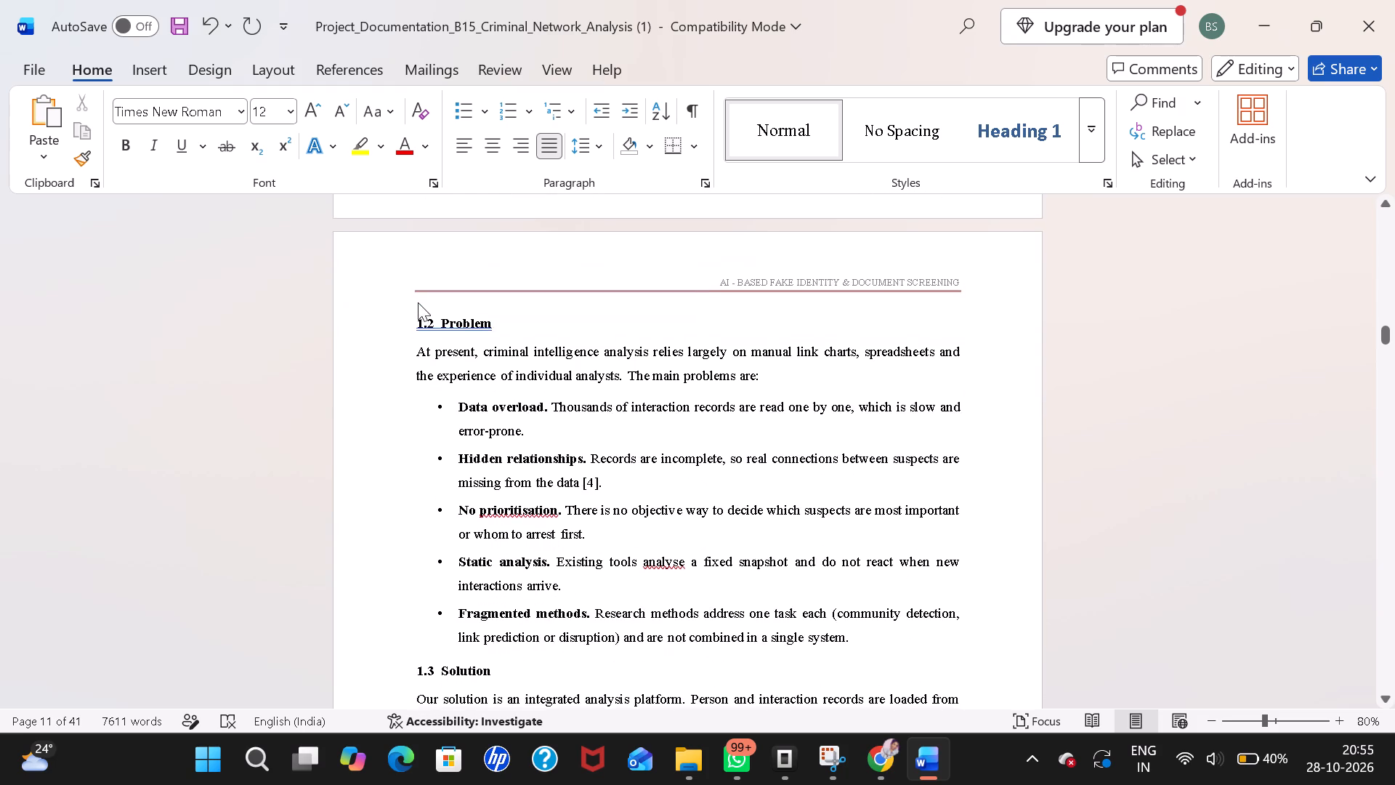
scroll(418, 302, up, 2)
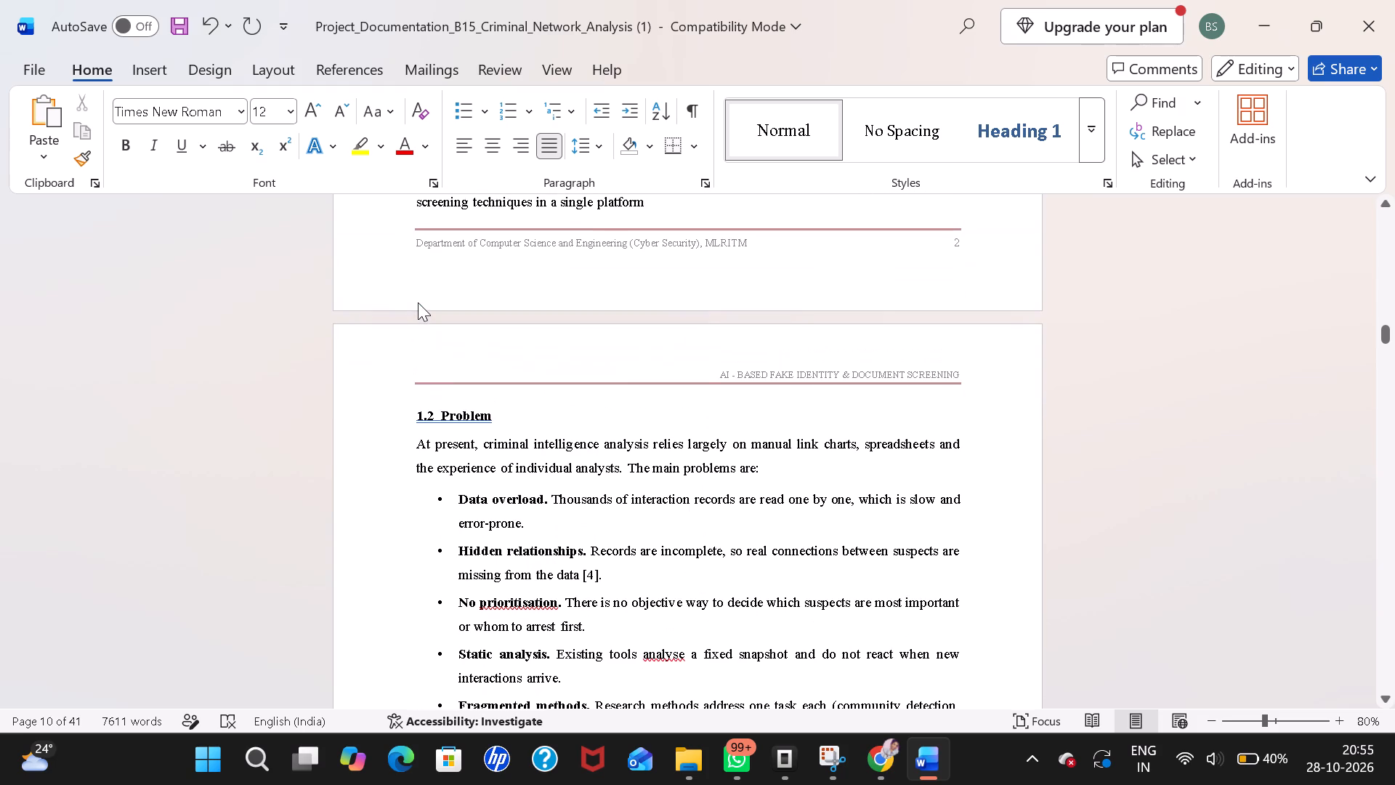
scroll(418, 302, up, 1)
scroll(418, 302, down, 1)
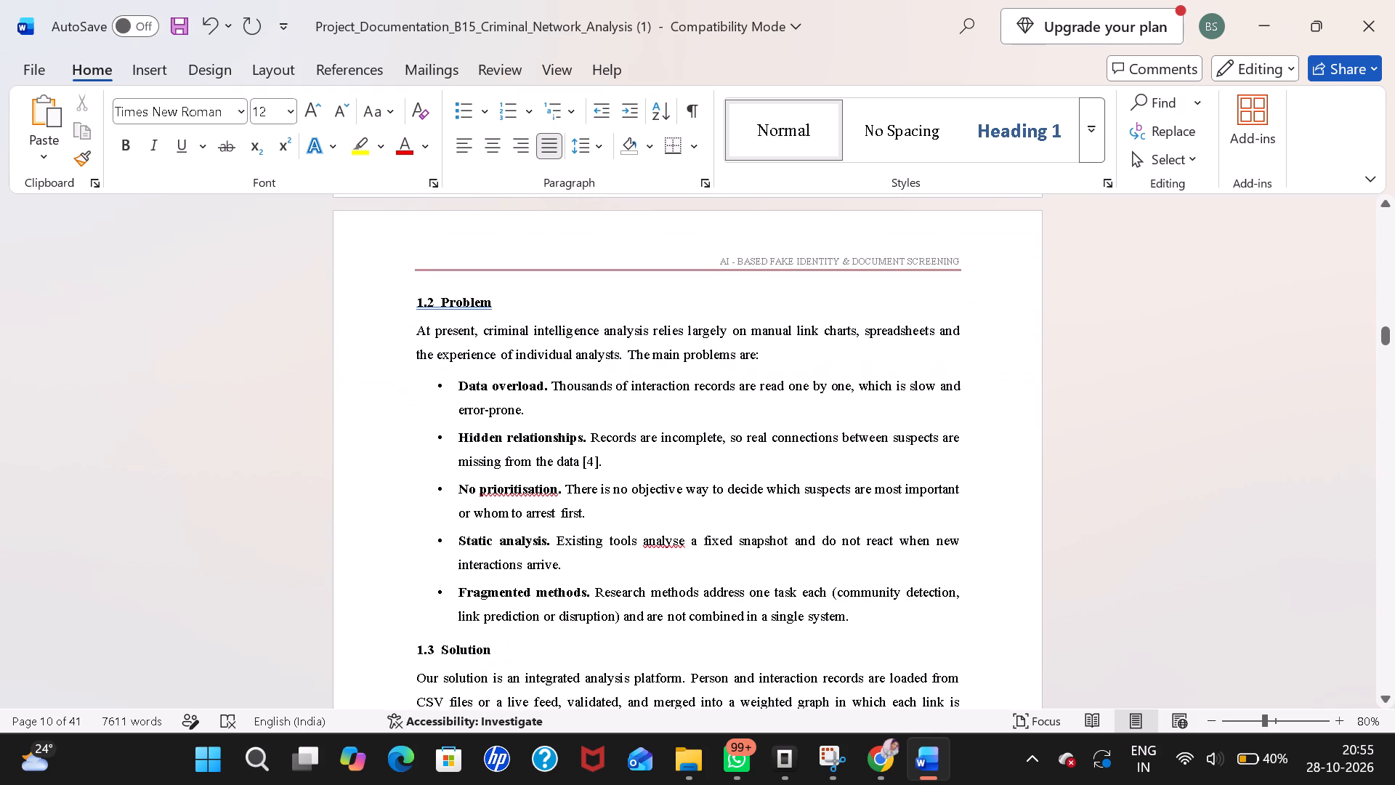
drag(418, 329, 799, 601)
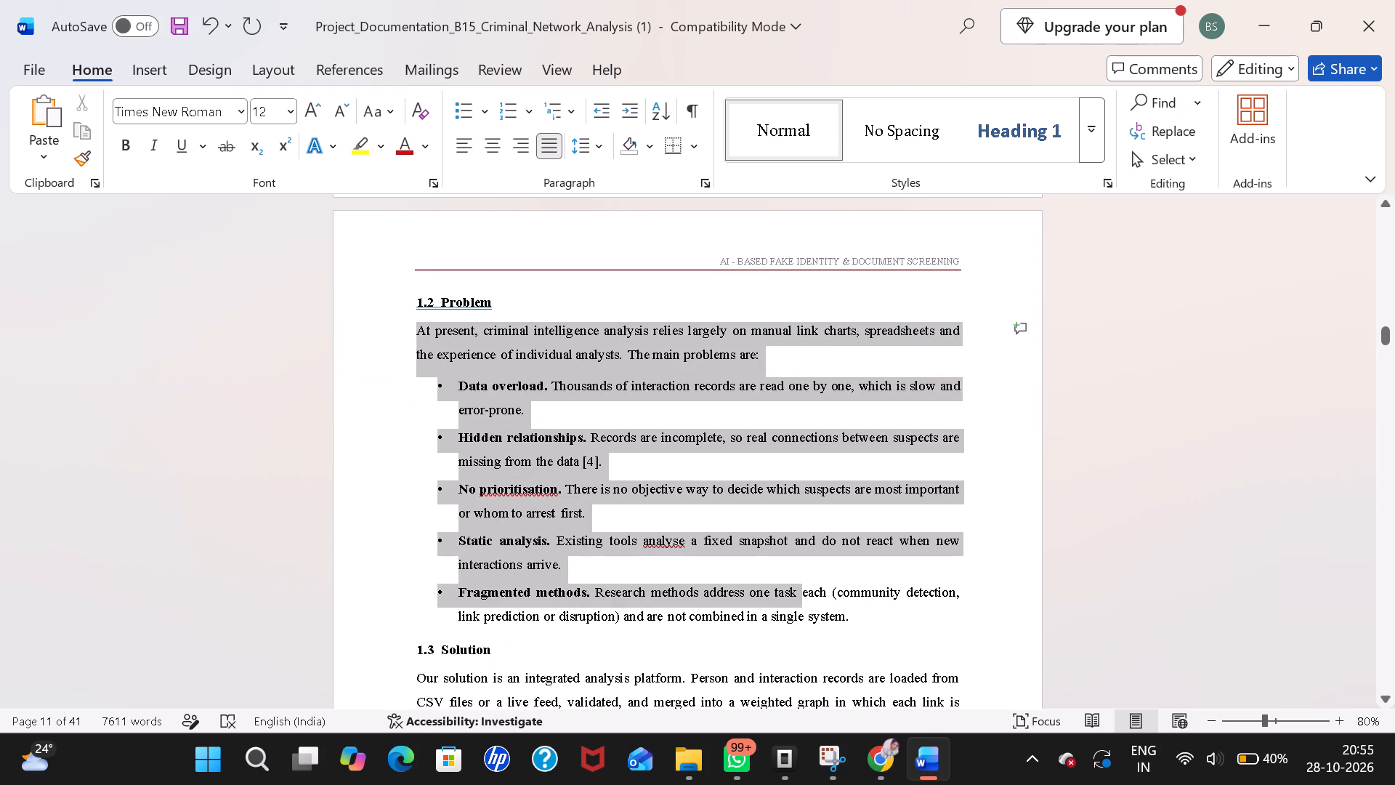
drag(799, 601, 845, 611)
key(BackSpace)
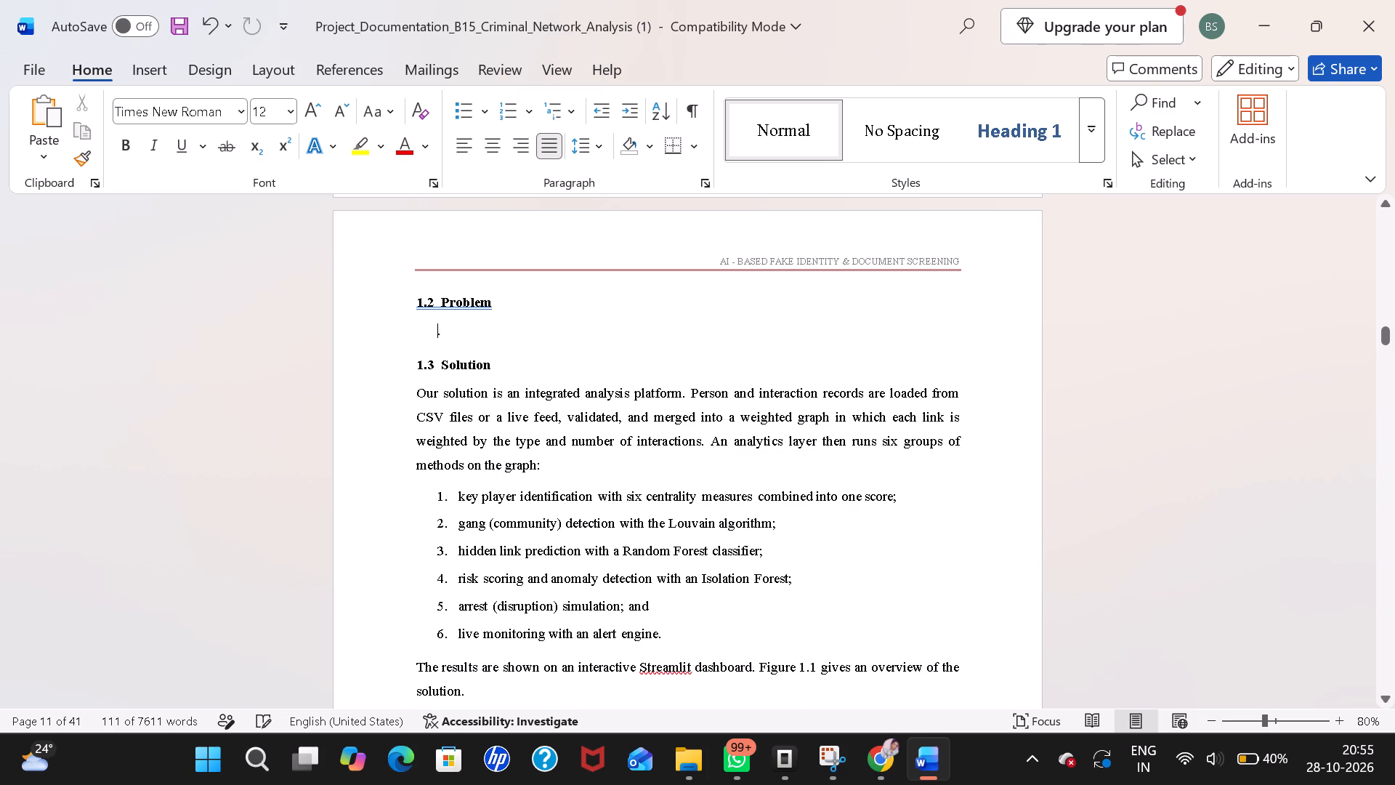
key(ctrl+v)
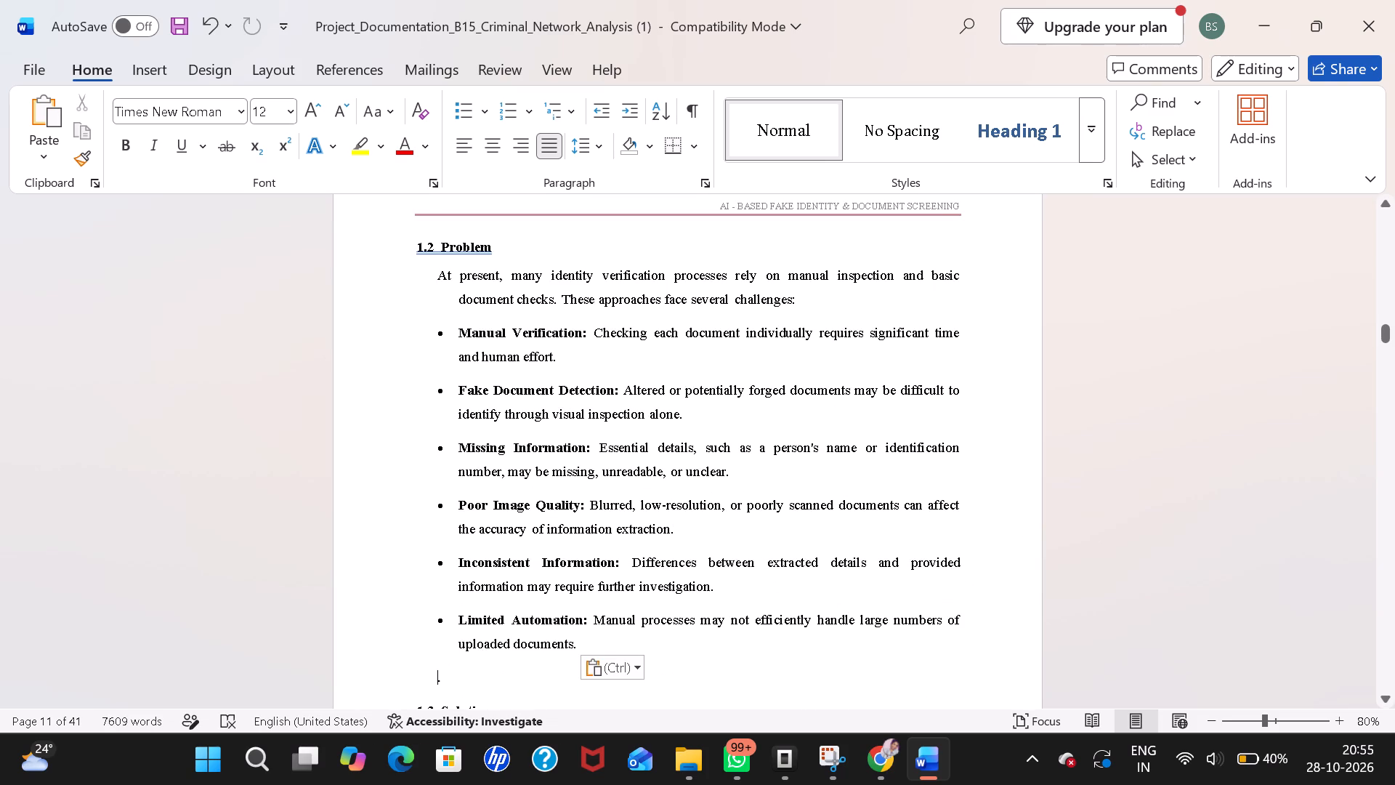
Delete the stray full stop and the empty line between the Limited Automation bullet and the 1.3 Solution heading.
click(469, 682)
key(BackSpace)
key(BackSpace)
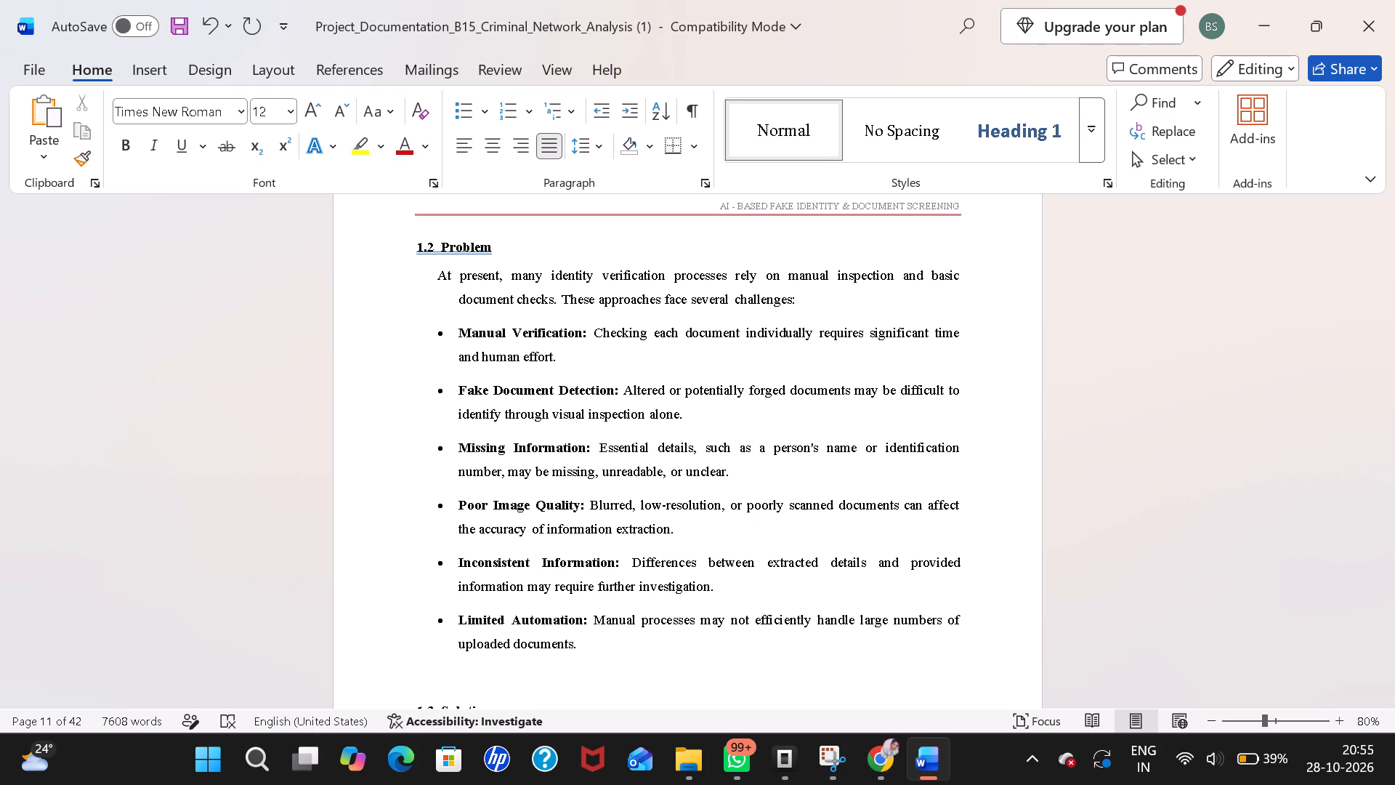
key(BackSpace)
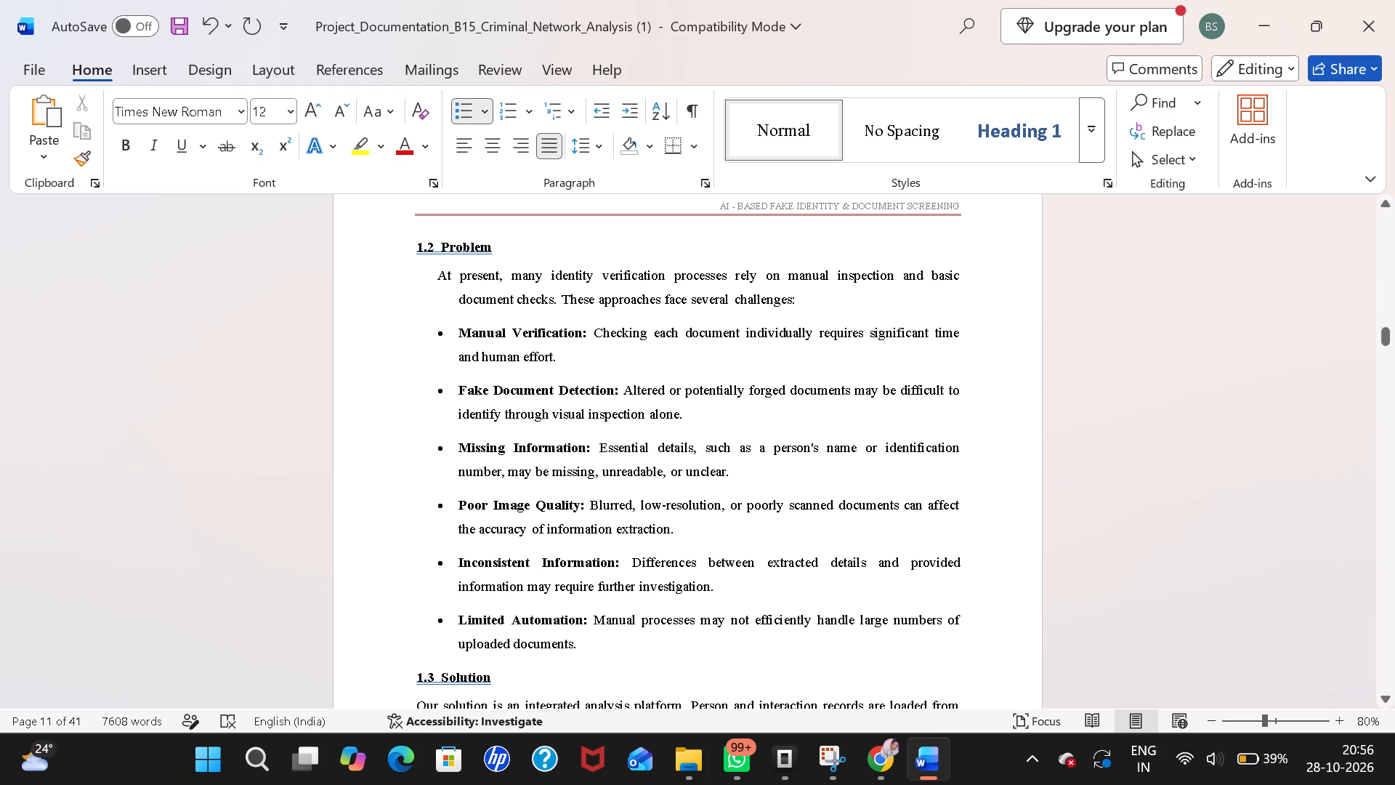
Remove bold formatting from the whole 1.2 Problem text, including the bullet lead-ins.
drag(430, 267, 612, 662)
click(628, 623)
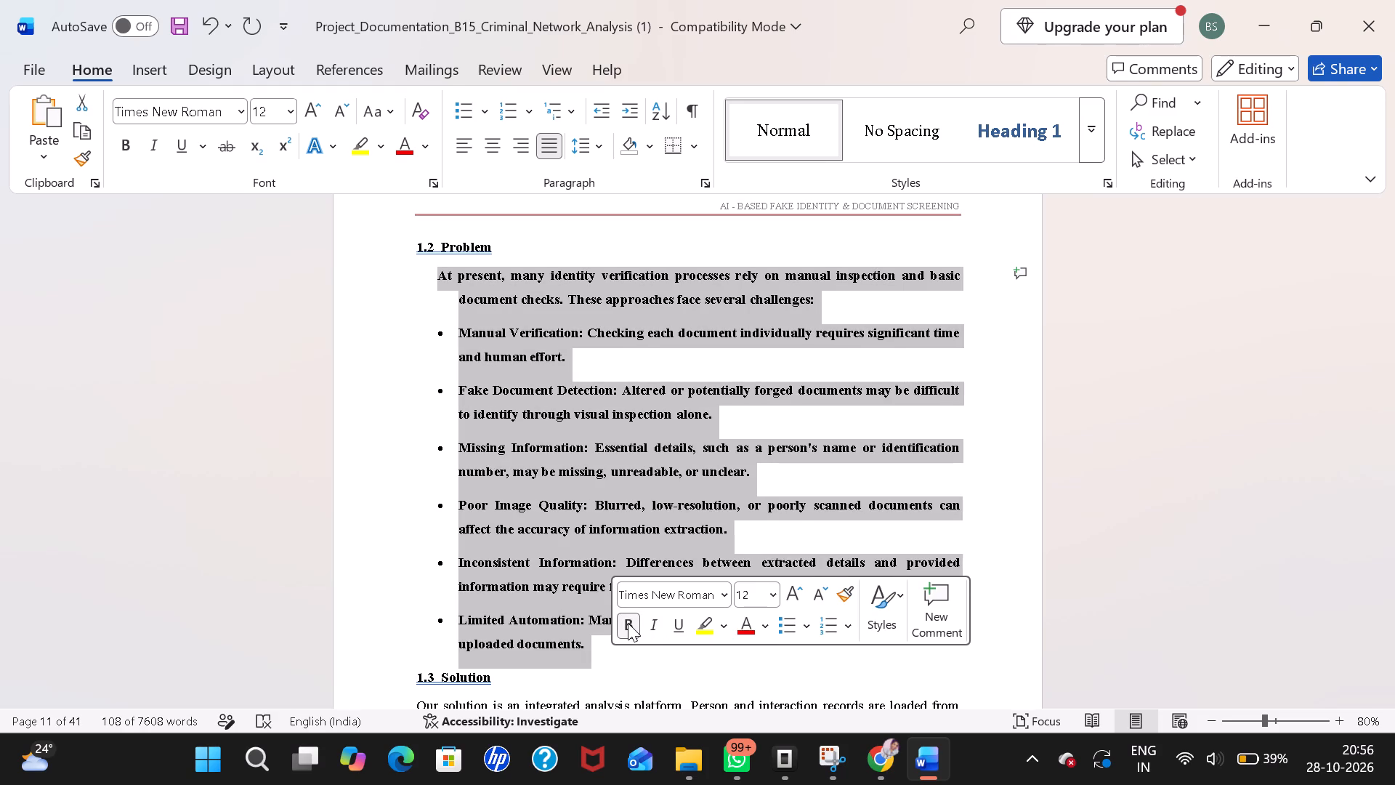
click(628, 623)
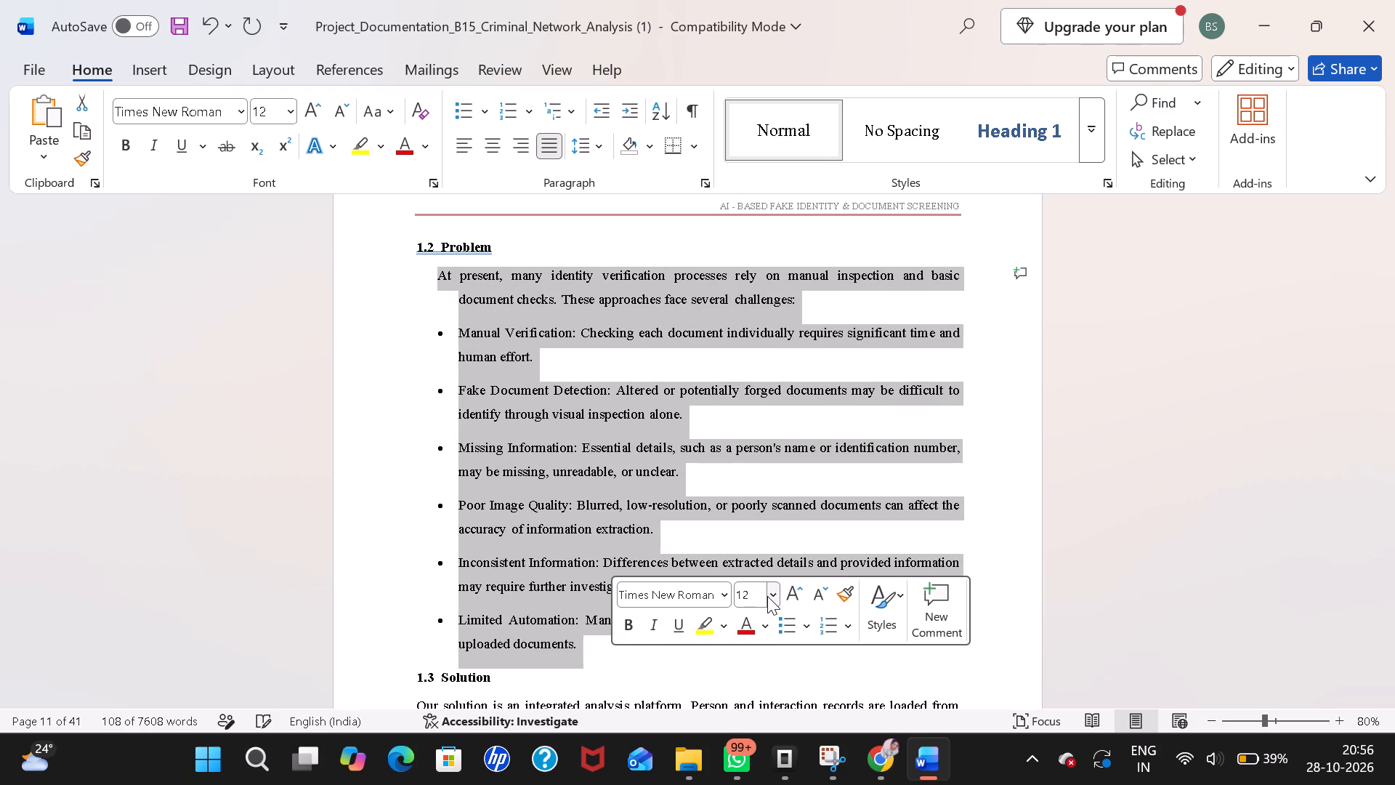
click(385, 480)
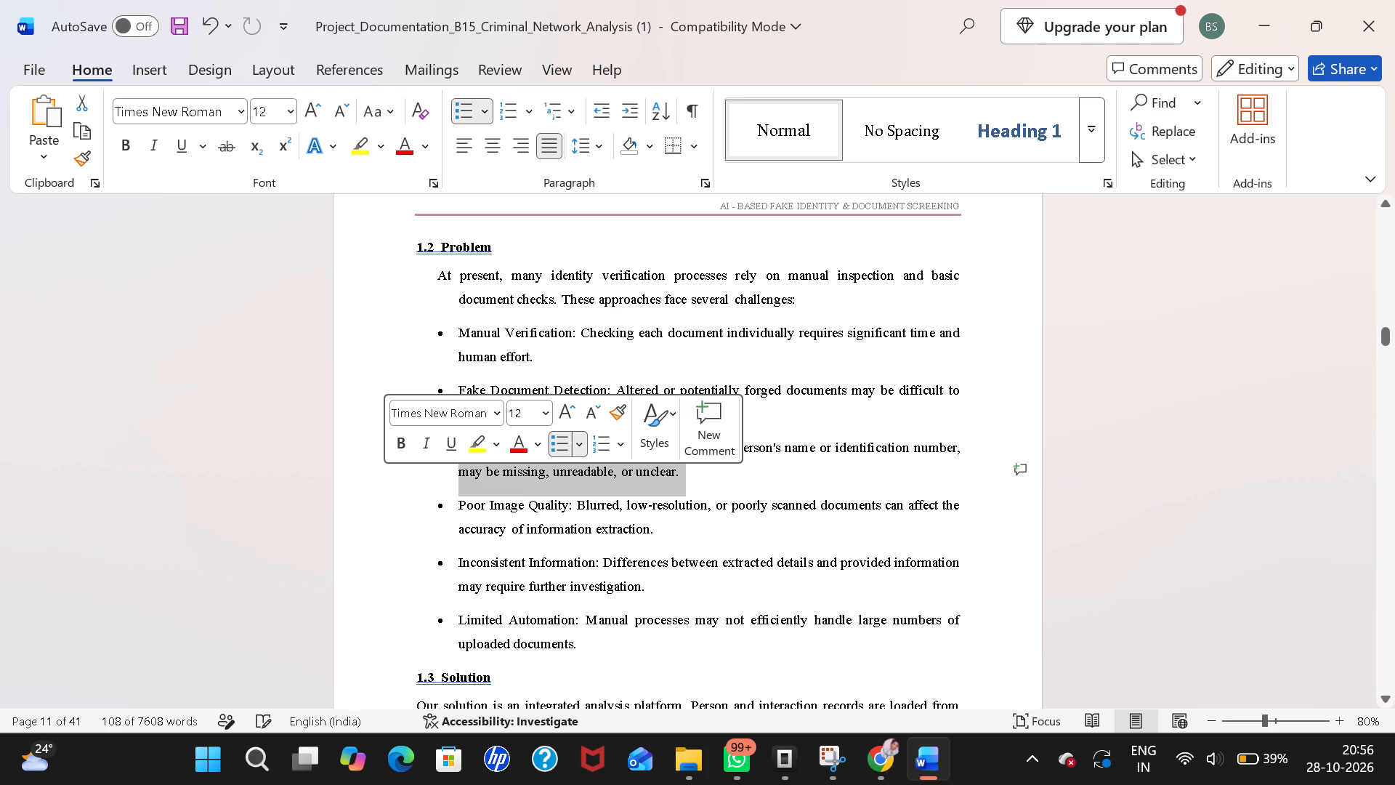
click(496, 535)
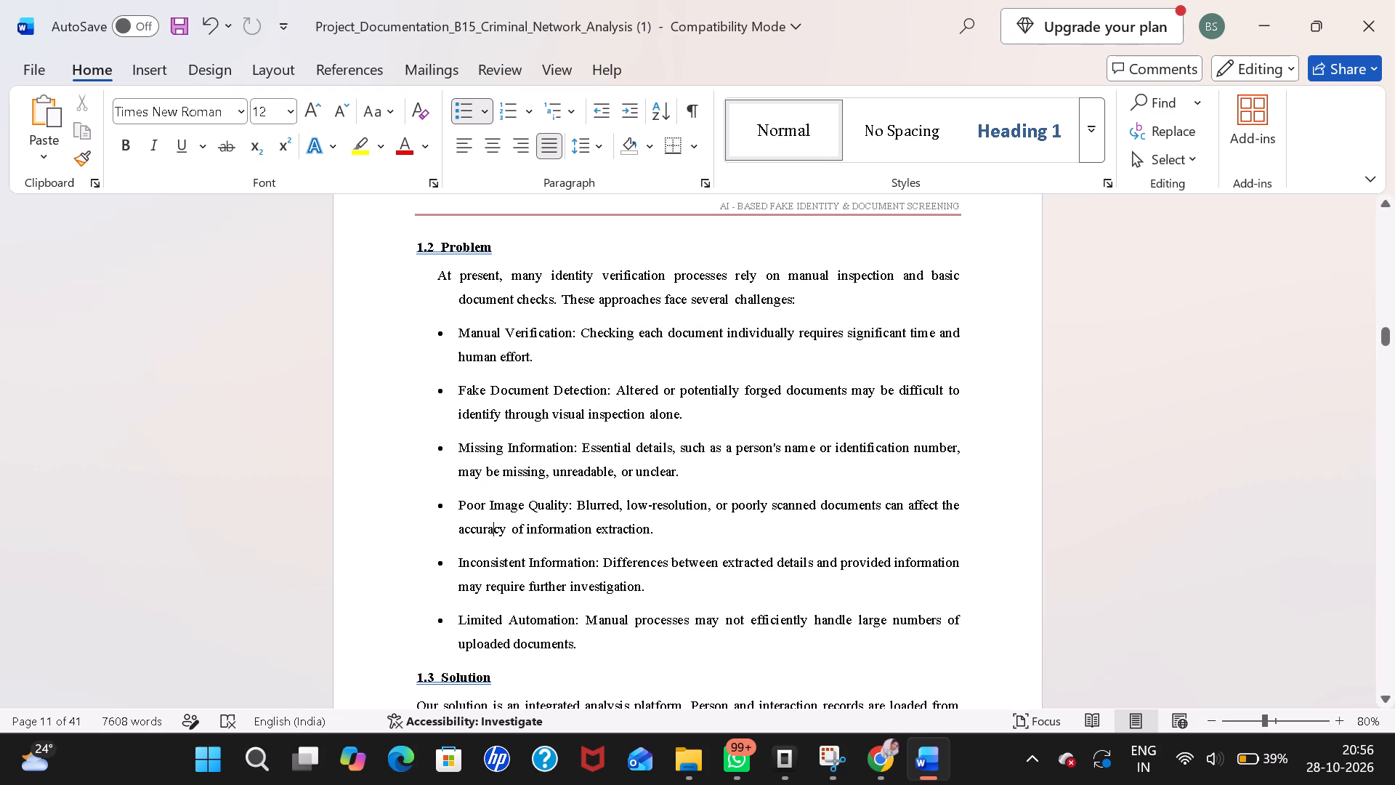
Review the report's existing 1.3 Solution section, including its numbered list and the Figure 1.1 workflow overview.
scroll(496, 535, down, 2)
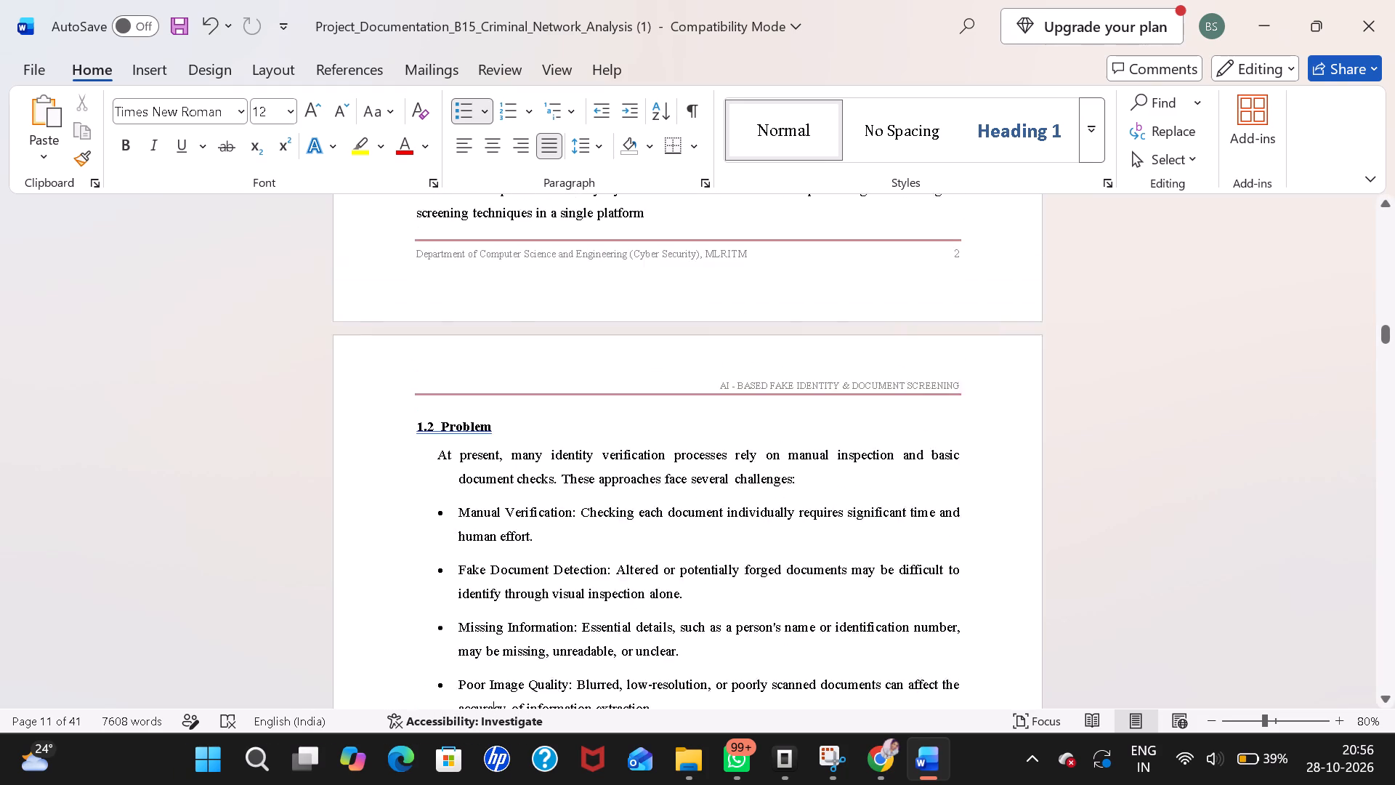
scroll(496, 535, down, 1)
scroll(549, 379, up, 2)
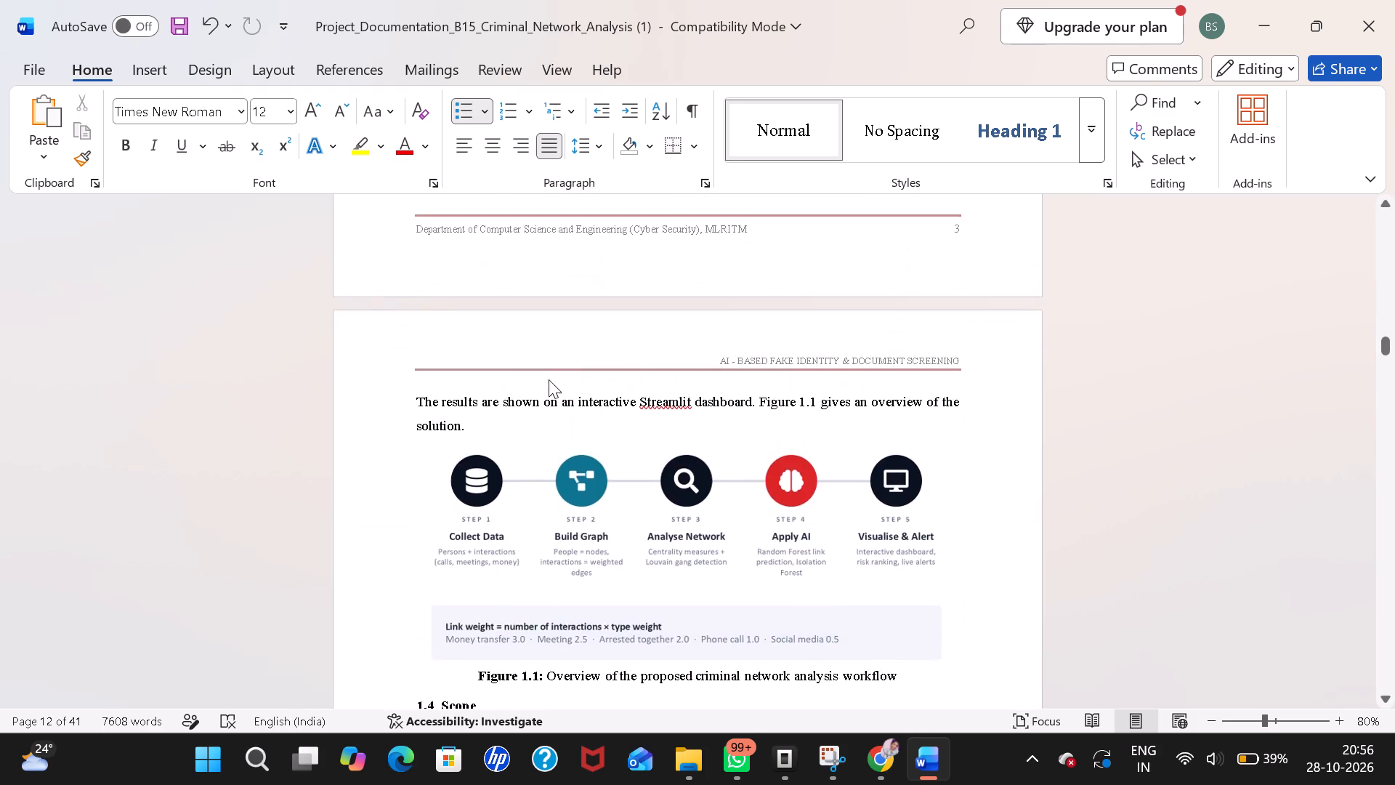
scroll(549, 379, up, 3)
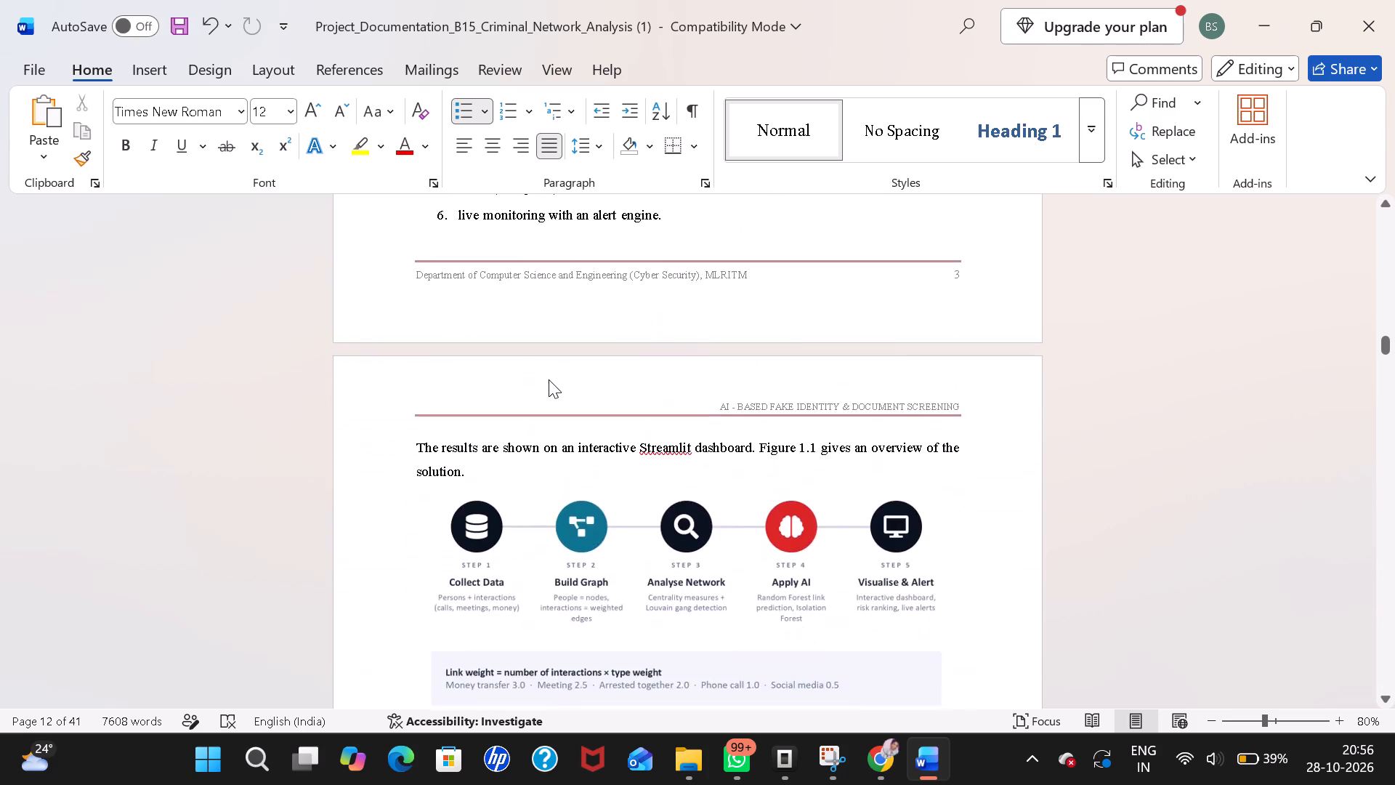
scroll(549, 379, up, 1)
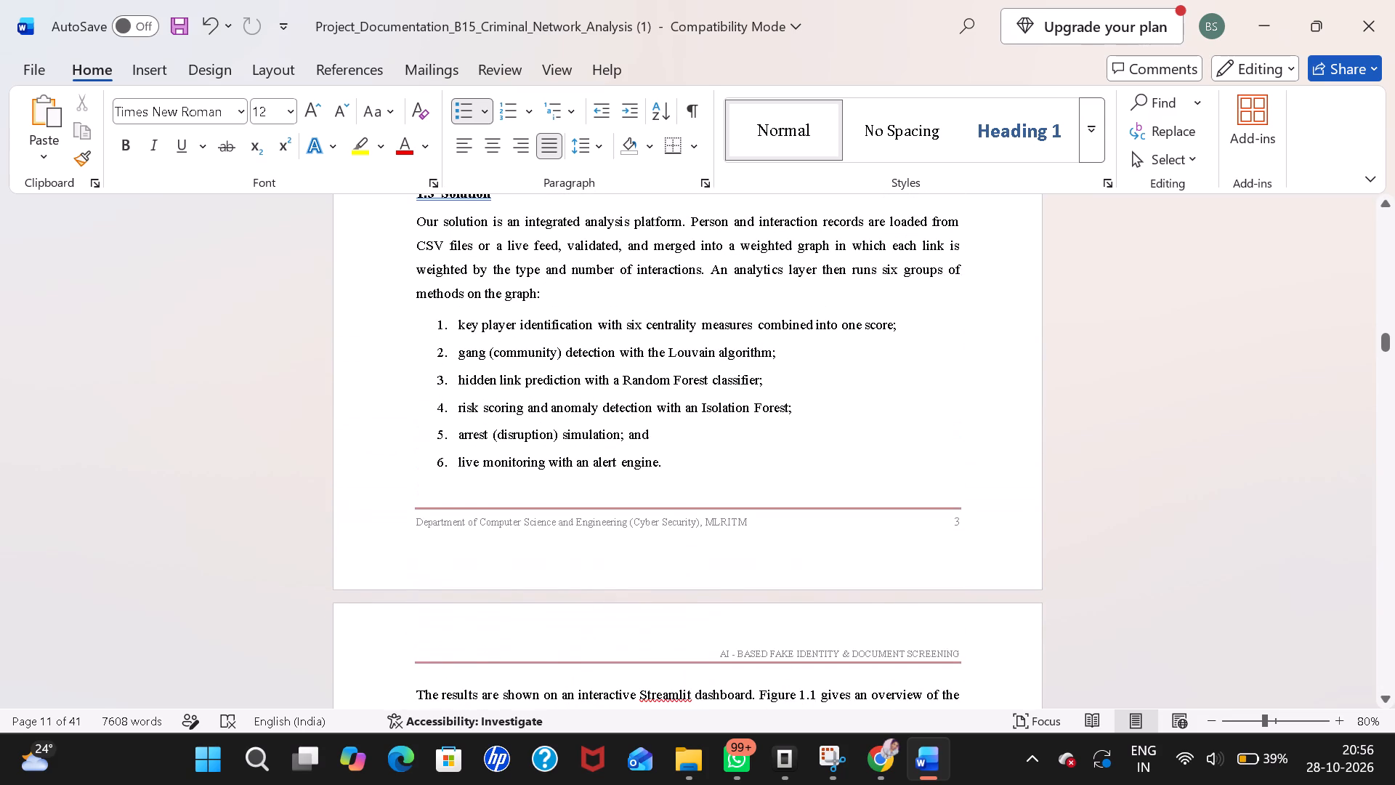
scroll(549, 379, up, 1)
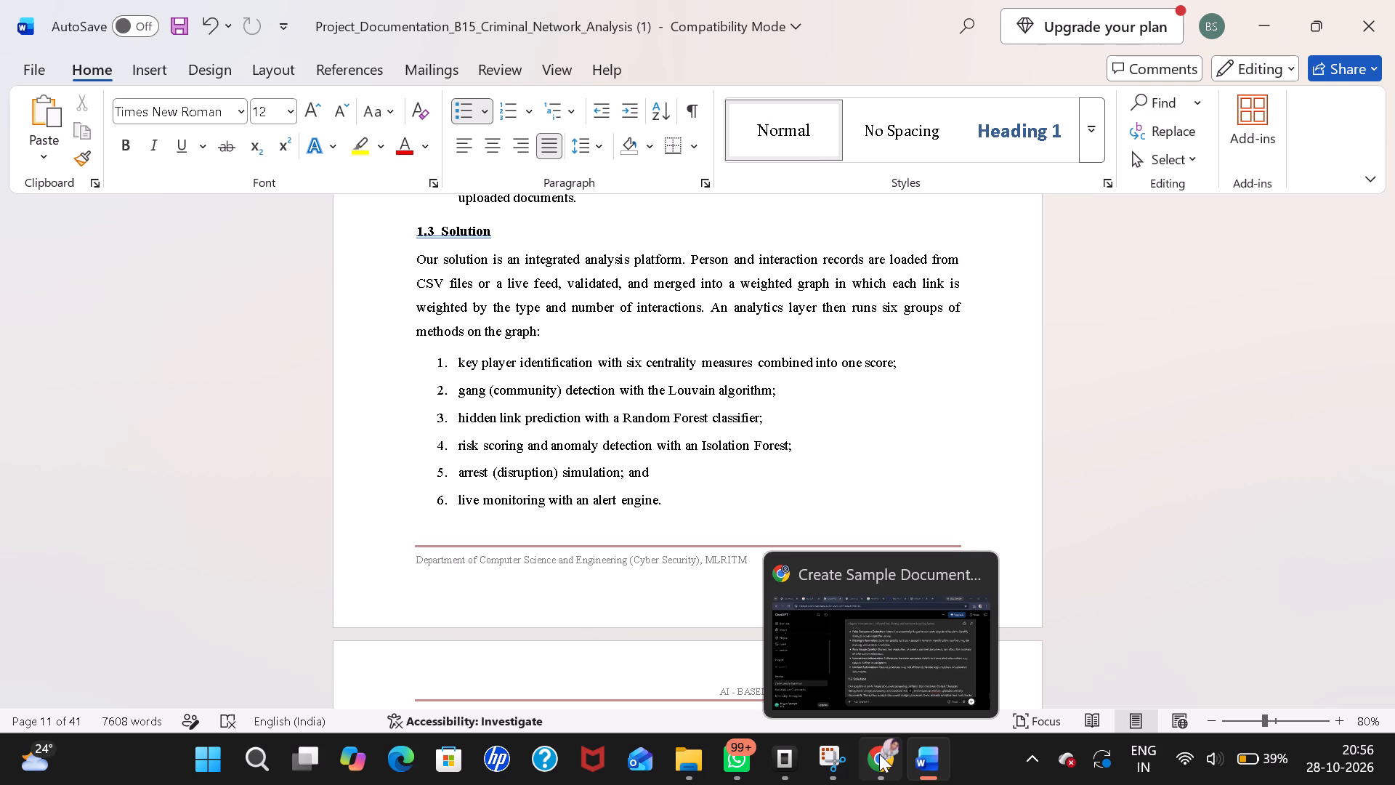